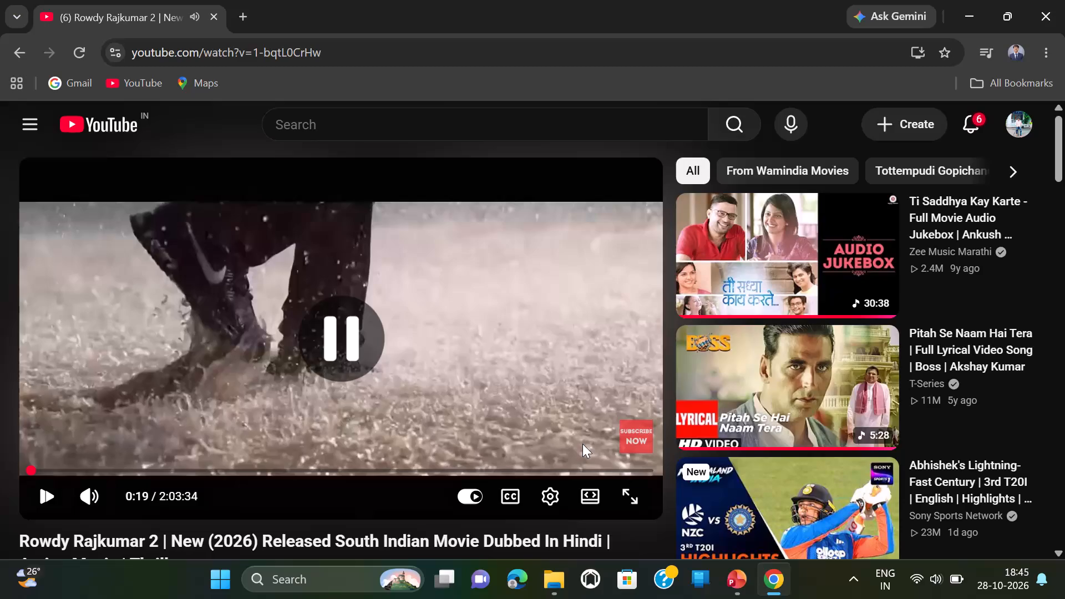
# Open a new browser tab and run the recent Google search for "chatgt".
pyautogui.click(233, 22)
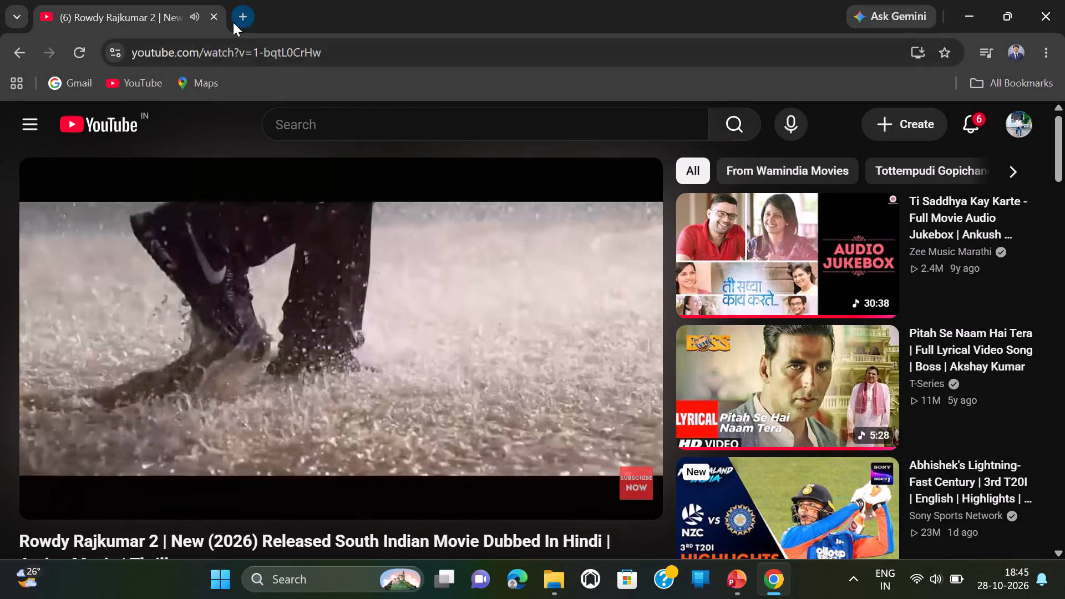
pyautogui.click(173, 7)
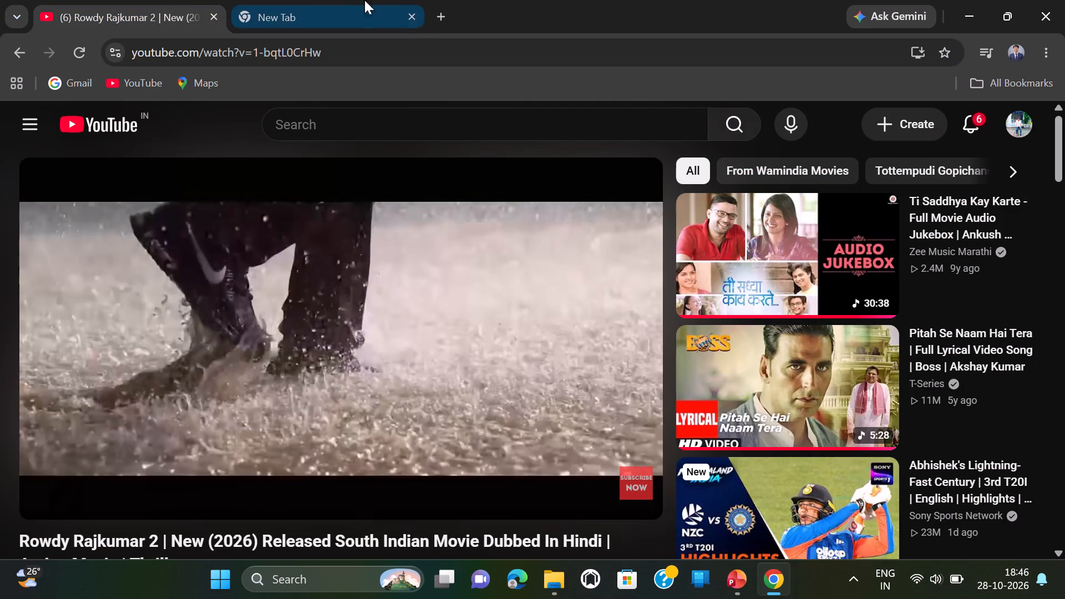
pyautogui.click(352, 7)
pyautogui.moveTo(390, 358); pyautogui.dragTo(383, 357)
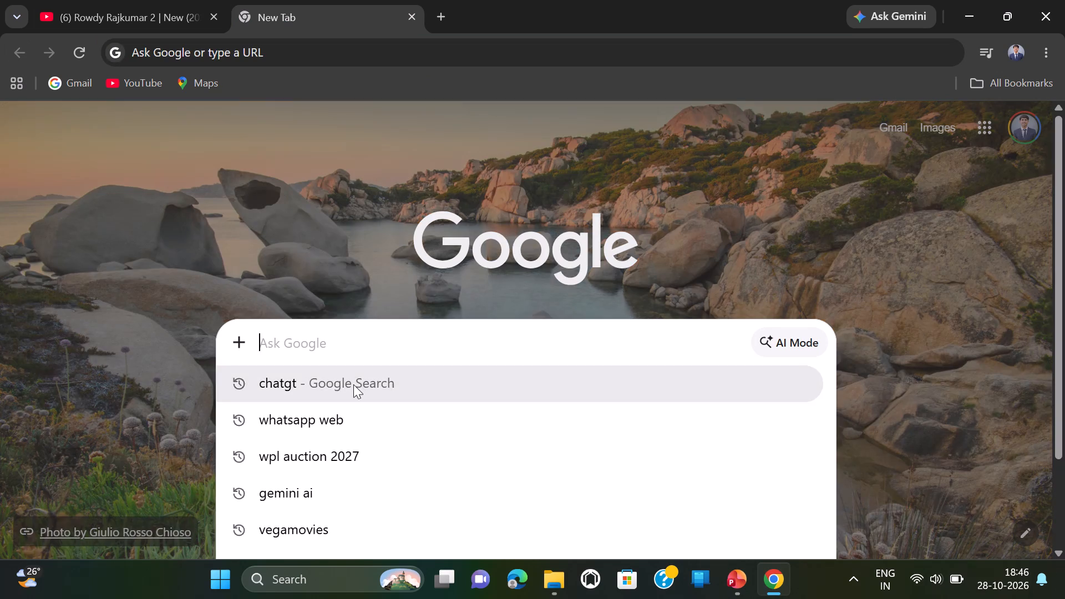
pyautogui.click(353, 384)
# Switch to File Explorer and open the CareerConnect DOC document stored on New Volume (D:).
pyautogui.click(544, 586)
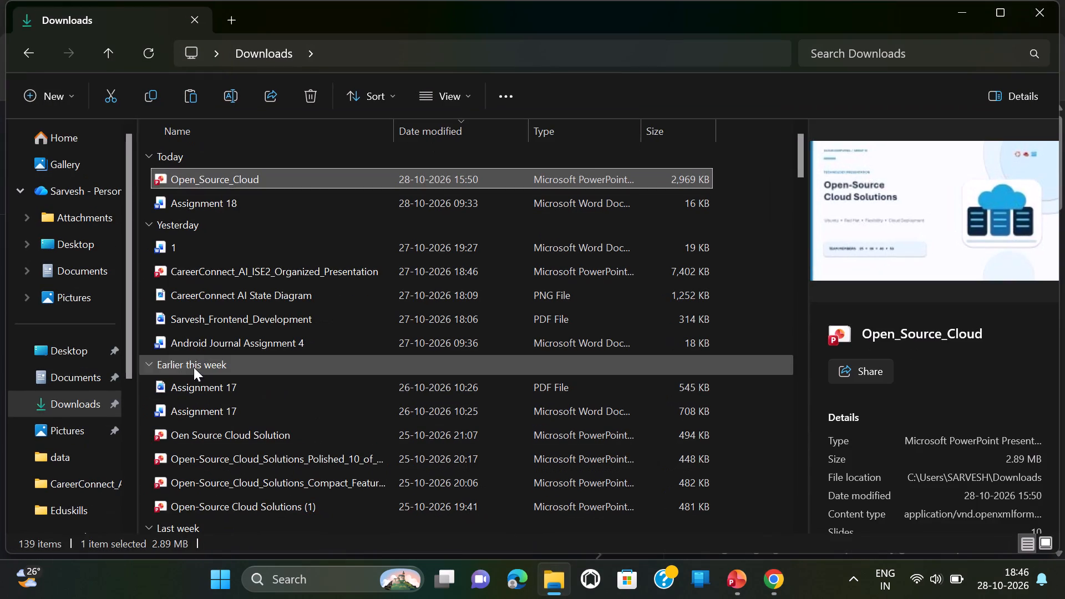
pyautogui.scroll(-4, 90, 456)
pyautogui.click(95, 399)
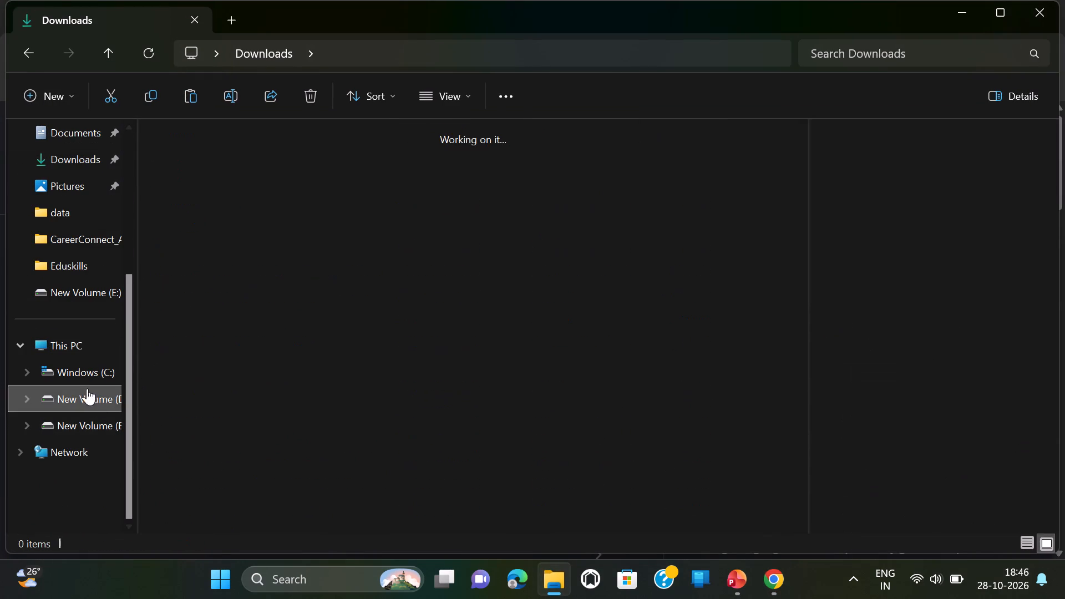
pyautogui.doubleClick(498, 181)
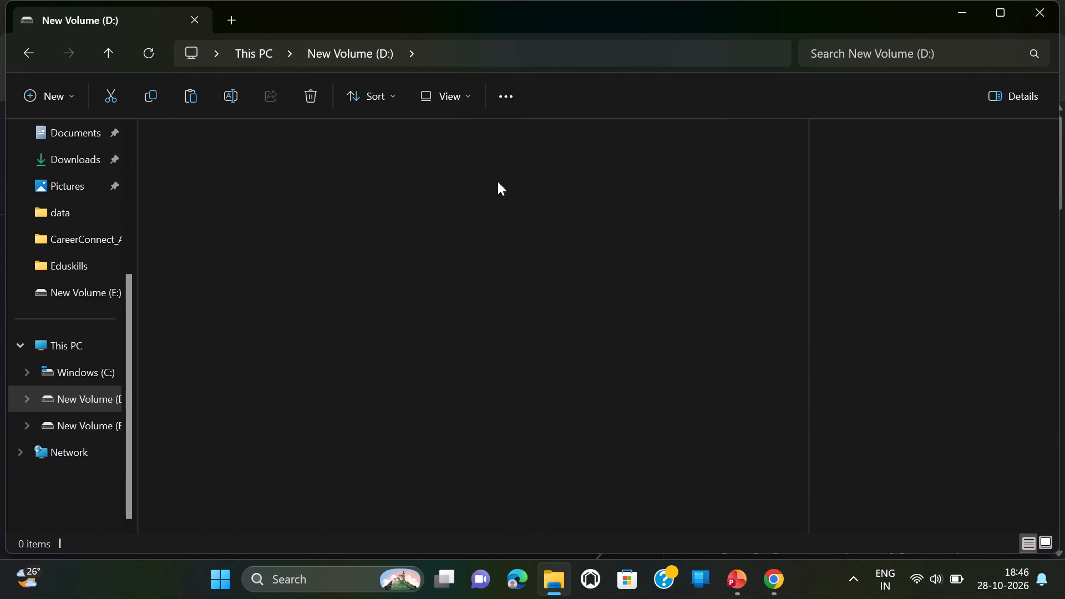
pyautogui.doubleClick(421, 207)
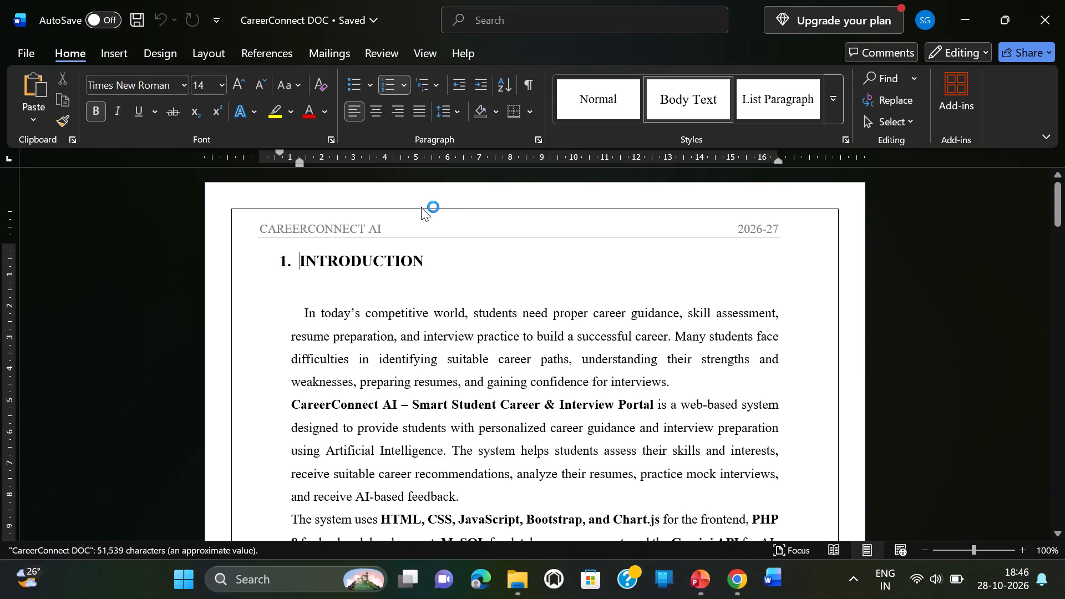
# Skim the CareerConnect report from the introduction to its last page, and back through the code screenshots and appendices to the limitations.
pyautogui.scroll(-6, 524, 293)
pyautogui.moveTo(1052, 197); pyautogui.dragTo(1061, 211)
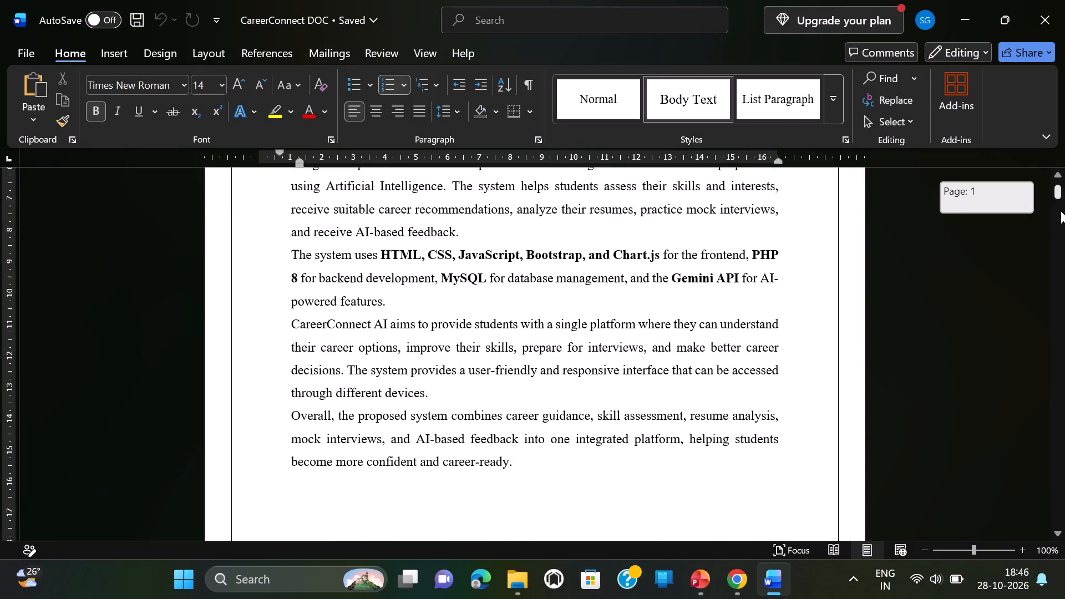
pyautogui.moveTo(1061, 211); pyautogui.dragTo(1064, 540)
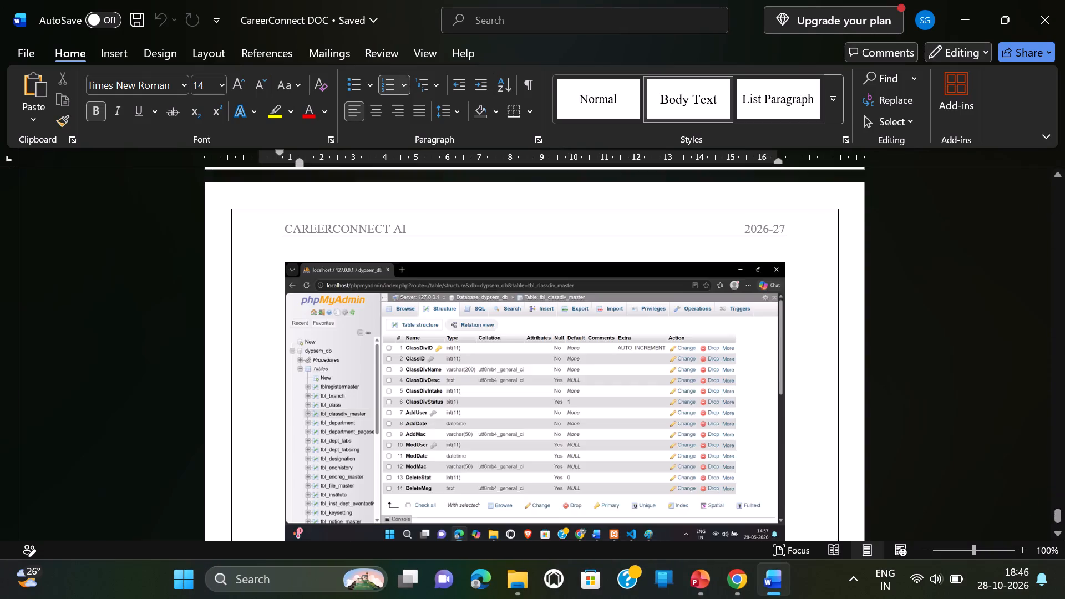
pyautogui.scroll(-16, 342, 300)
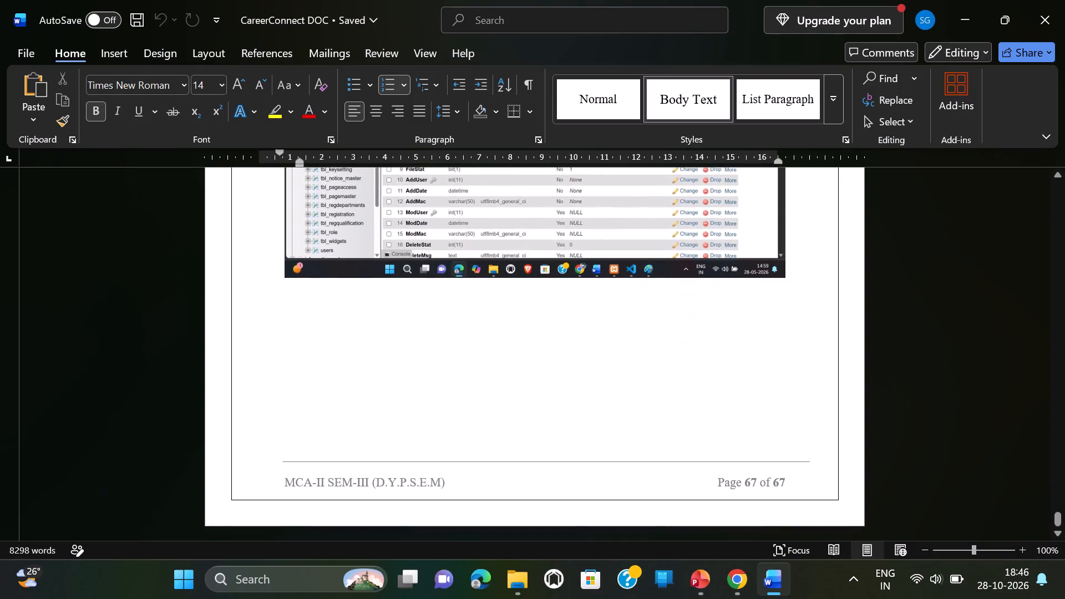
pyautogui.tripleClick(1057, 231)
pyautogui.tripleClick(1057, 231)
pyautogui.tripleClick(1057, 231)
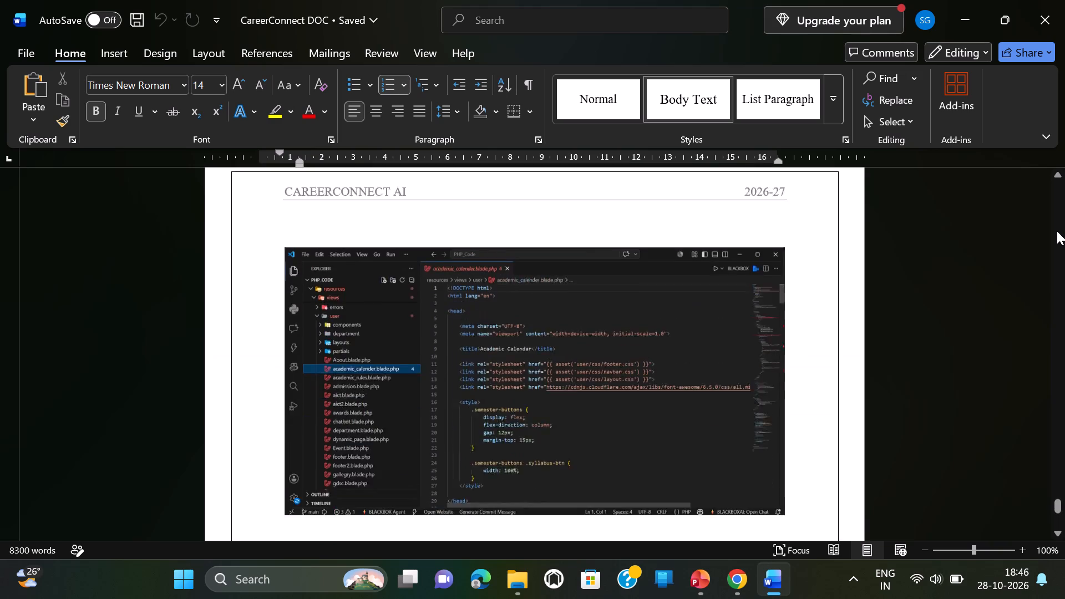
pyautogui.click(1056, 230)
pyautogui.click(1055, 230)
pyautogui.tripleClick(1055, 230)
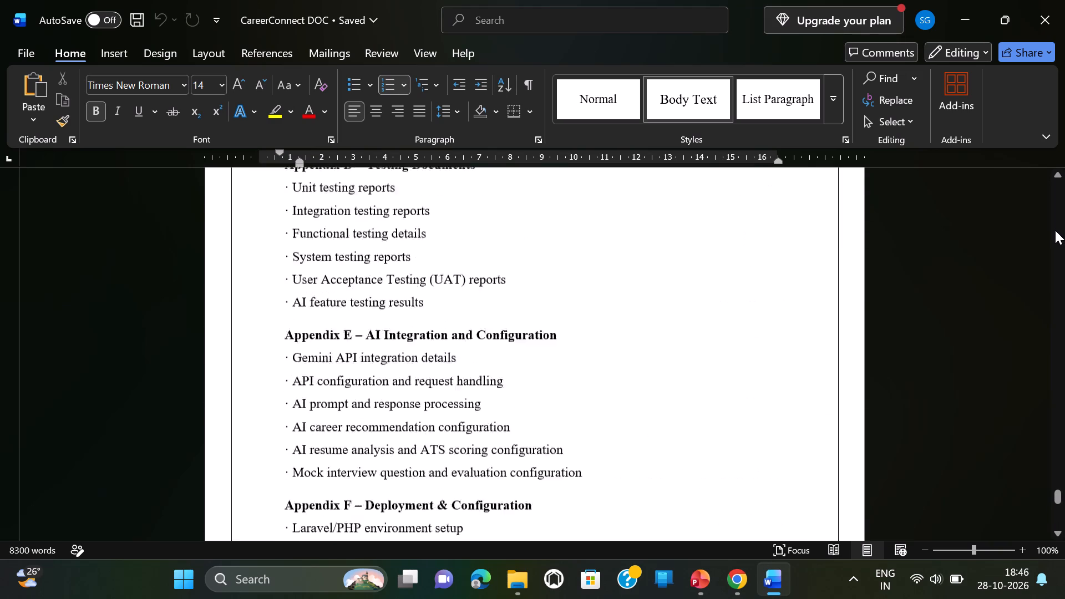
pyautogui.doubleClick(1055, 230)
pyautogui.tripleClick(1055, 230)
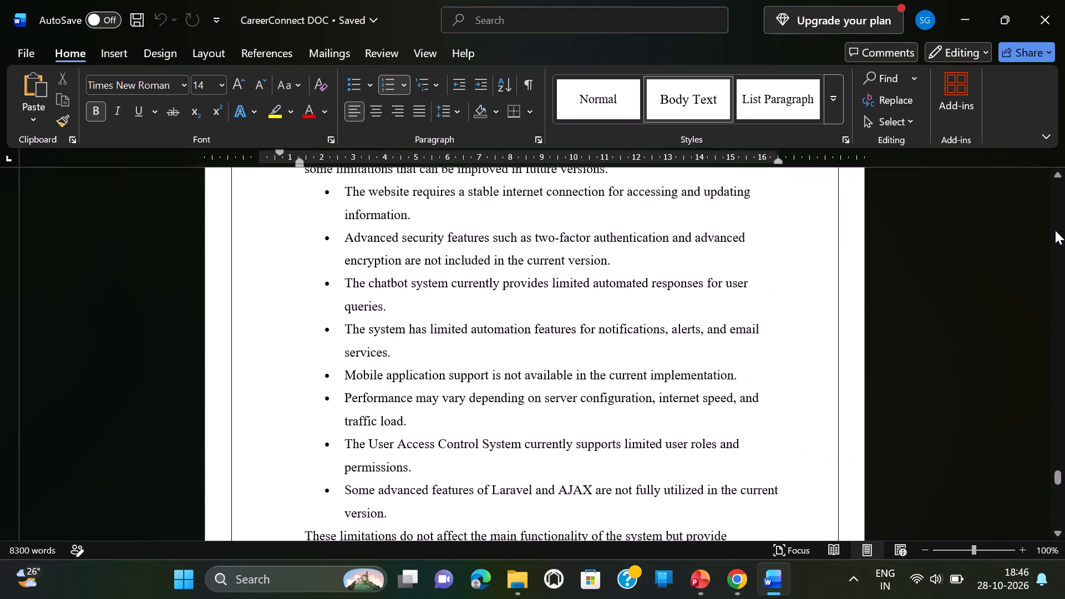
# Examine the report backwards from the conclusion through the user manual to section 5.2 Installation / Deployment Process.
pyautogui.scroll(5, 520, 303)
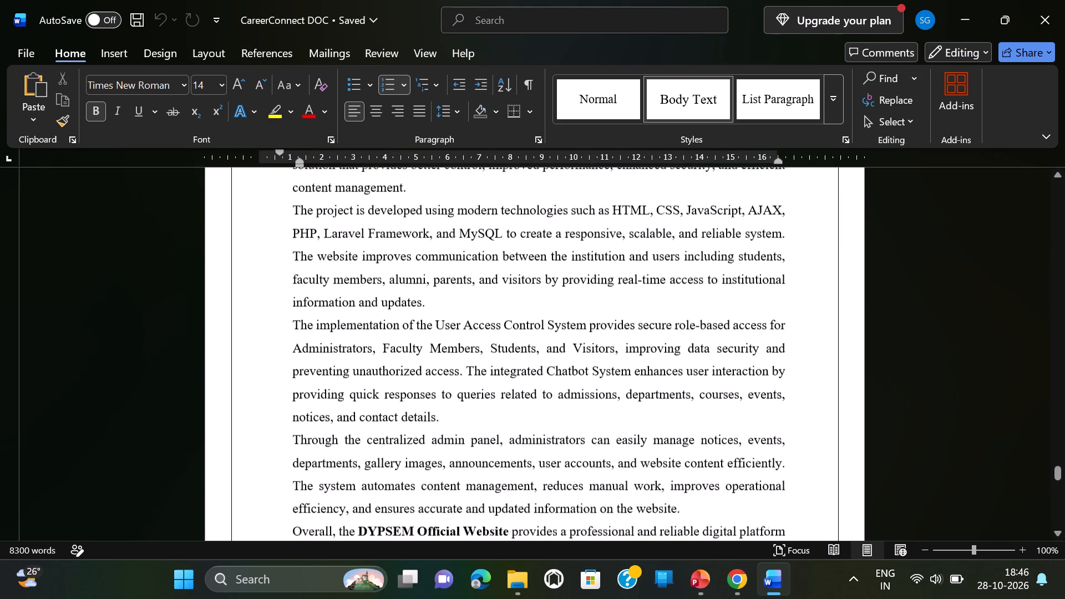
pyautogui.scroll(5, 519, 389)
pyautogui.scroll(20, 510, 369)
pyautogui.scroll(1, 510, 369)
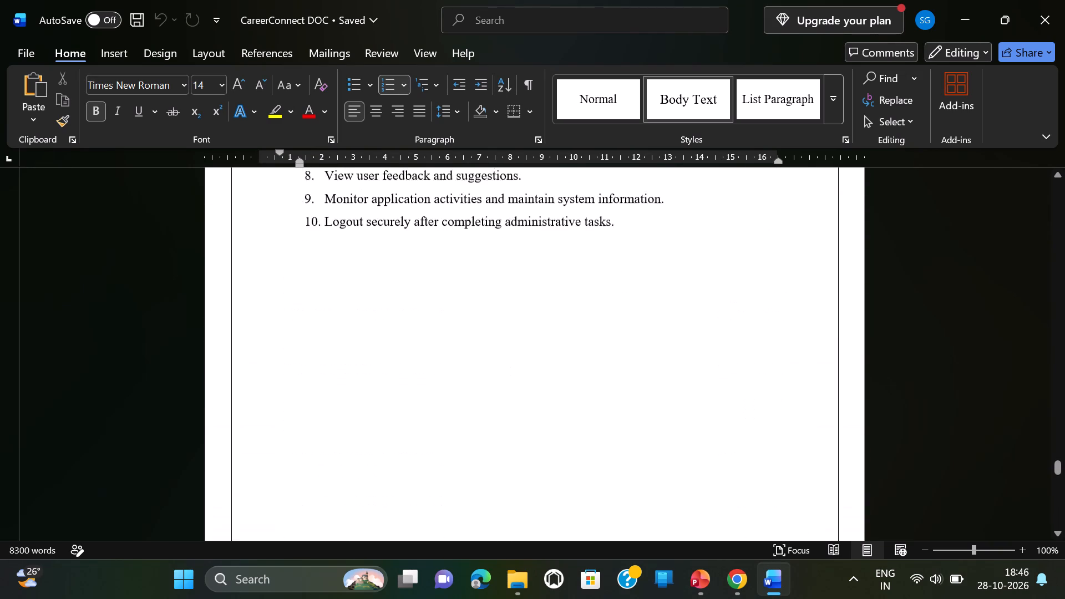
pyautogui.scroll(16, 510, 369)
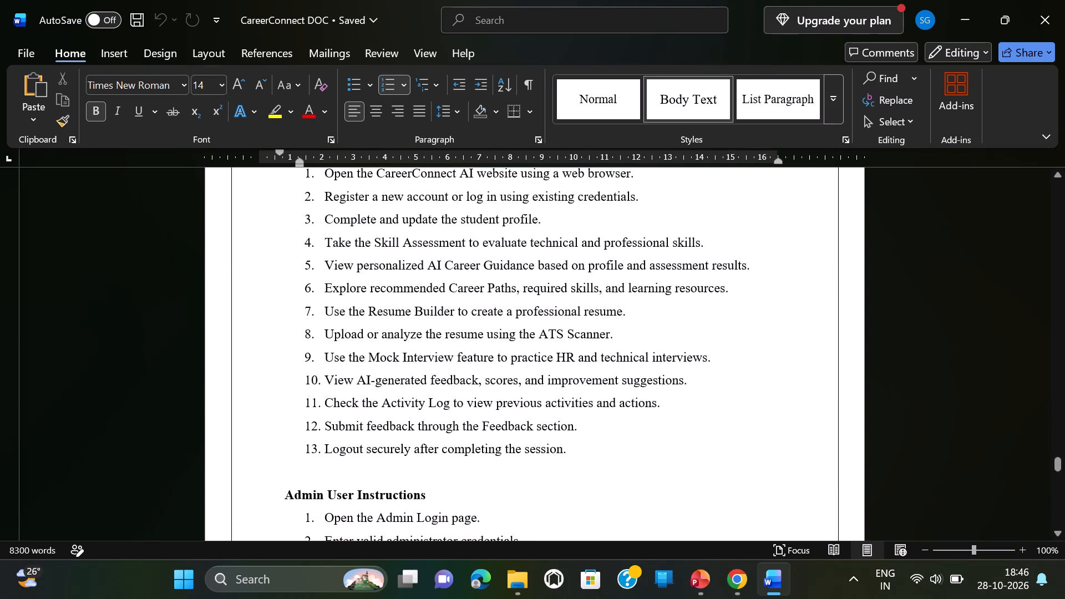
pyautogui.scroll(13, 510, 369)
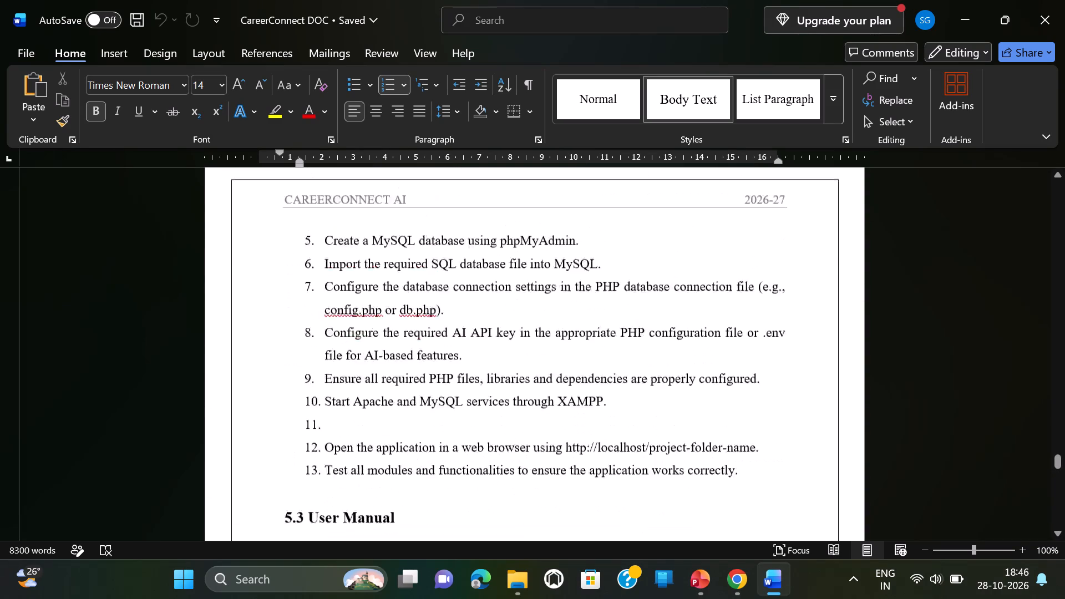
pyautogui.scroll(11, 430, 391)
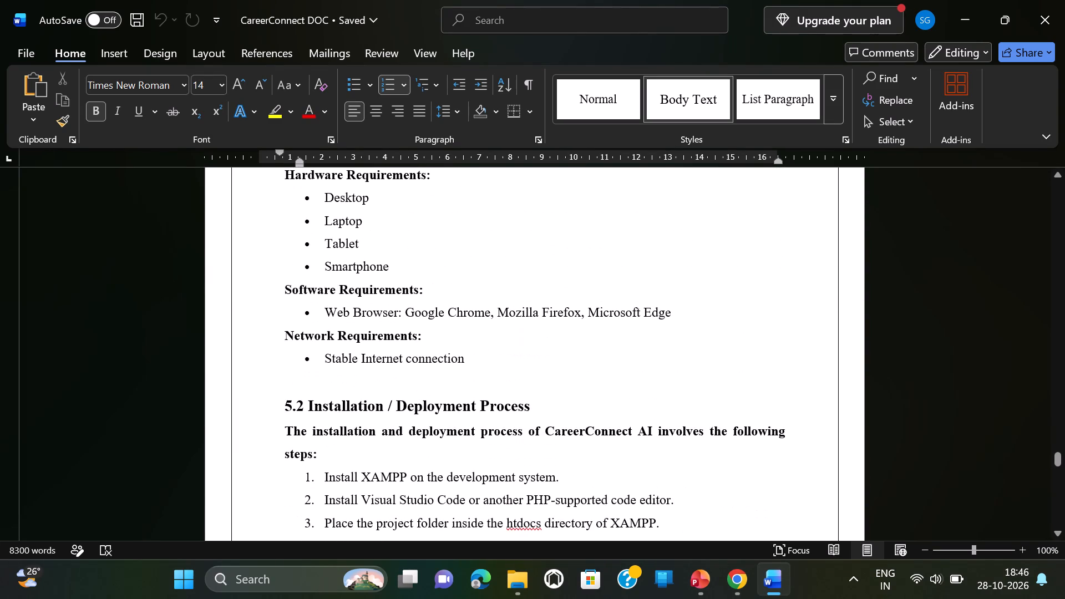
# Delete the empty numbered item 11 from the section 5.2 installation steps and save the document.
pyautogui.scroll(-3, 520, 417)
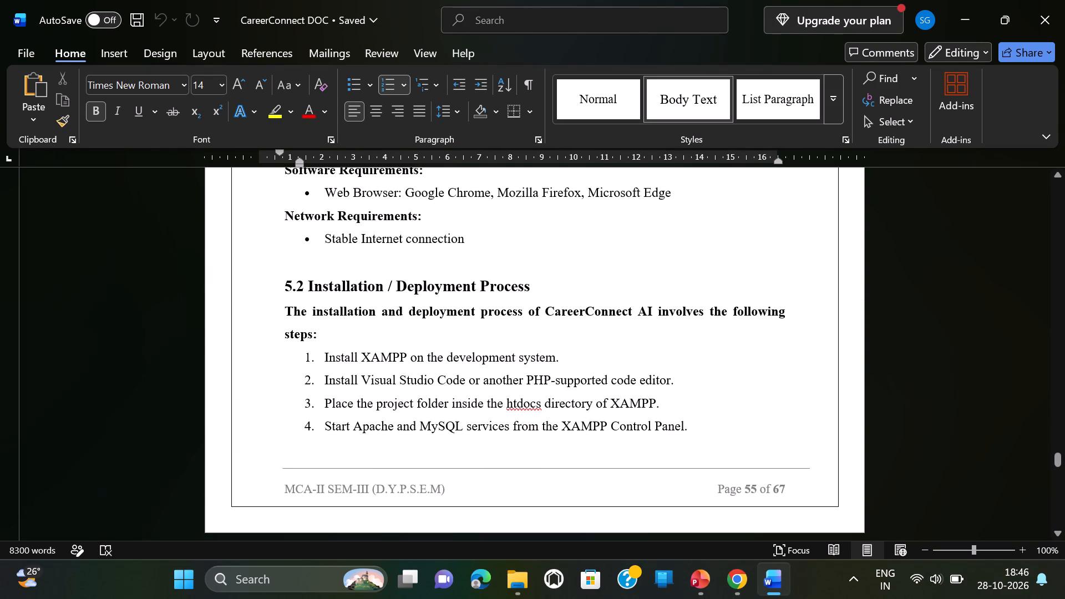
pyautogui.scroll(-6, 558, 415)
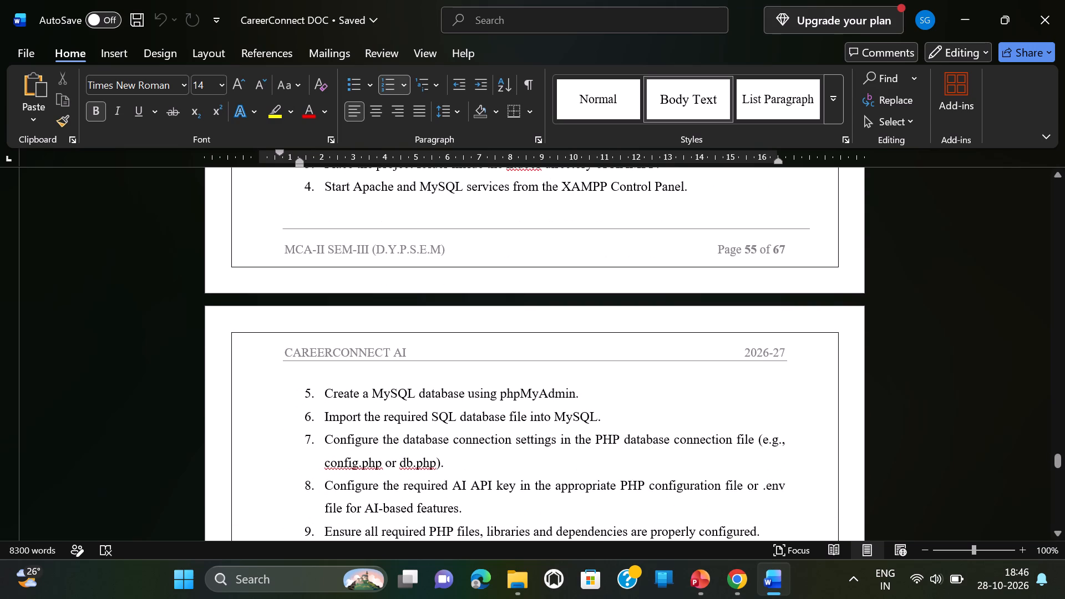
pyautogui.scroll(1, 537, 406)
pyautogui.scroll(-5, 537, 407)
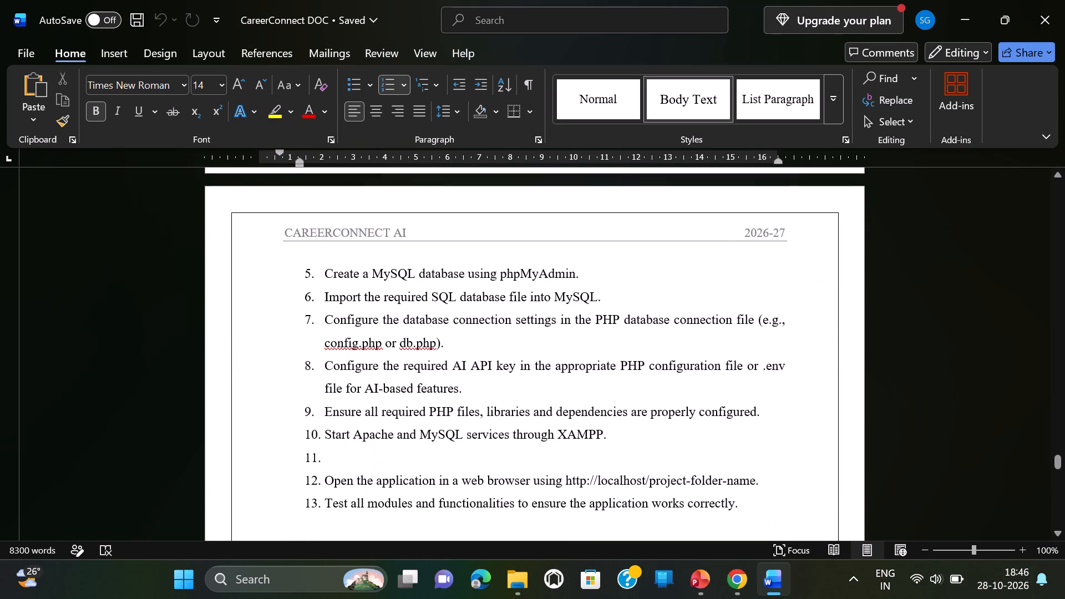
pyautogui.scroll(-3, 493, 402)
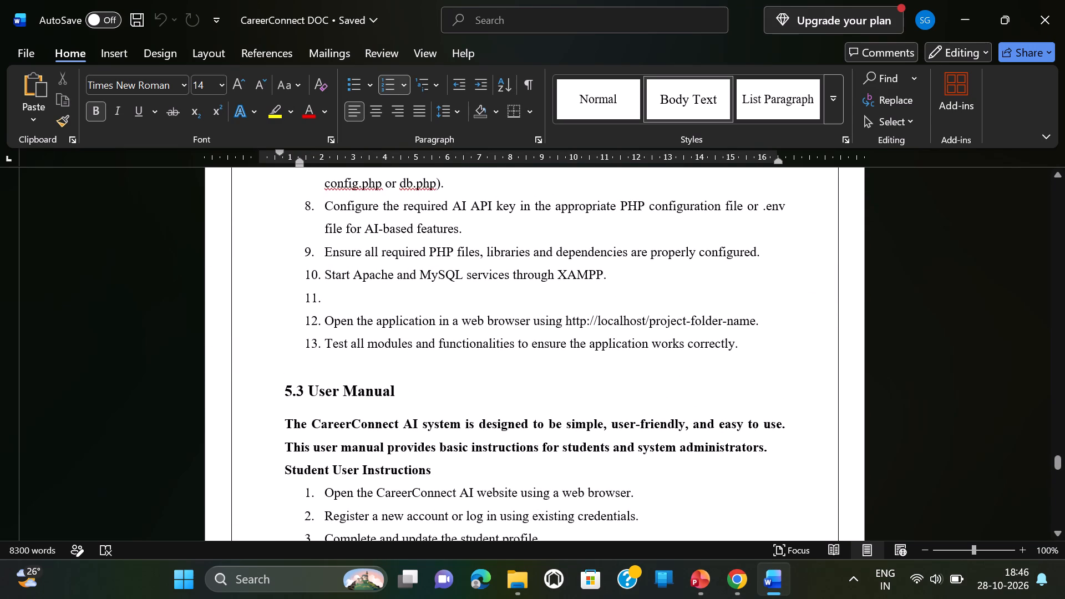
pyautogui.moveTo(329, 299); pyautogui.dragTo(265, 299)
pyautogui.click(319, 300)
pyautogui.click(327, 298)
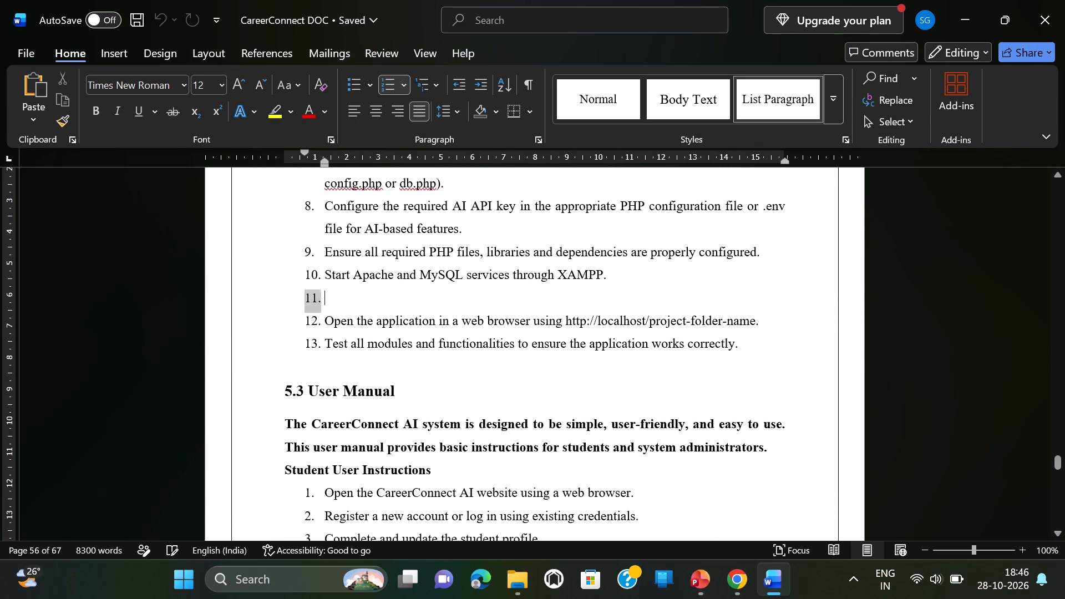
pyautogui.moveTo(327, 298); pyautogui.dragTo(302, 300)
pyautogui.press('BackSpace')
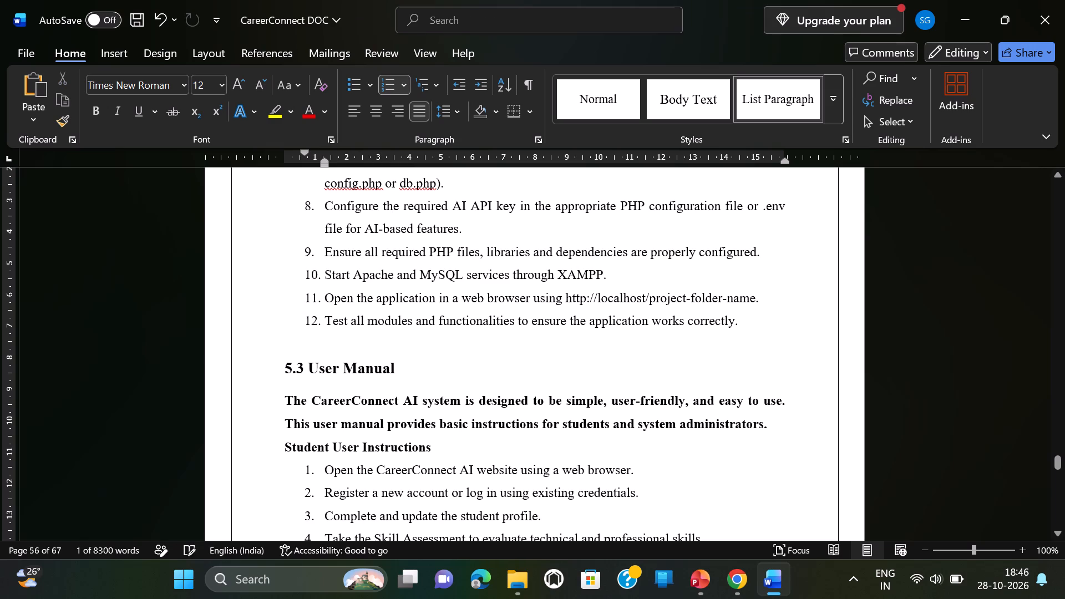
pyautogui.hotkey('ctrl', 's')
# Delete the extra blank lines above the 6.1 Conclusion heading.
pyautogui.scroll(-19, 414, 333)
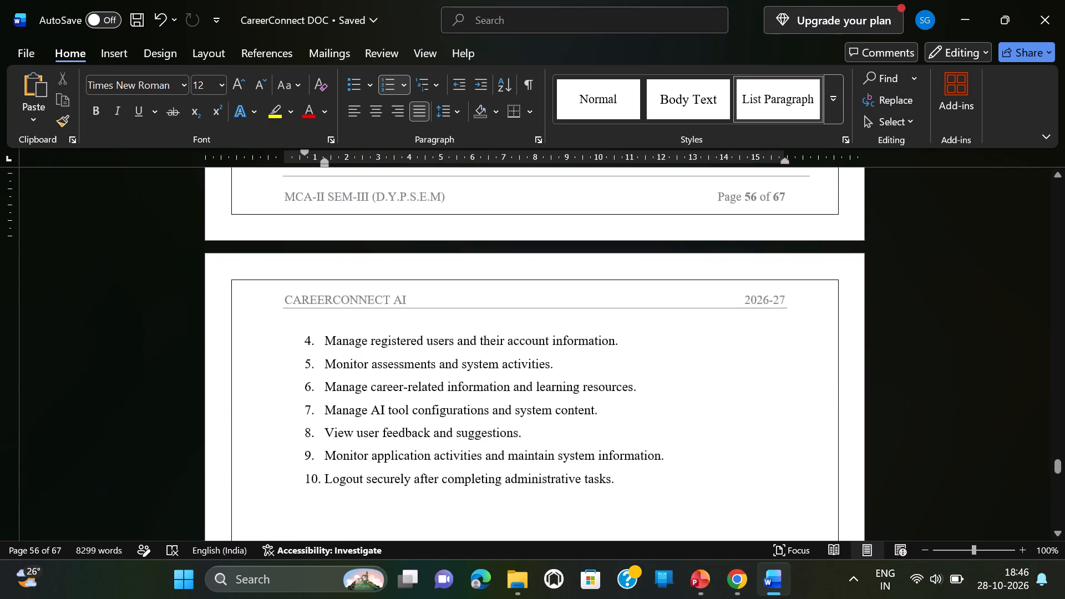
pyautogui.scroll(-20, 414, 335)
pyautogui.scroll(-8, 414, 335)
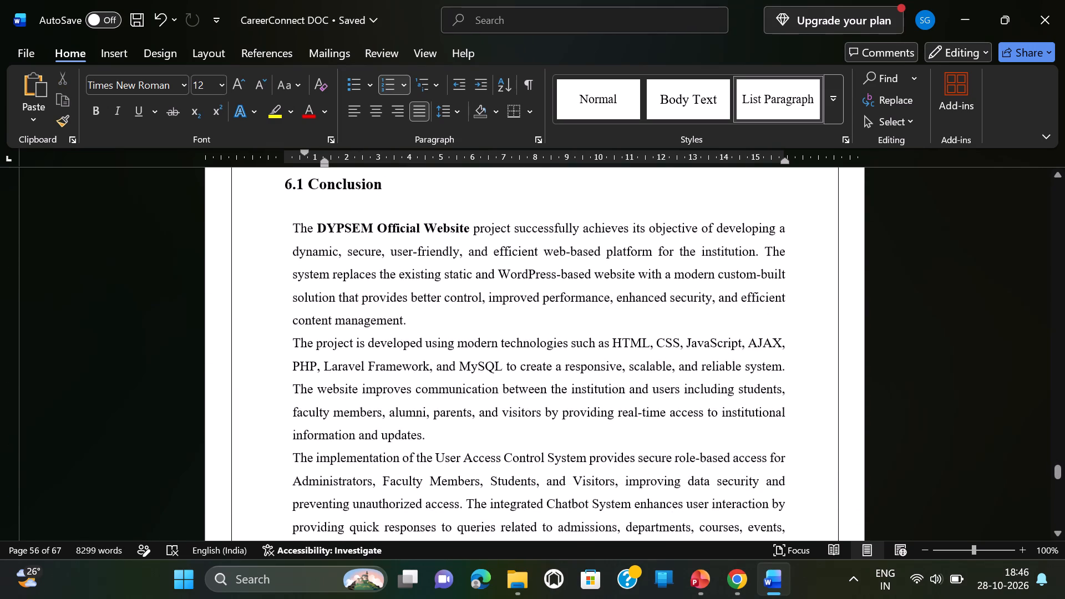
pyautogui.scroll(3, 356, 262)
pyautogui.click(349, 271)
pyautogui.press('BackSpace')
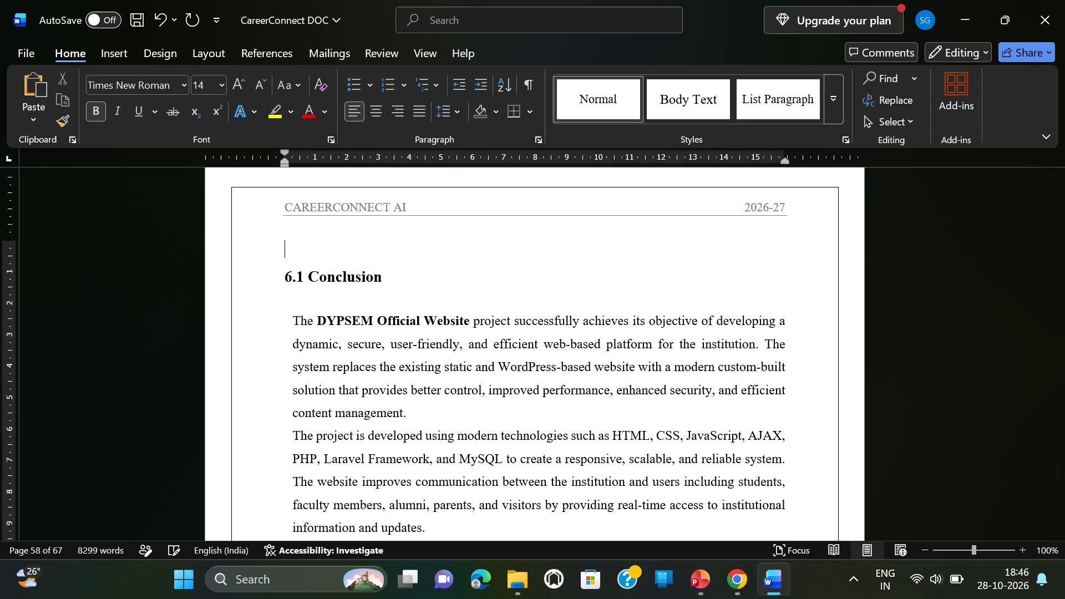
pyautogui.press('BackSpace')
pyautogui.press('Down')
# Review the report from section 6.1 Conclusion through the limitations, future enhancement, bibliography and appendices to the code screenshots under 7.3 References.
pyautogui.scroll(-12, 381, 312)
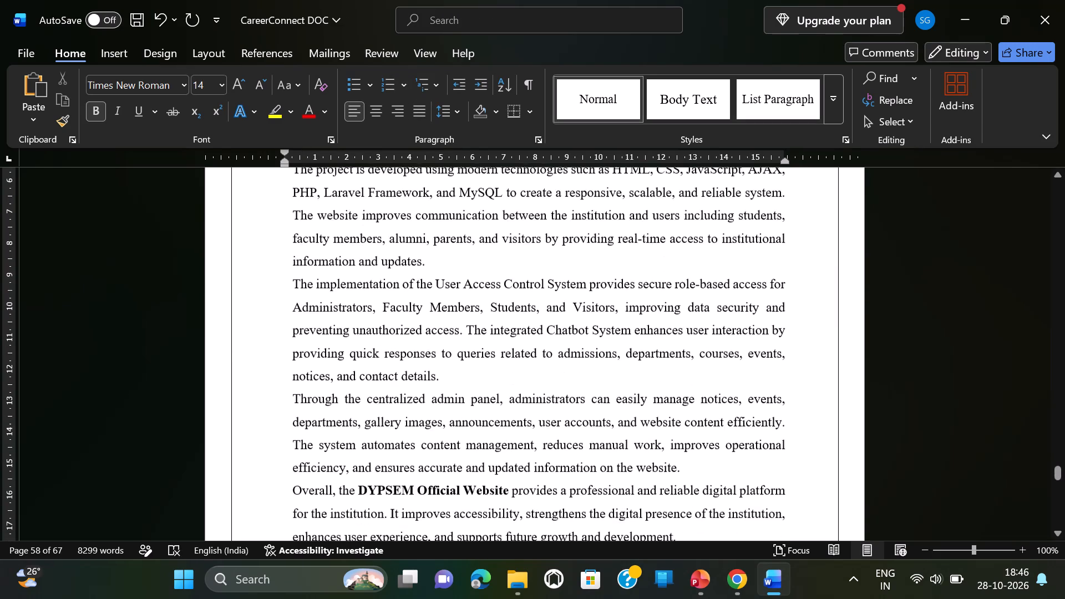
pyautogui.scroll(-16, 381, 318)
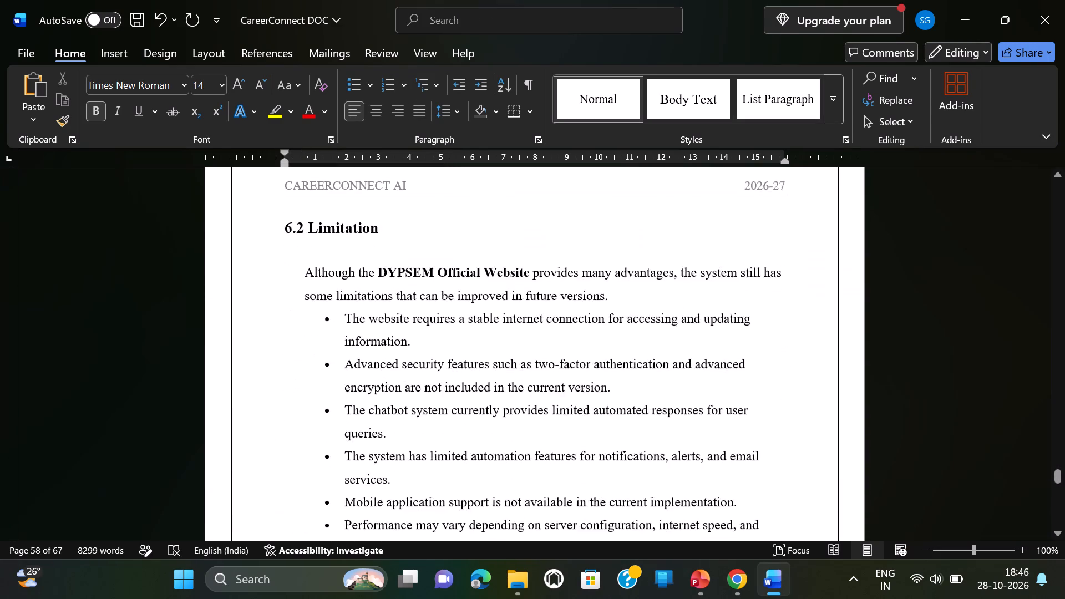
pyautogui.scroll(-19, 389, 318)
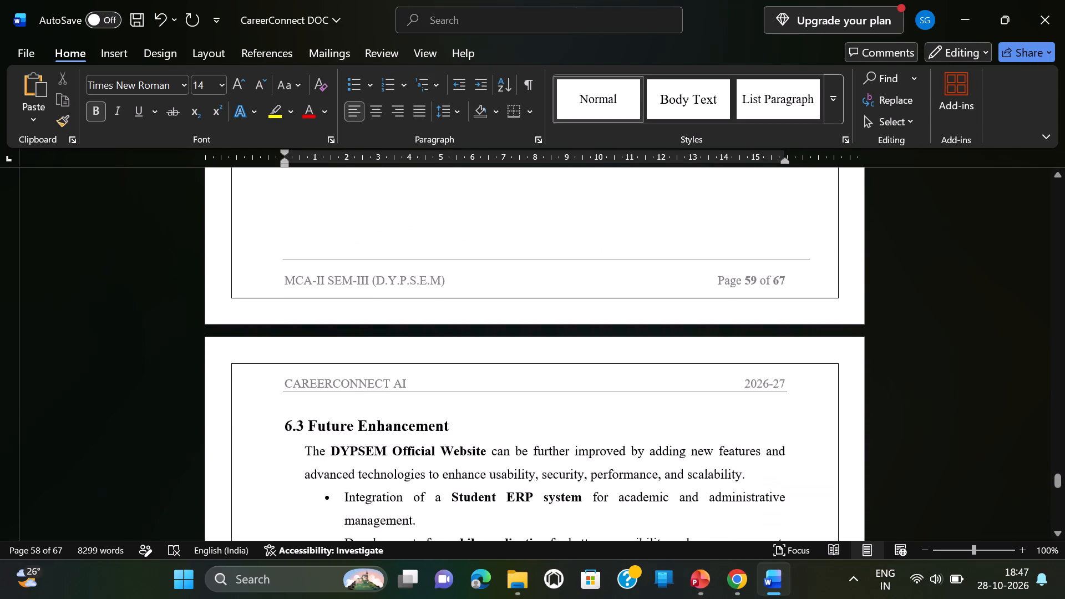
pyautogui.scroll(-20, 389, 321)
pyautogui.scroll(-2, 389, 321)
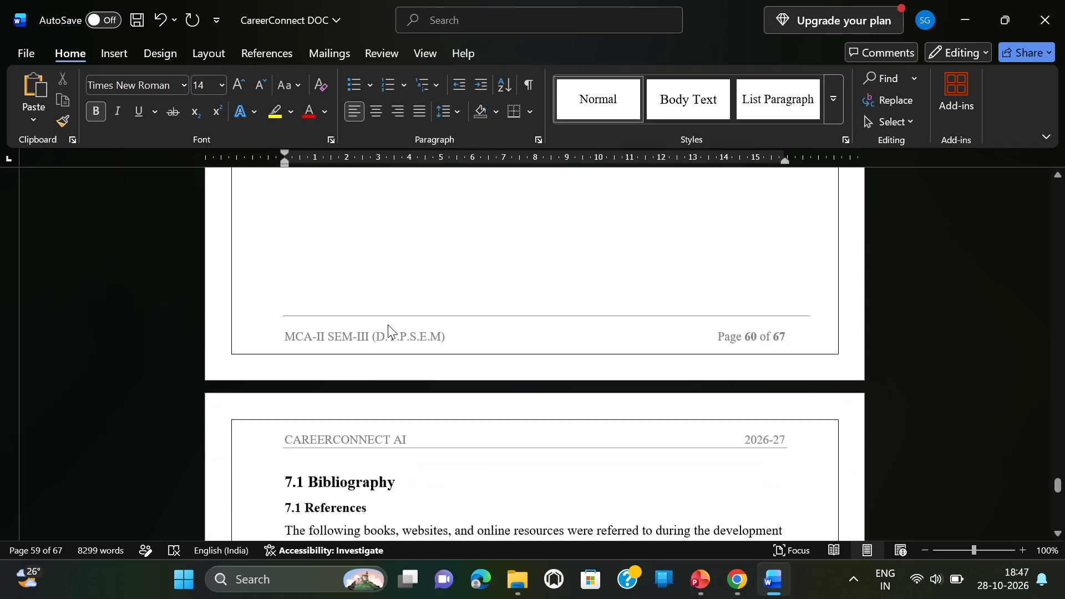
pyautogui.scroll(-16, 388, 324)
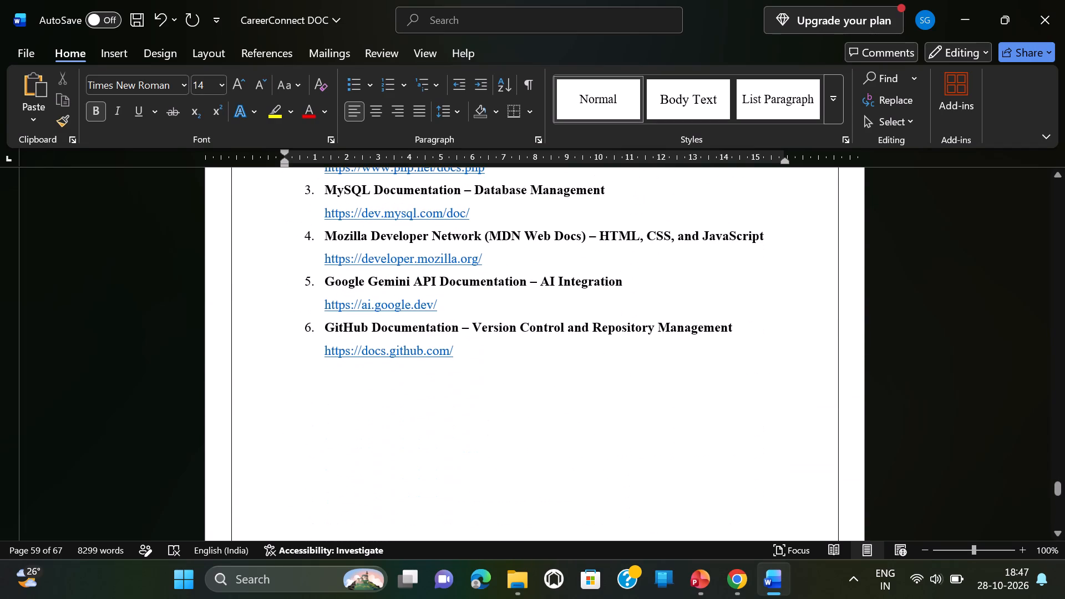
pyautogui.scroll(-14, 386, 330)
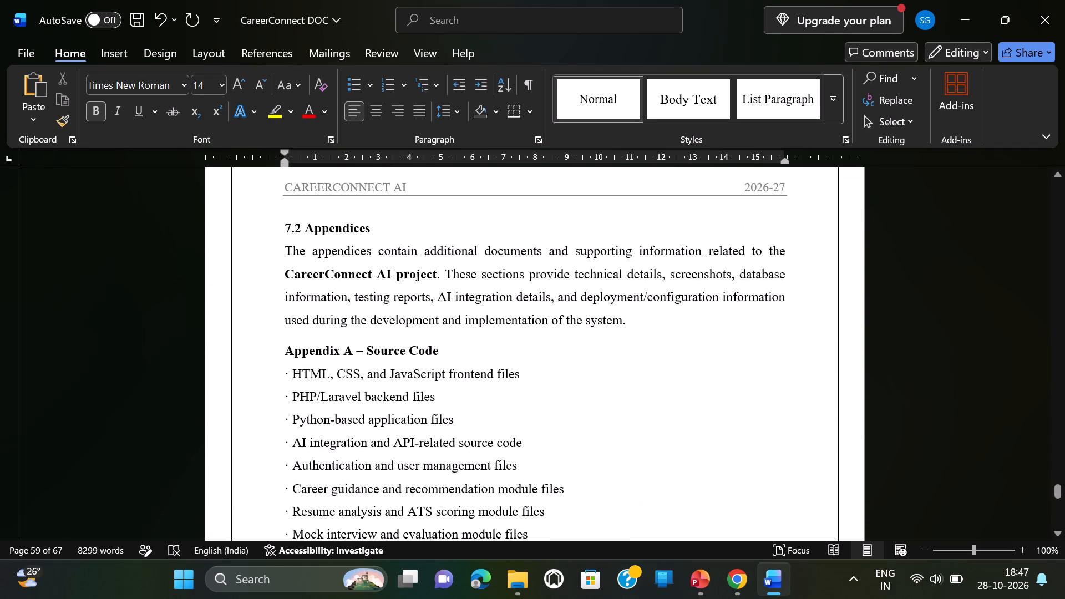
pyautogui.scroll(-2, 385, 333)
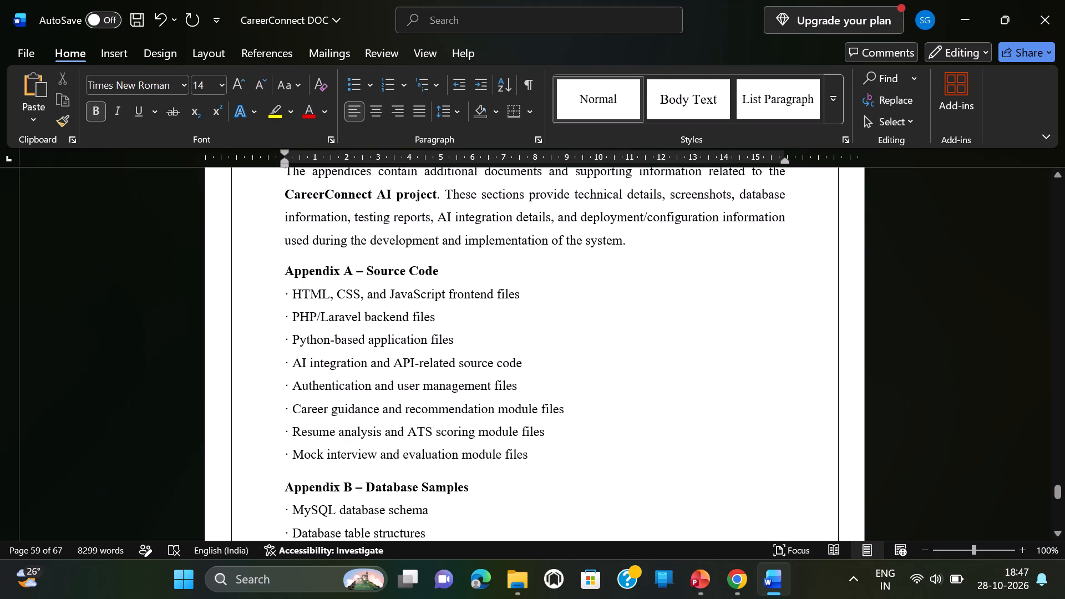
pyautogui.scroll(-2, 423, 362)
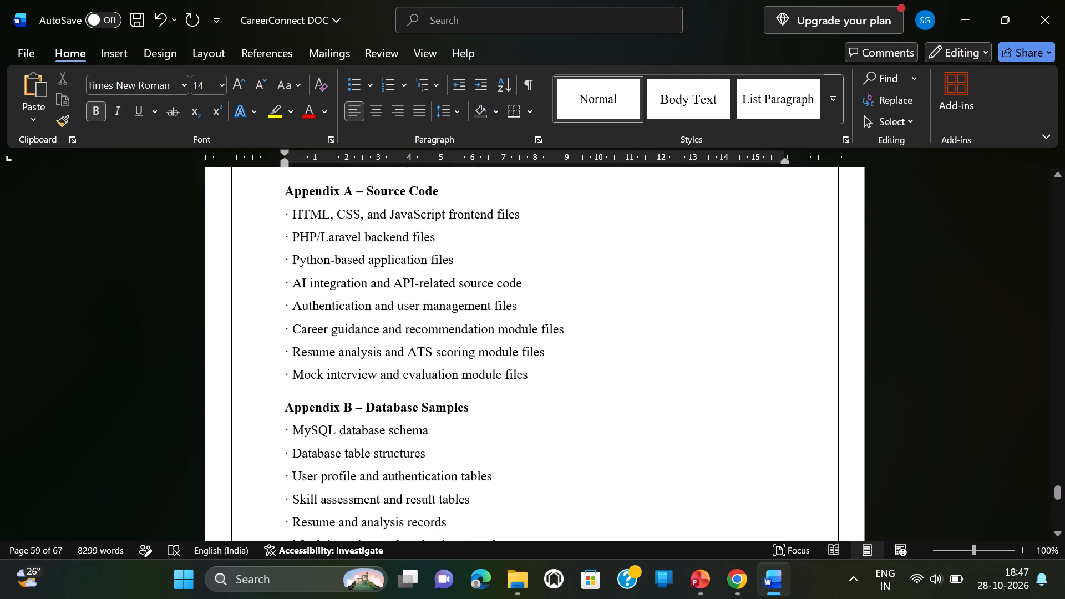
pyautogui.scroll(-10, 423, 357)
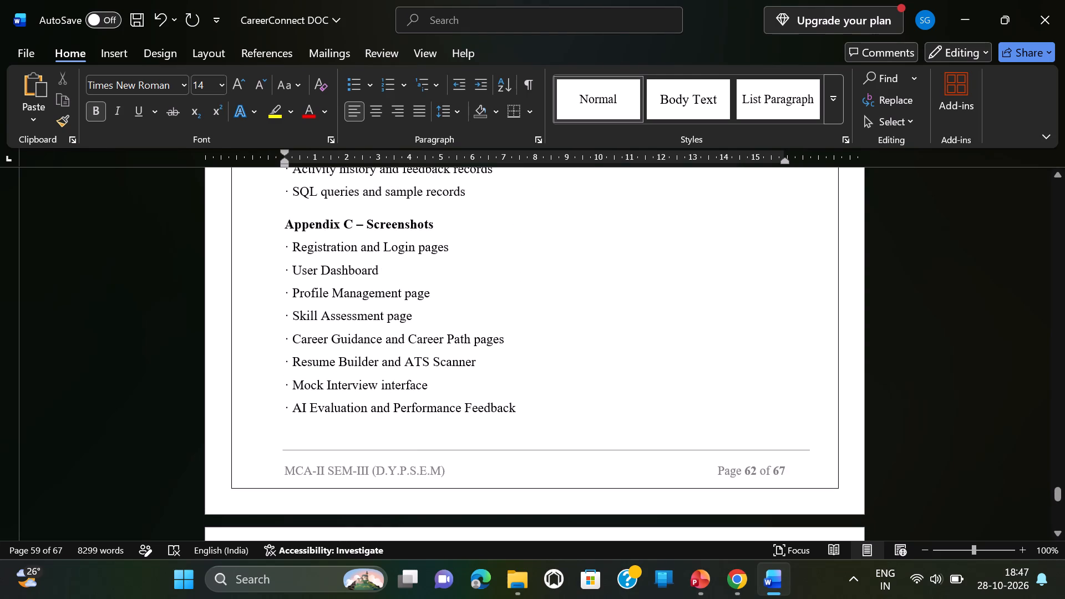
pyautogui.scroll(-8, 423, 357)
pyautogui.scroll(-14, 423, 356)
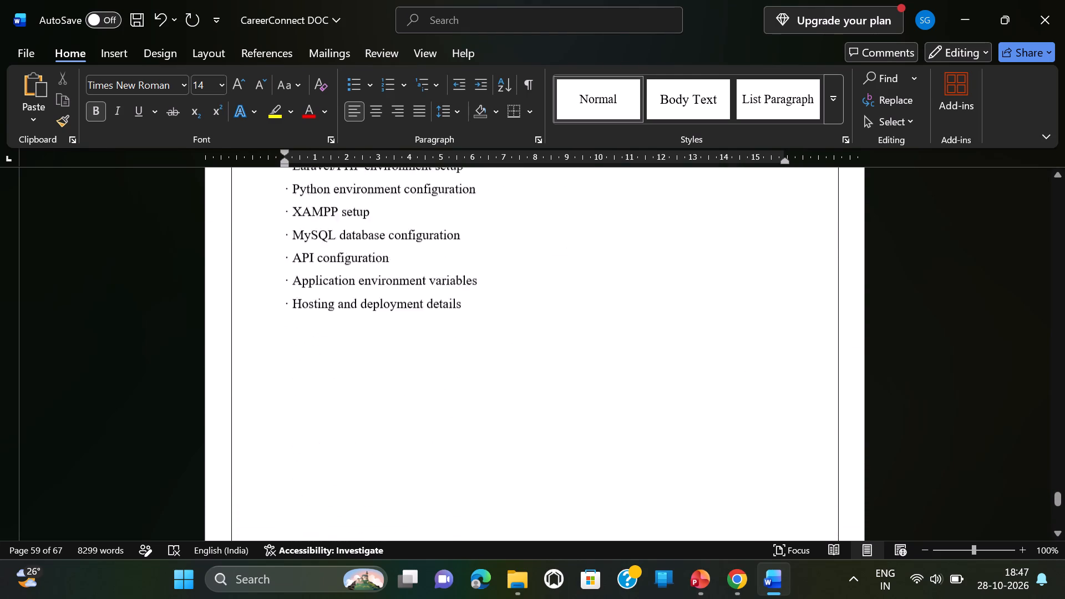
pyautogui.scroll(-16, 423, 357)
pyautogui.scroll(6, 424, 364)
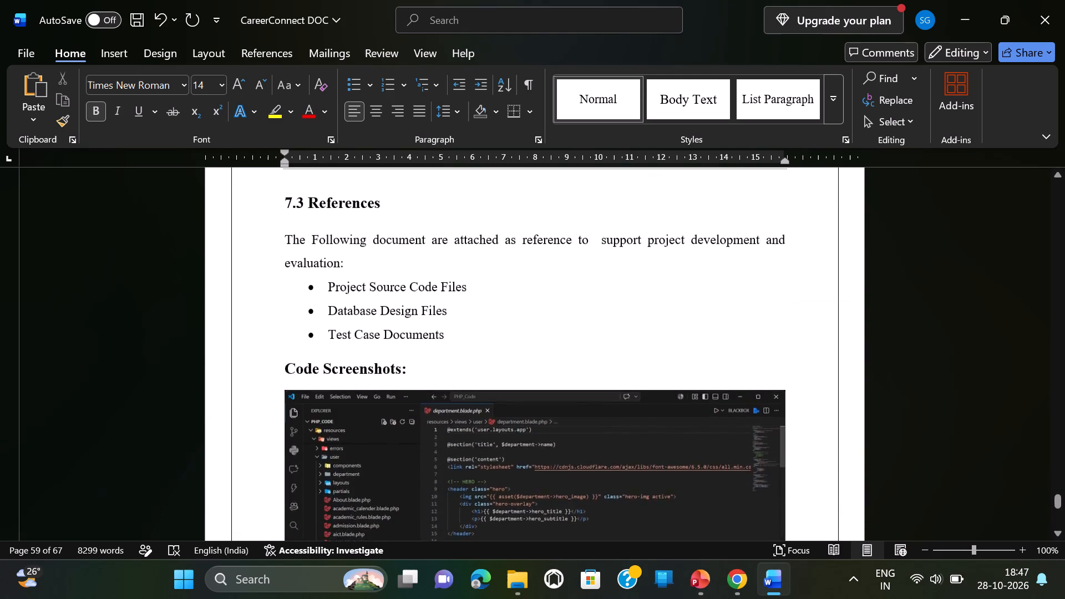
# Go back through the appendices and bibliography to examine the student and admin user instructions and the start of section 6.1 Conclusion.
pyautogui.click(1045, 233)
pyautogui.click(1050, 234)
pyautogui.doubleClick(1056, 233)
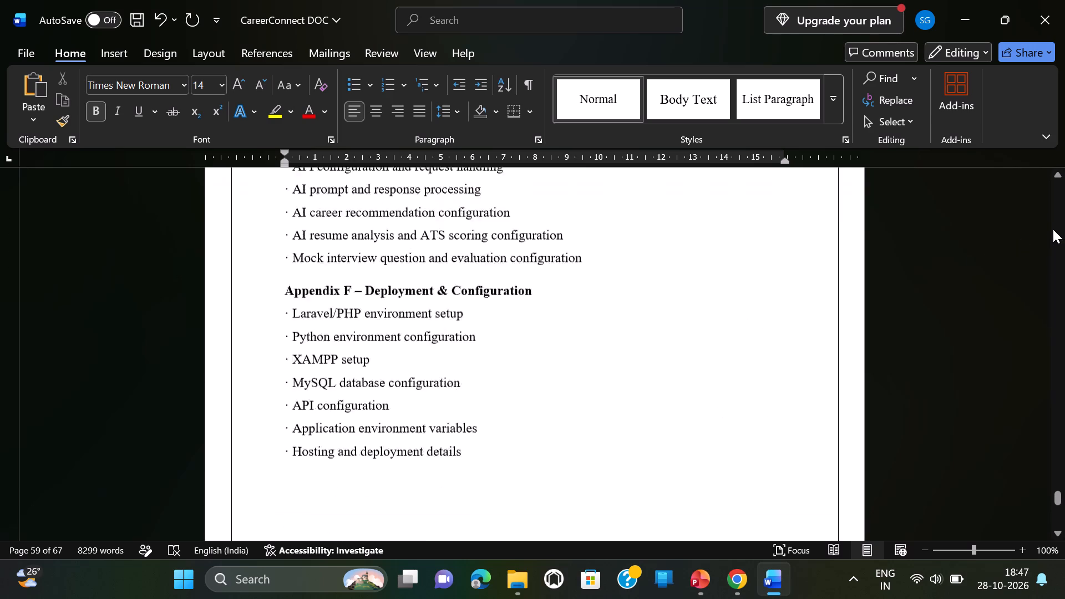
pyautogui.tripleClick(1053, 229)
pyautogui.doubleClick(1050, 227)
pyautogui.click(1051, 222)
pyautogui.click(1054, 234)
pyautogui.click(1064, 216)
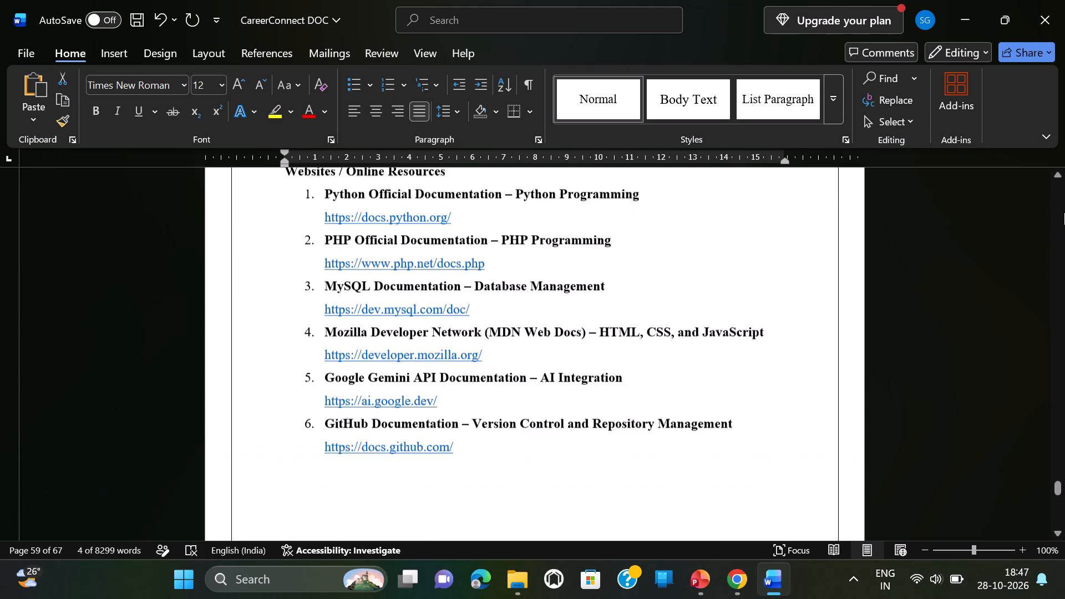
pyautogui.tripleClick(1064, 210)
pyautogui.tripleClick(1064, 210)
pyautogui.tripleClick(1061, 201)
pyautogui.doubleClick(1058, 196)
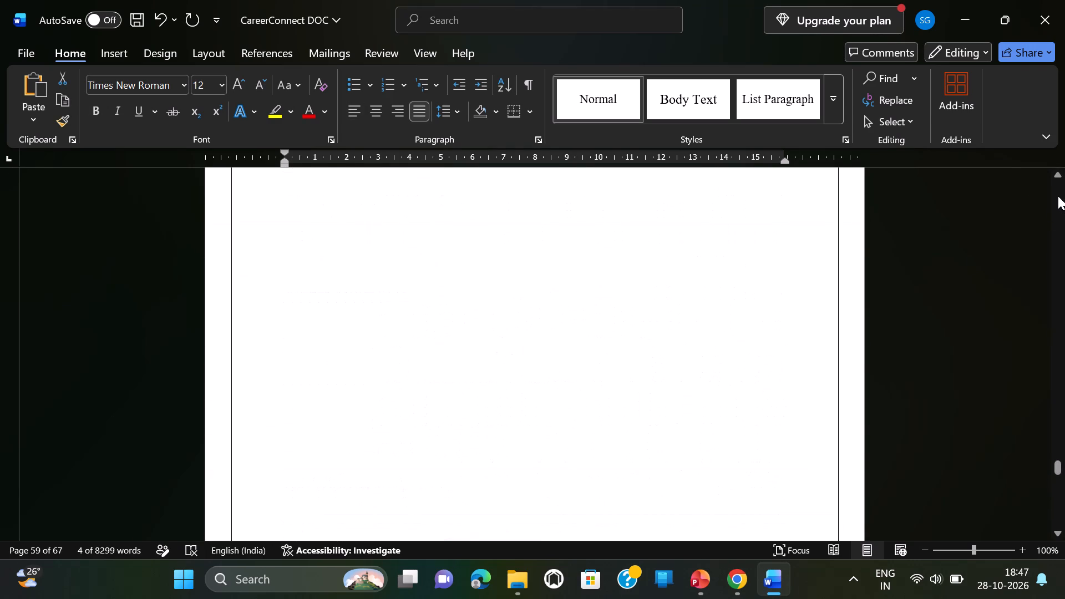
pyautogui.scroll(1, 516, 376)
pyautogui.scroll(-14, 516, 380)
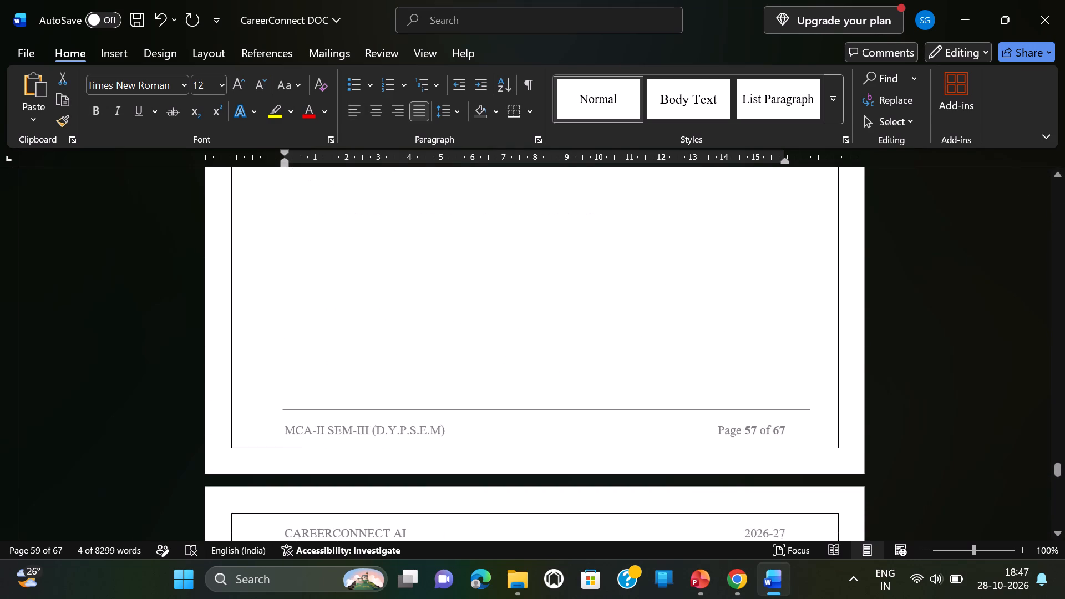
pyautogui.scroll(17, 515, 378)
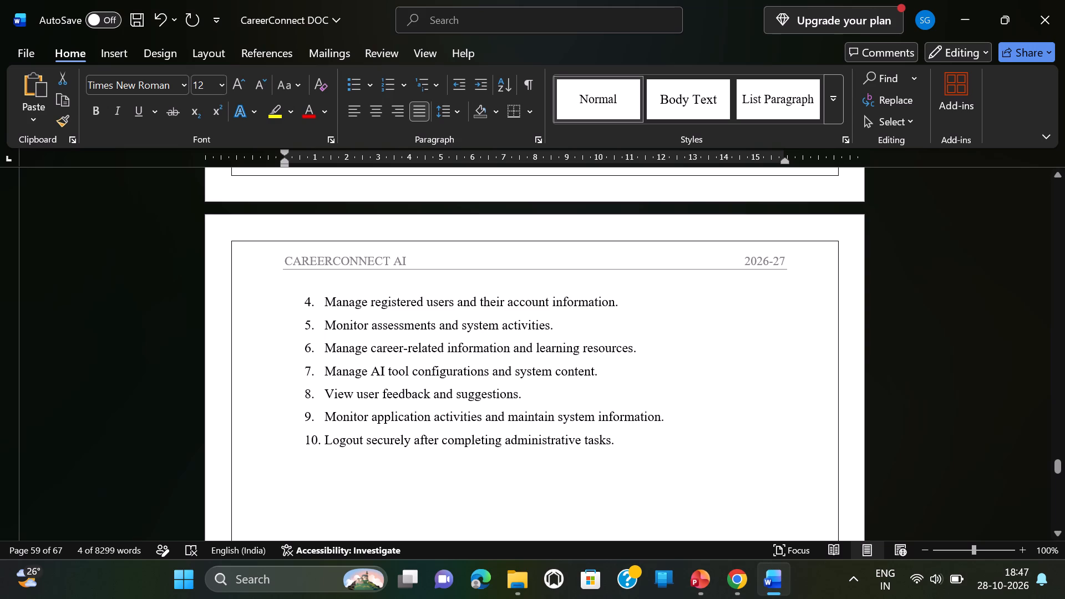
pyautogui.scroll(5, 599, 376)
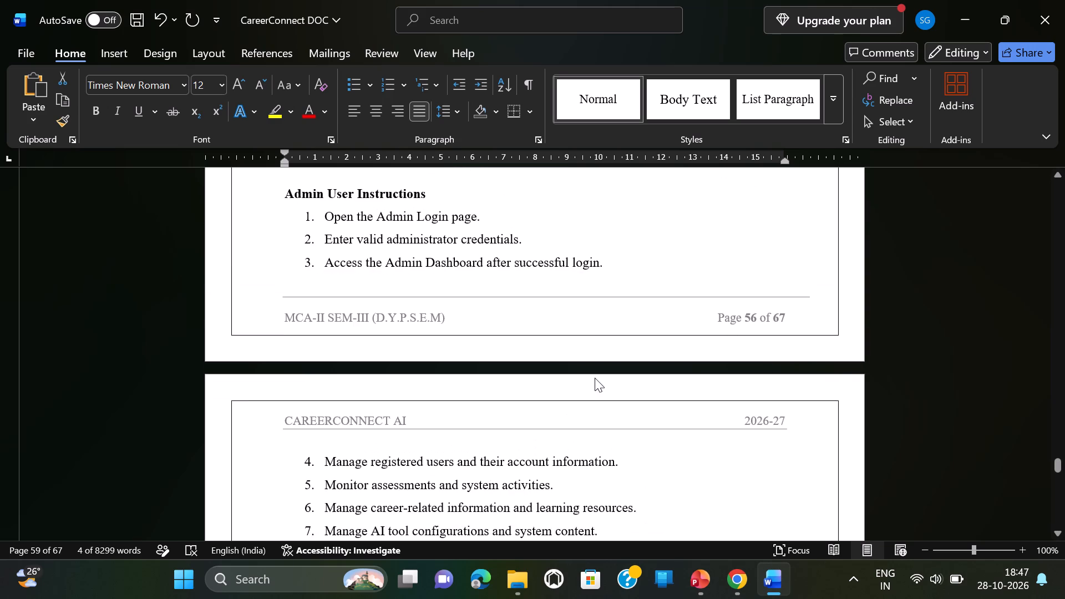
pyautogui.scroll(2, 595, 378)
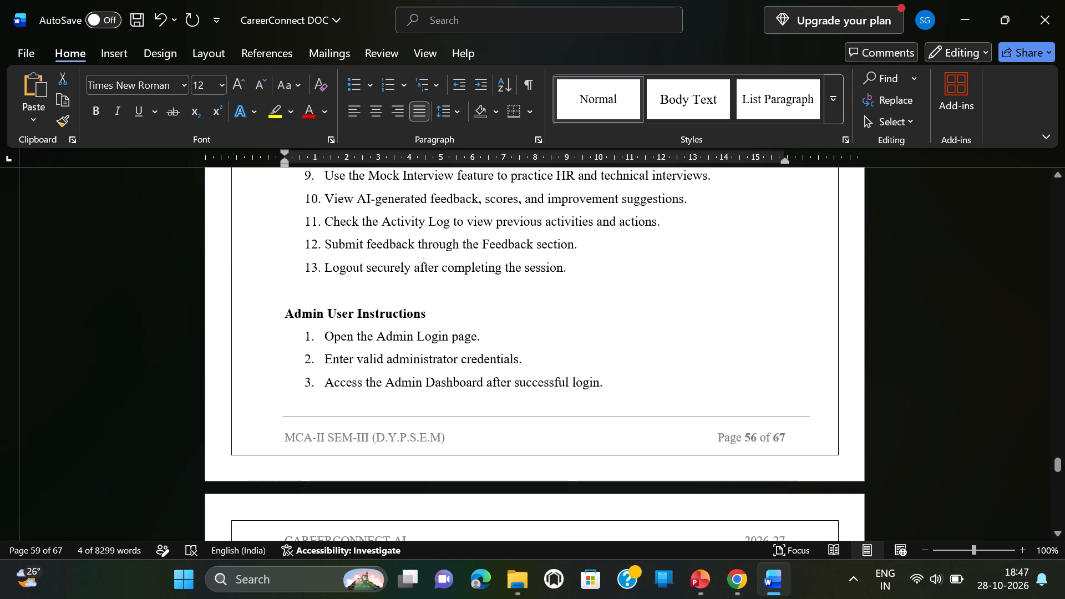
pyautogui.scroll(5, 601, 361)
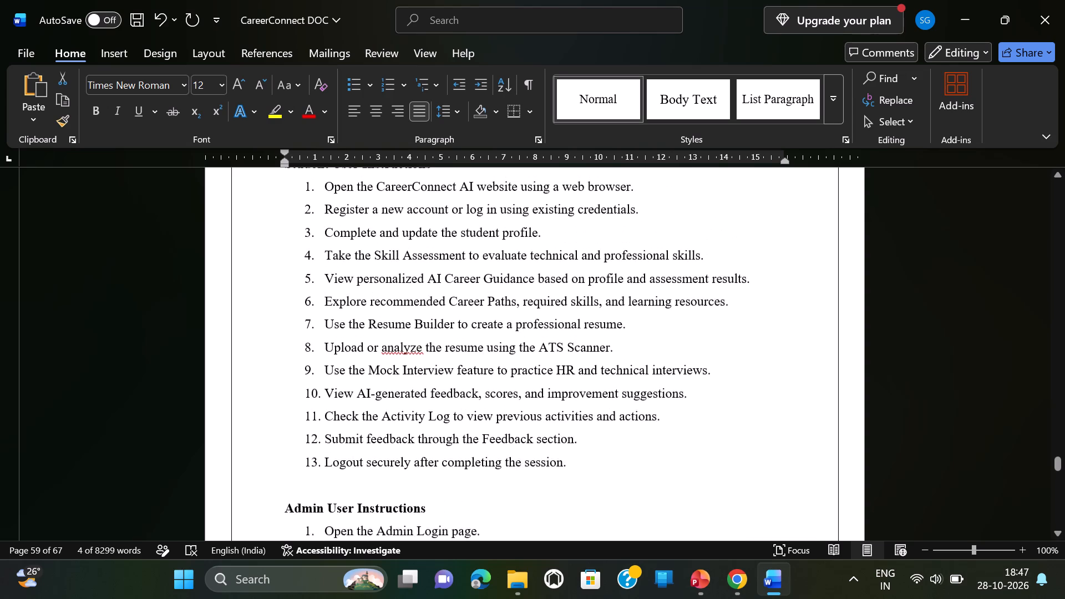
pyautogui.scroll(-20, 602, 374)
pyautogui.scroll(-12, 602, 374)
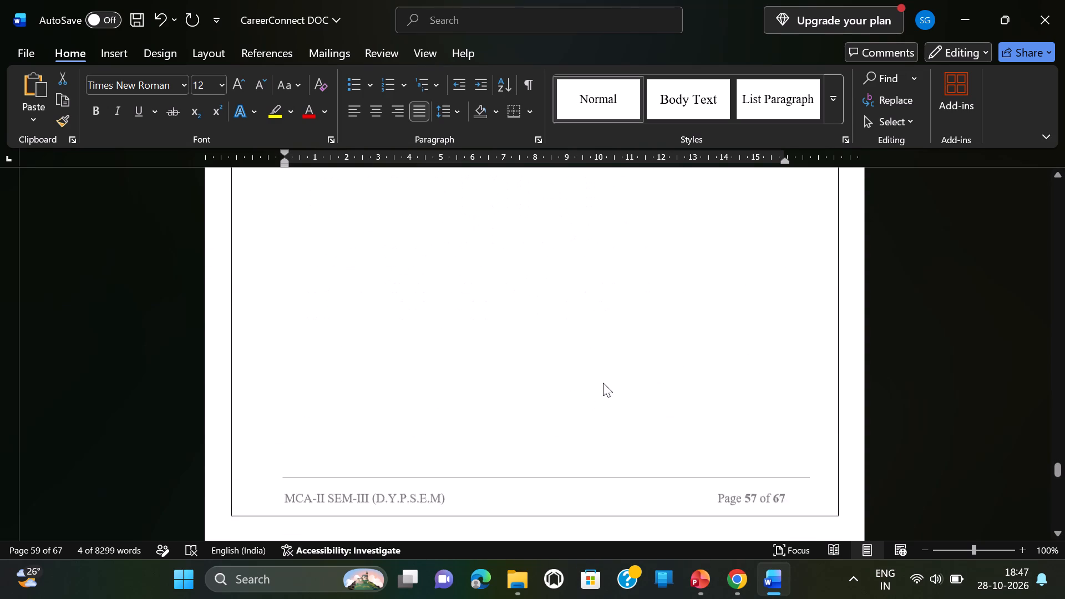
pyautogui.scroll(-7, 603, 383)
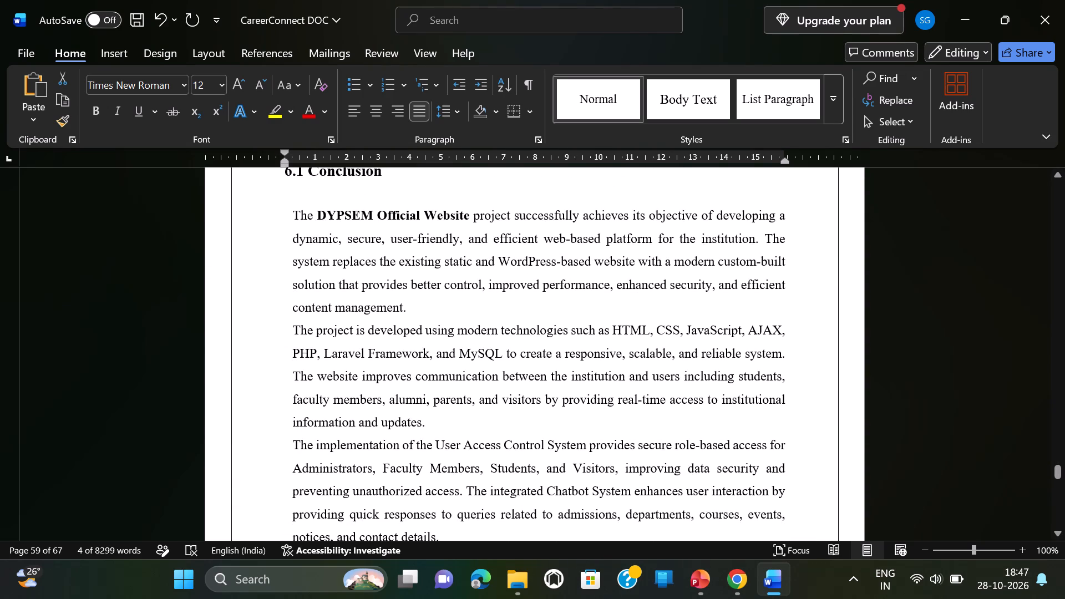
pyautogui.scroll(1, 538, 348)
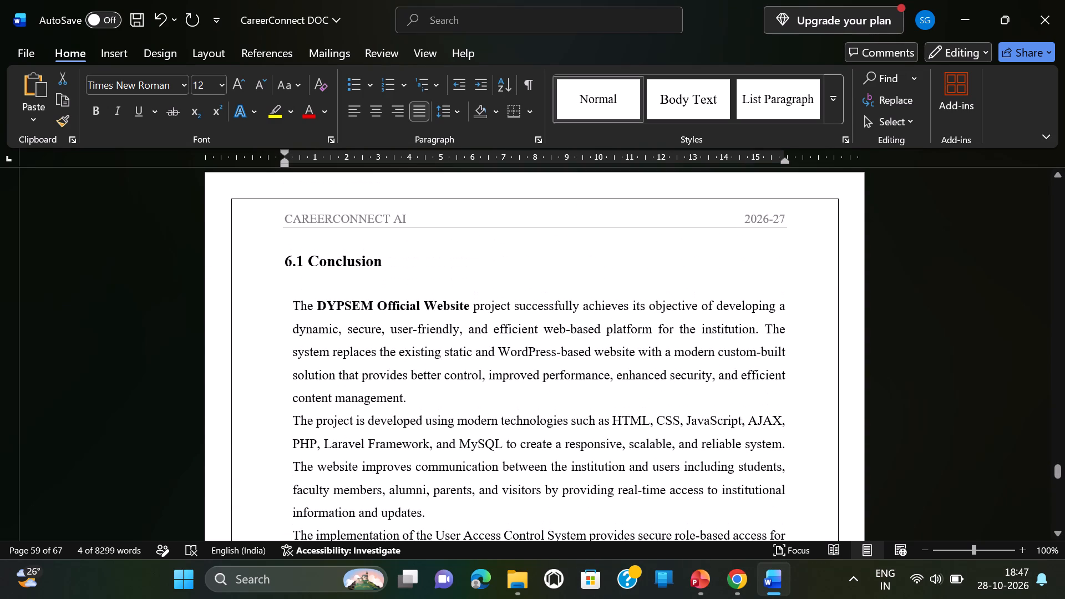
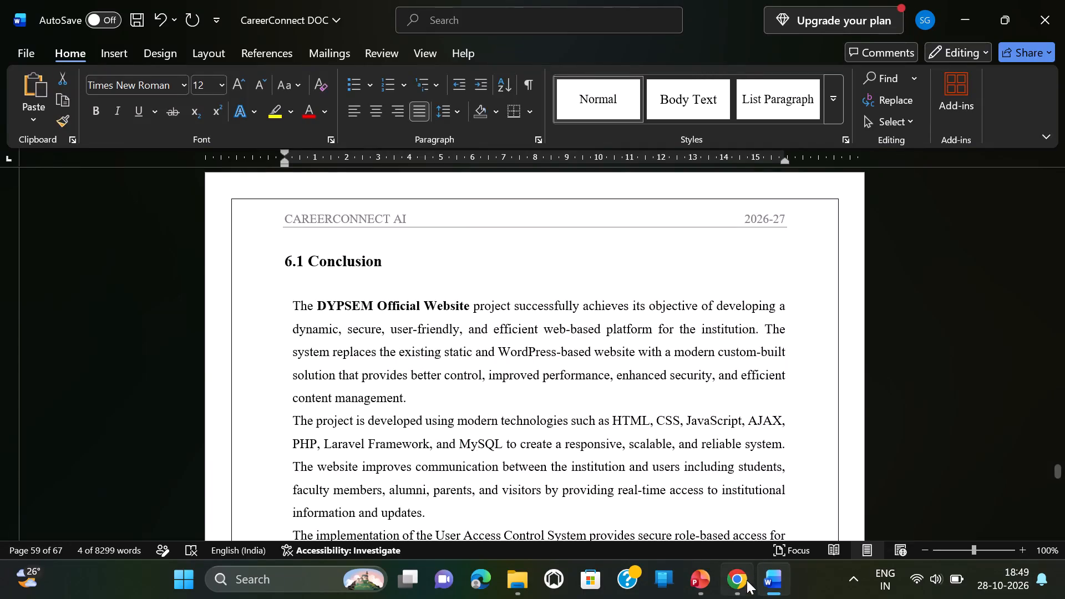
# Switch to Chrome and open the ChatGPT site from the search results.
pyautogui.click(747, 585)
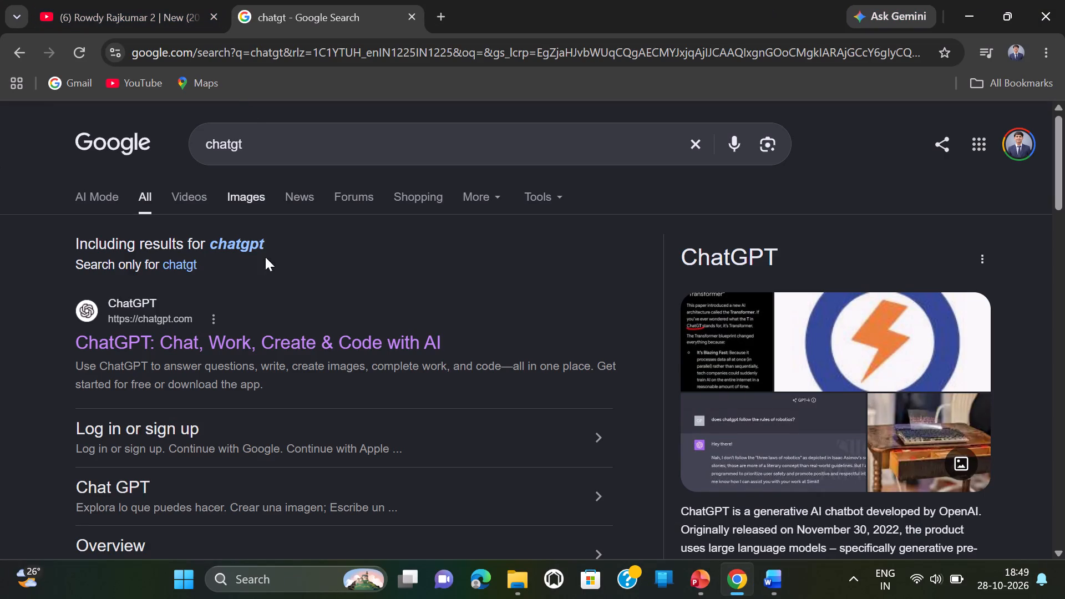
pyautogui.click(163, 343)
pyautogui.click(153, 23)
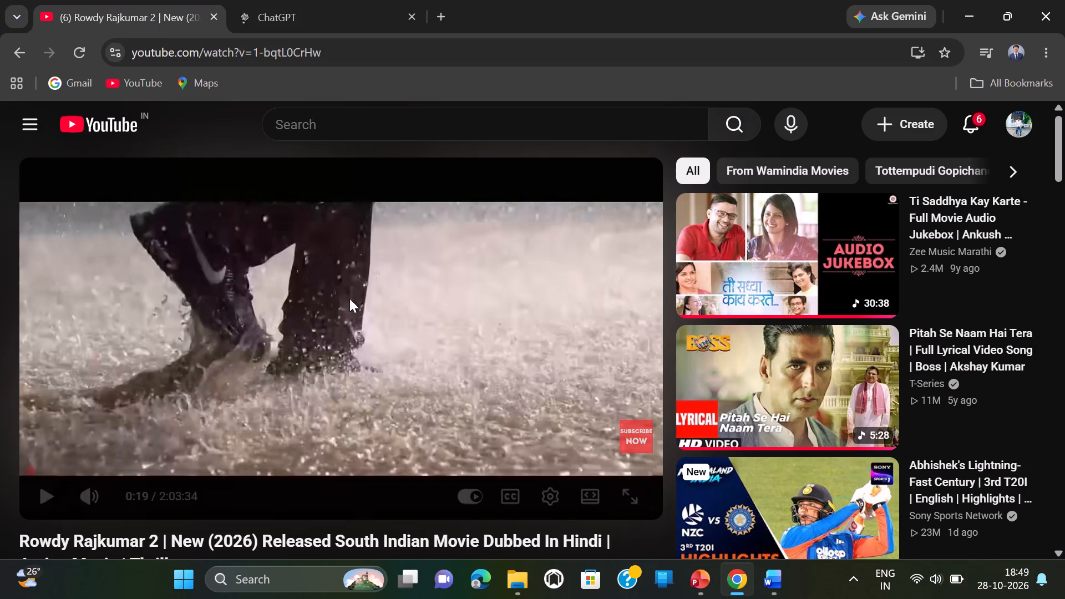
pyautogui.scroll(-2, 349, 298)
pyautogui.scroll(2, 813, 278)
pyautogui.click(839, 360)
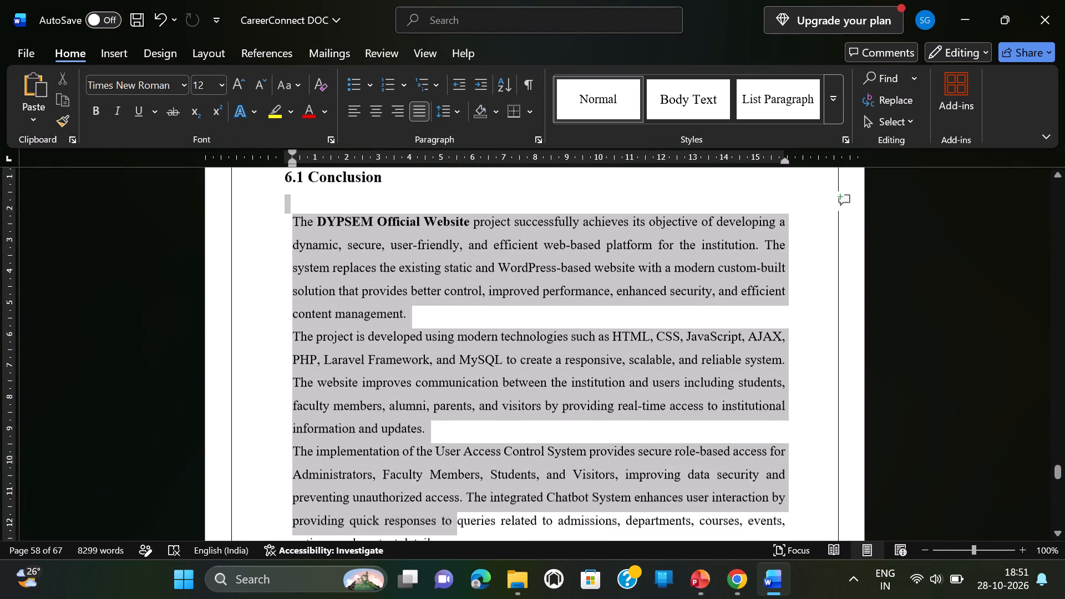
pyautogui.moveTo(467, 567); pyautogui.dragTo(686, 489)
pyautogui.scroll(4, 601, 361)
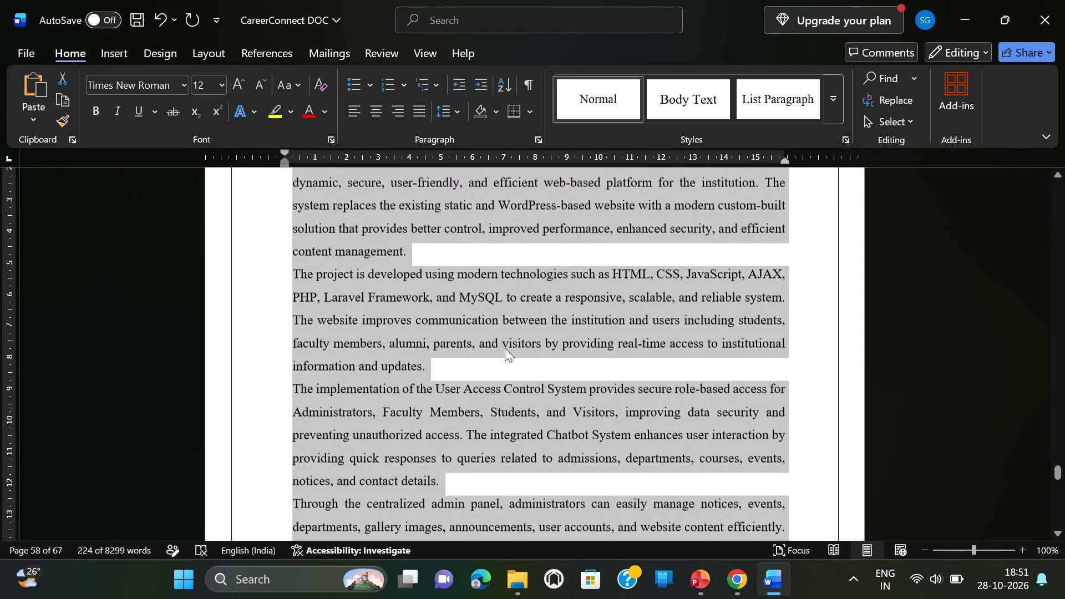
pyautogui.scroll(1, 498, 338)
pyautogui.hotkey('ctrl', 'v')
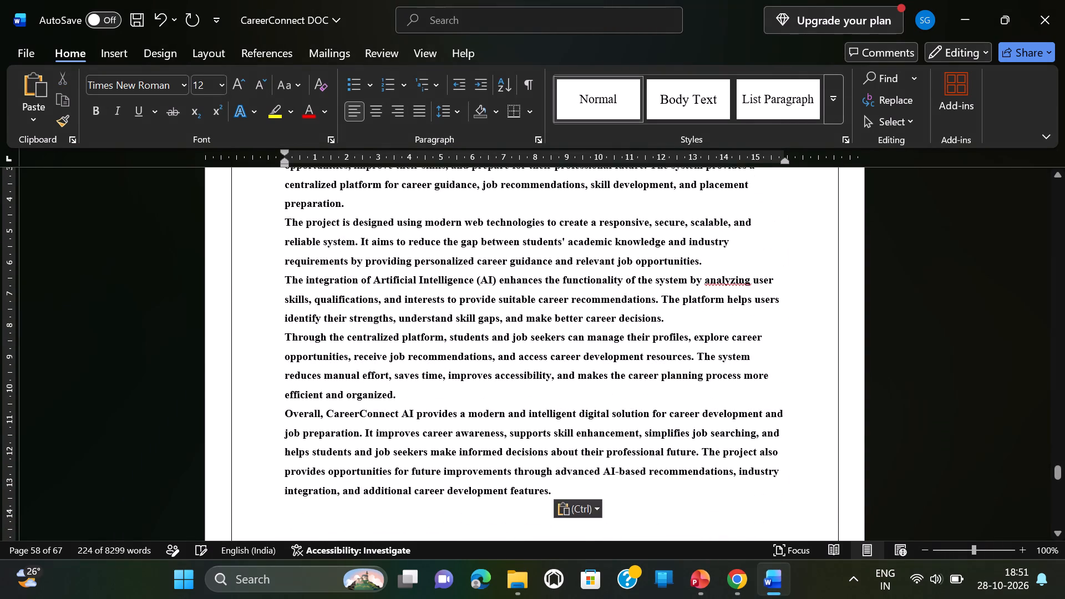
# Delete the duplicate "6.1 Conclusion" line pasted beneath the section heading.
pyautogui.scroll(5, 498, 338)
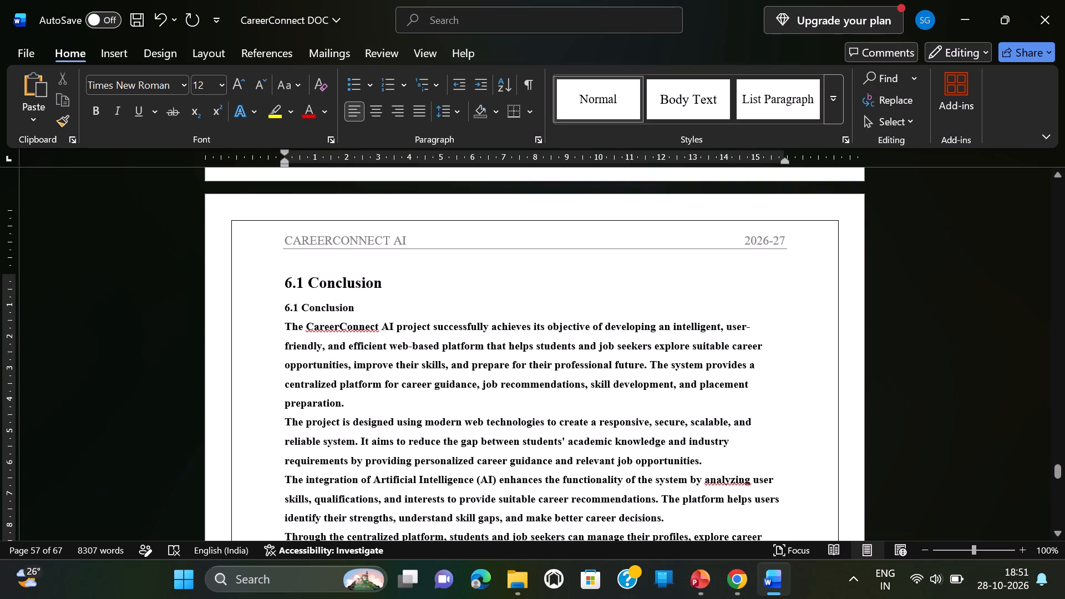
pyautogui.moveTo(280, 310); pyautogui.dragTo(390, 310)
pyautogui.press('BackSpace')
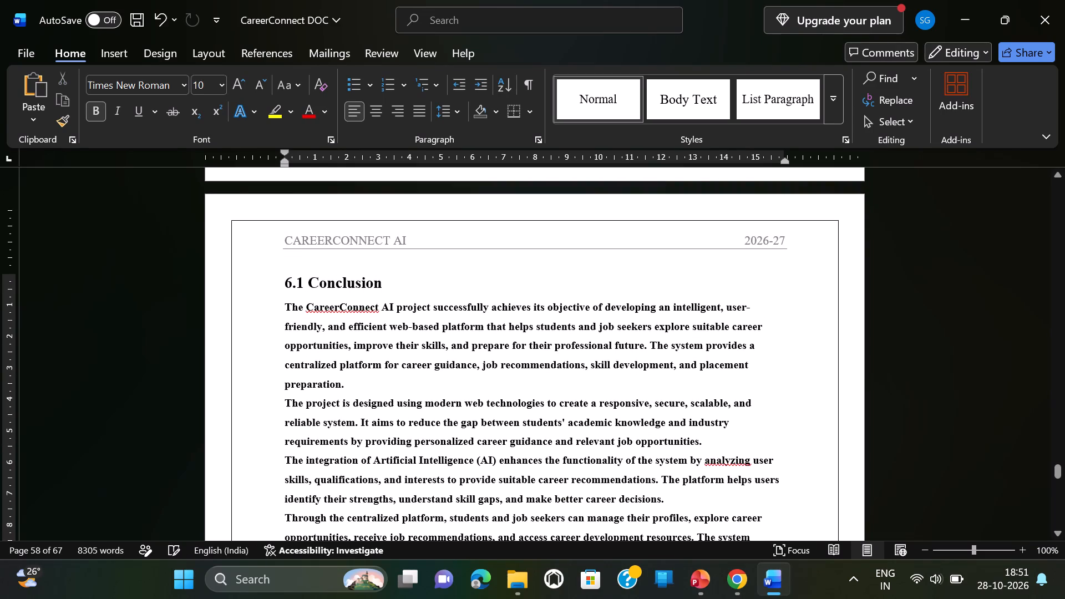
# Remove the bold formatting from all pasted conclusion paragraphs and justify them.
pyautogui.moveTo(286, 307); pyautogui.dragTo(635, 572)
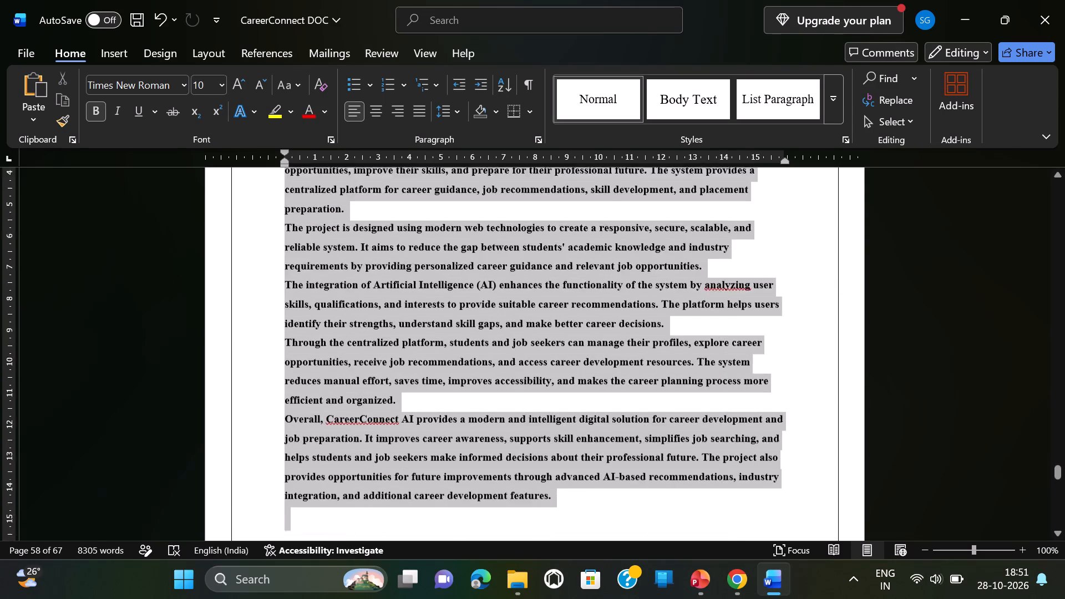
pyautogui.moveTo(635, 572); pyautogui.dragTo(590, 382)
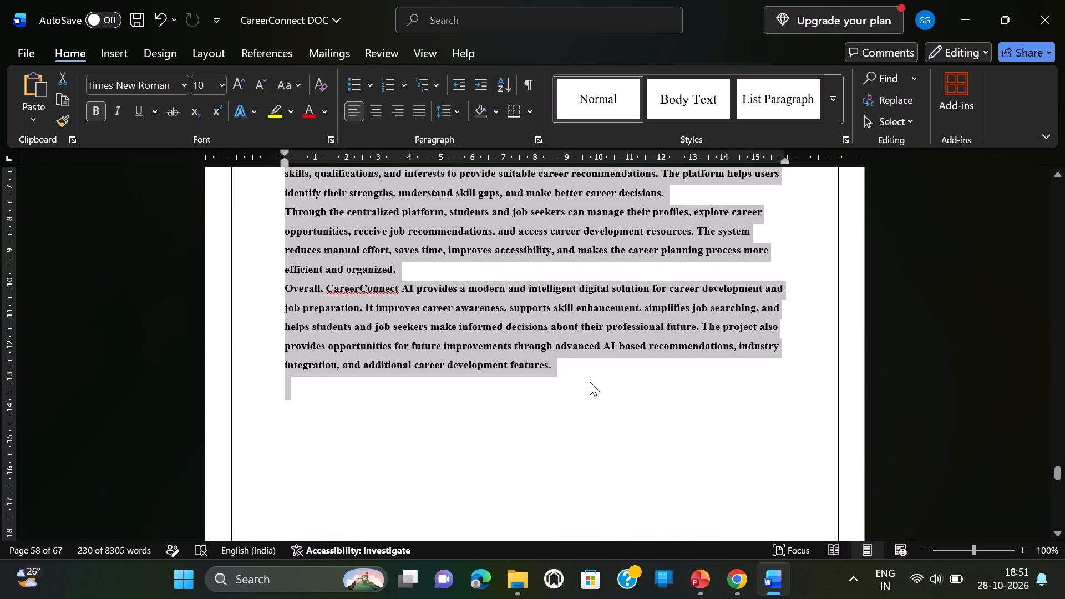
pyautogui.hotkey('ctrl', 'b')
pyautogui.scroll(3, 423, 332)
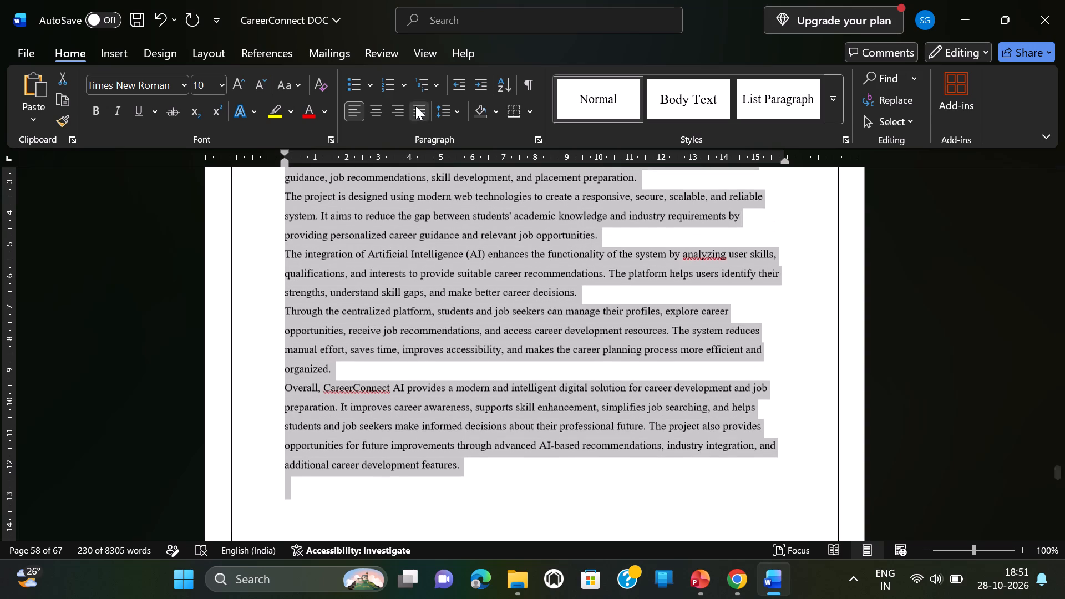
pyautogui.click(415, 106)
pyautogui.scroll(6, 508, 357)
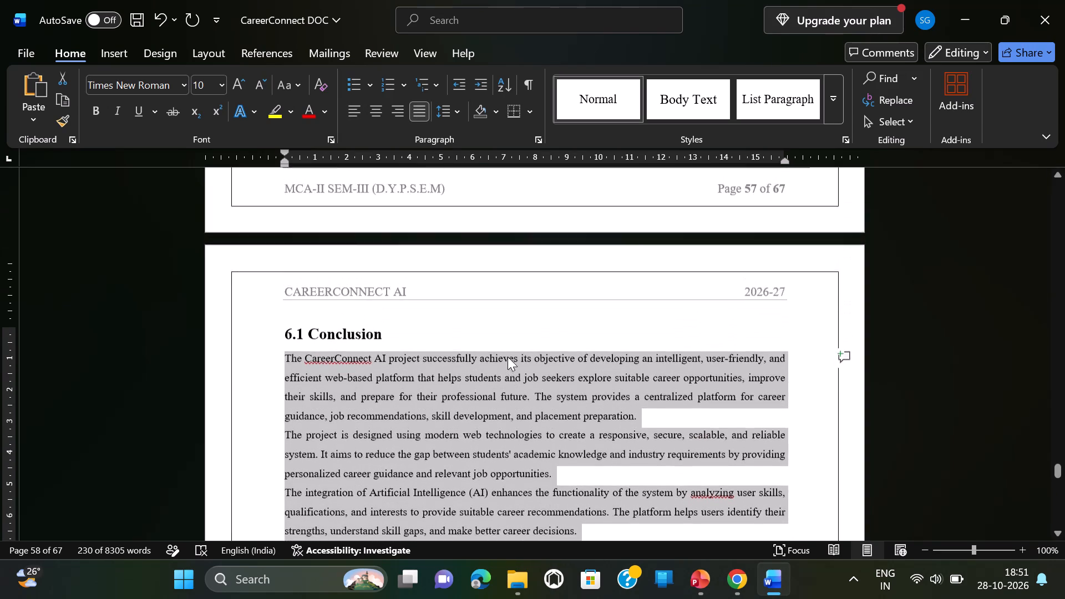
pyautogui.scroll(-2, 508, 357)
pyautogui.click(422, 305)
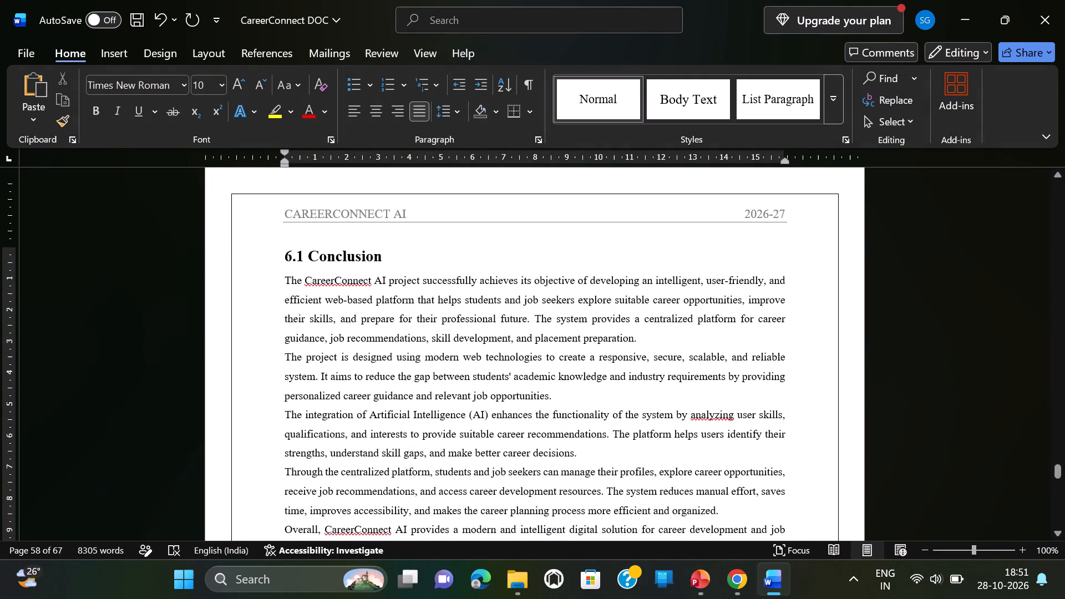
# Bold "CareerConnect AI" in the first sentence of the 6.1 Conclusion and save the document.
pyautogui.moveTo(301, 282); pyautogui.dragTo(388, 280)
pyautogui.click(388, 280)
pyautogui.click(388, 280)
pyautogui.moveTo(301, 281); pyautogui.dragTo(372, 282)
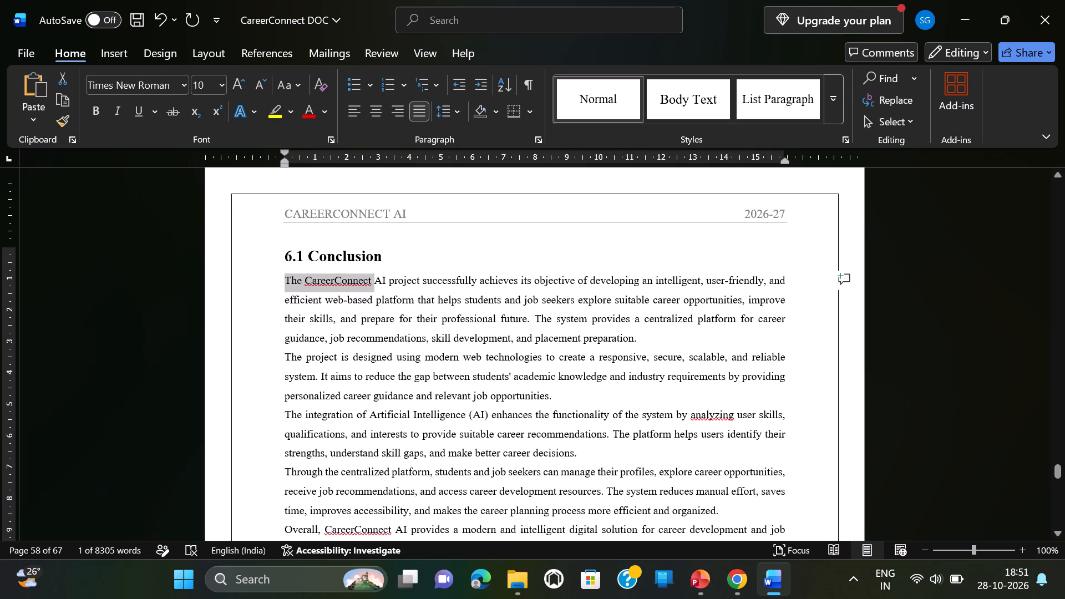
pyautogui.moveTo(372, 282); pyautogui.dragTo(390, 284)
pyautogui.click(382, 282)
pyautogui.doubleClick(332, 281)
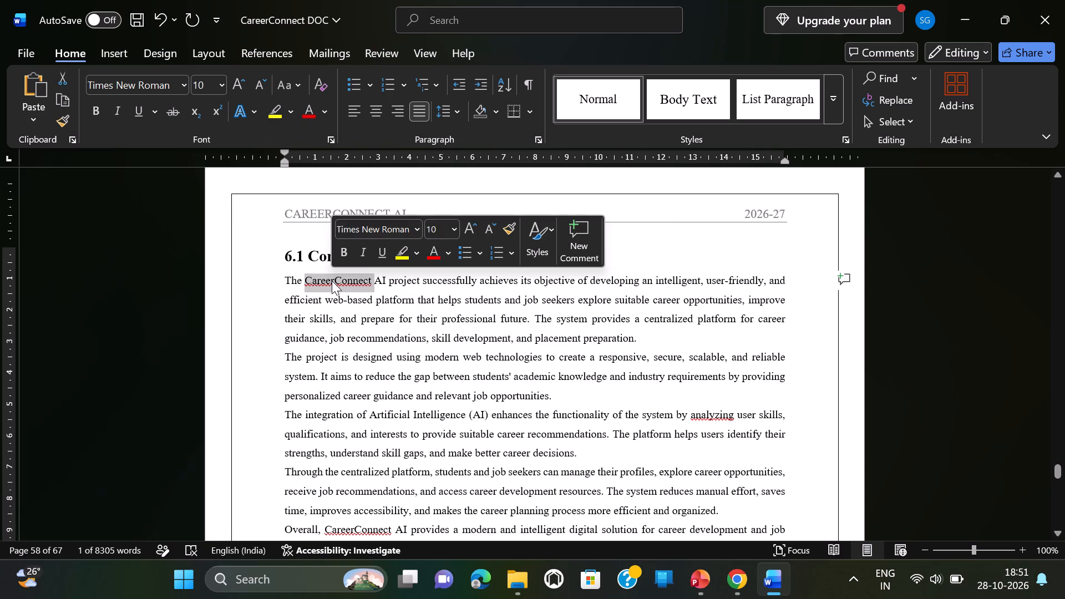
pyautogui.hotkey('ctrl', 'b')
pyautogui.doubleClick(385, 281)
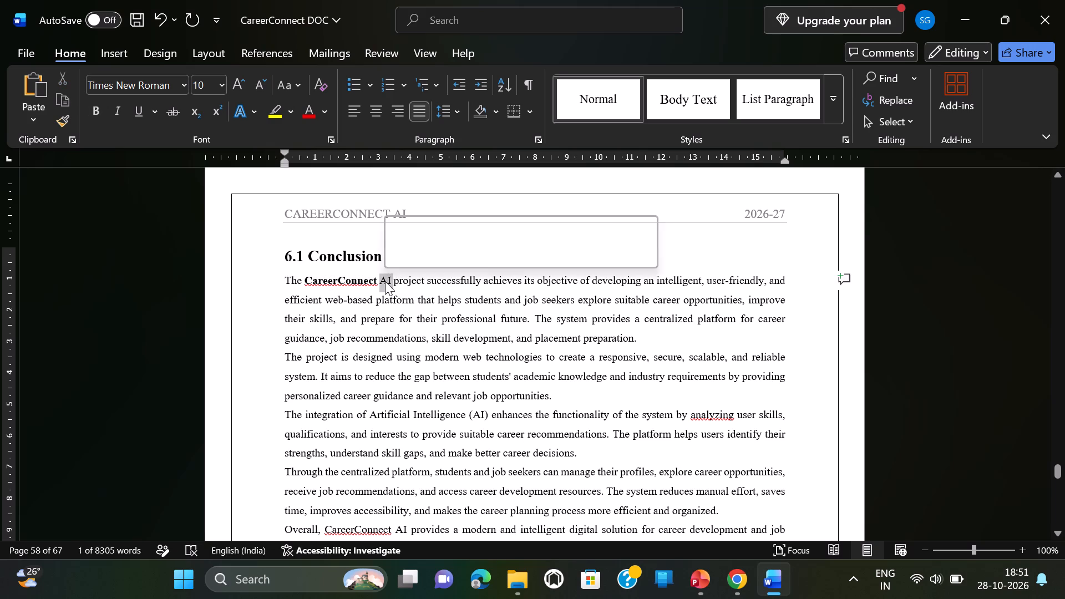
pyautogui.hotkey('ctrl', 'b')
pyautogui.click(420, 268)
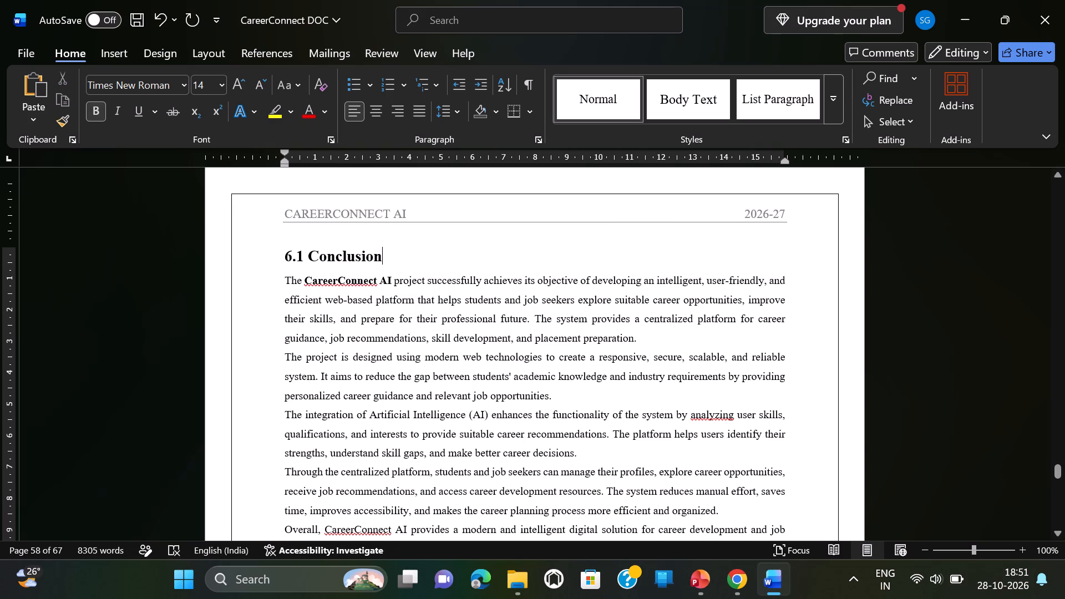
pyautogui.hotkey('ctrl', 's')
# Look over the conclusion page and check the font size of the numbered list on the preceding page for comparison.
pyautogui.click(434, 258)
pyautogui.scroll(-3, 470, 322)
pyautogui.scroll(4, 470, 322)
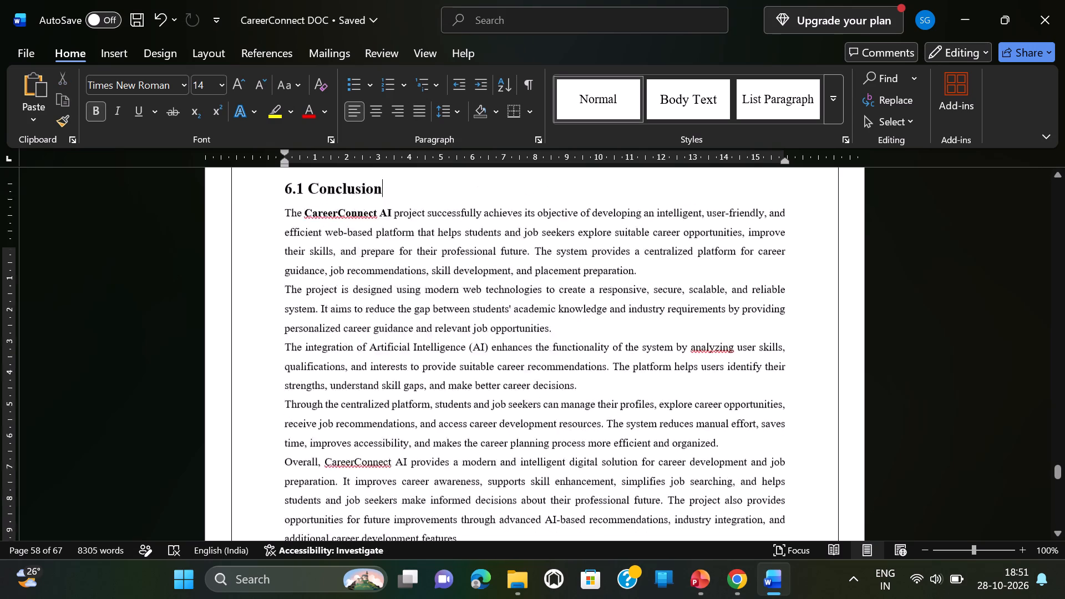
pyautogui.scroll(-11, 450, 288)
pyautogui.scroll(5, 489, 304)
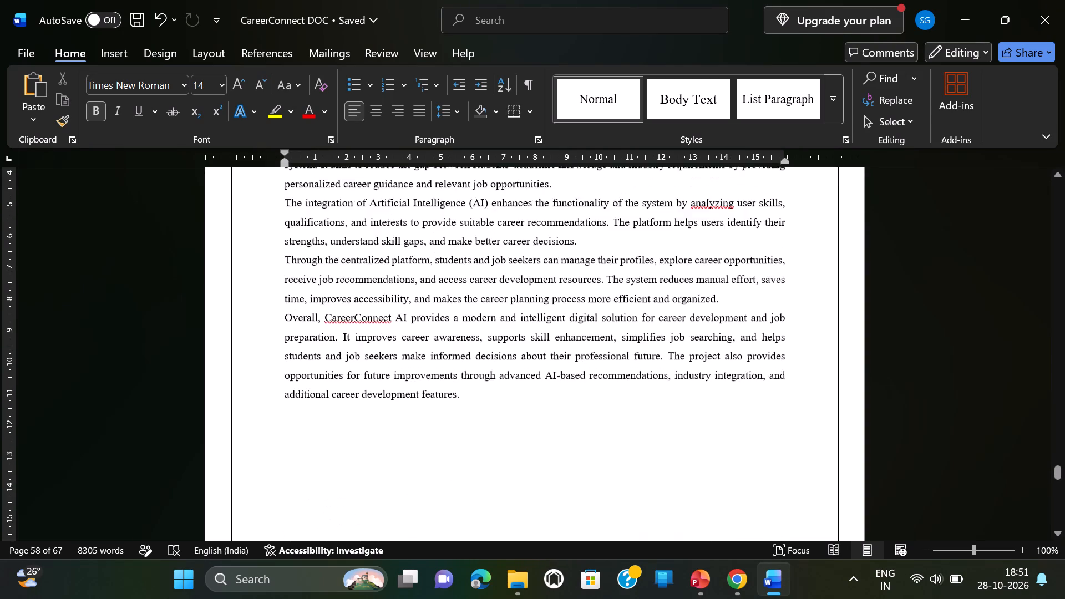
pyautogui.scroll(4, 500, 309)
pyautogui.scroll(-1, 485, 326)
pyautogui.scroll(17, 484, 326)
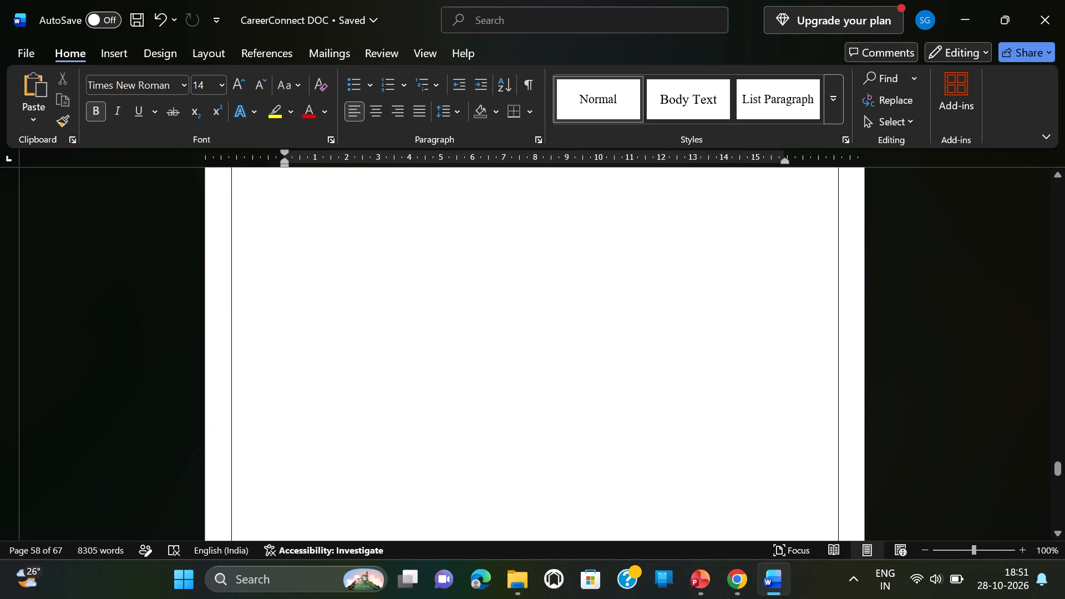
pyautogui.scroll(6, 534, 313)
pyautogui.moveTo(549, 309); pyautogui.dragTo(486, 230)
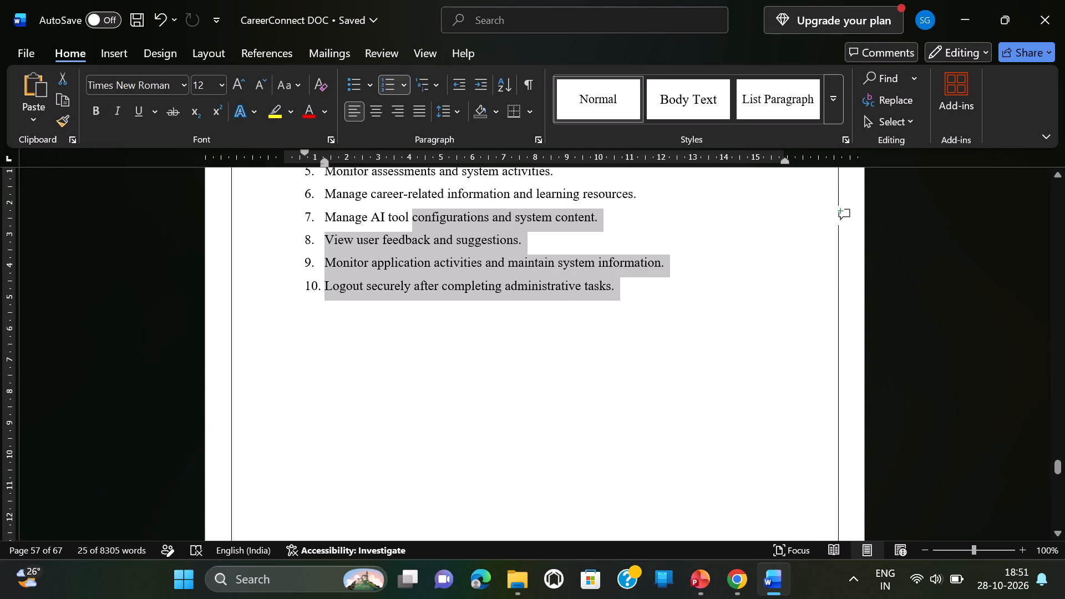
pyautogui.click(470, 361)
pyautogui.scroll(-15, 474, 351)
pyautogui.scroll(-6, 474, 351)
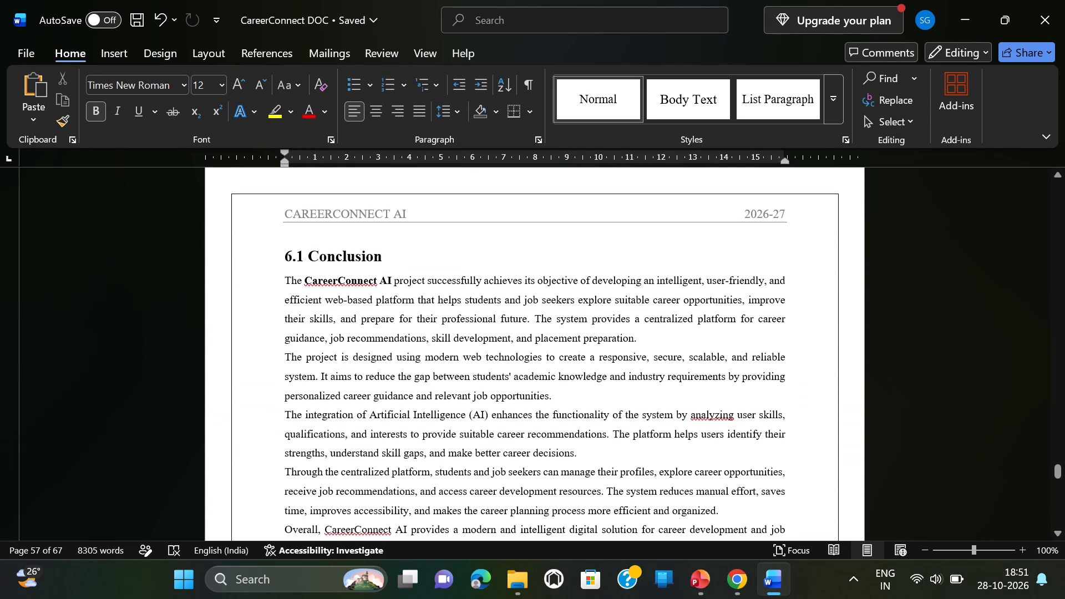
# Increase the font size of all the conclusion paragraphs under the 6.1 heading to 12.
pyautogui.moveTo(285, 281); pyautogui.dragTo(526, 514)
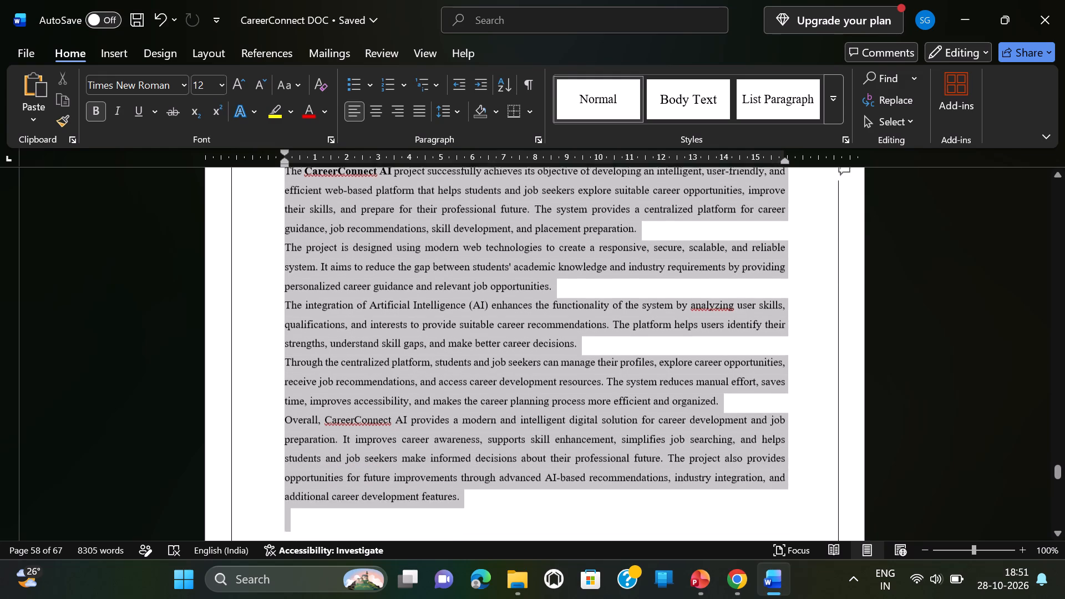
pyautogui.moveTo(526, 514); pyautogui.dragTo(575, 500)
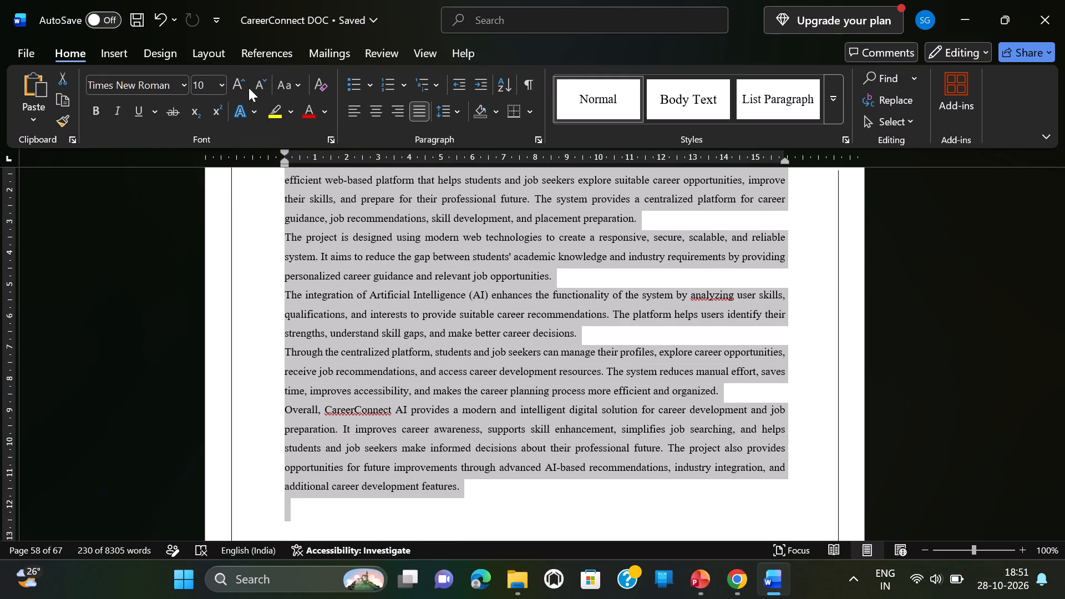
pyautogui.click(248, 88)
pyautogui.click(239, 83)
pyautogui.click(239, 83)
pyautogui.scroll(-3, 341, 225)
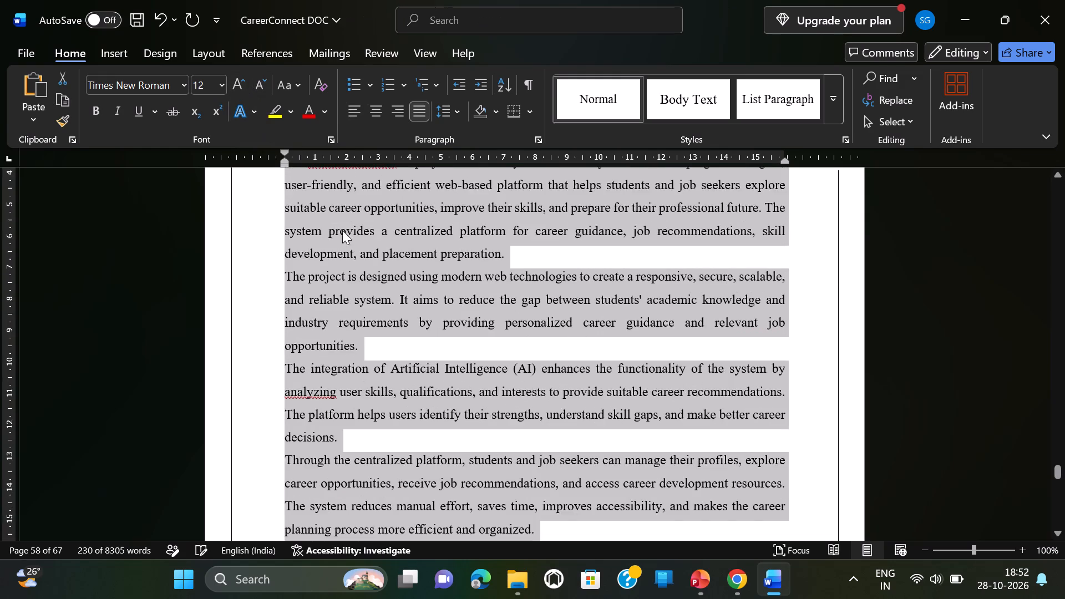
pyautogui.scroll(-2, 342, 230)
pyautogui.scroll(-4, 438, 305)
pyautogui.click(462, 369)
# Replace the flagged spelling "analyzing" in the conclusion's third paragraph with the suggestion "analysing".
pyautogui.scroll(4, 462, 369)
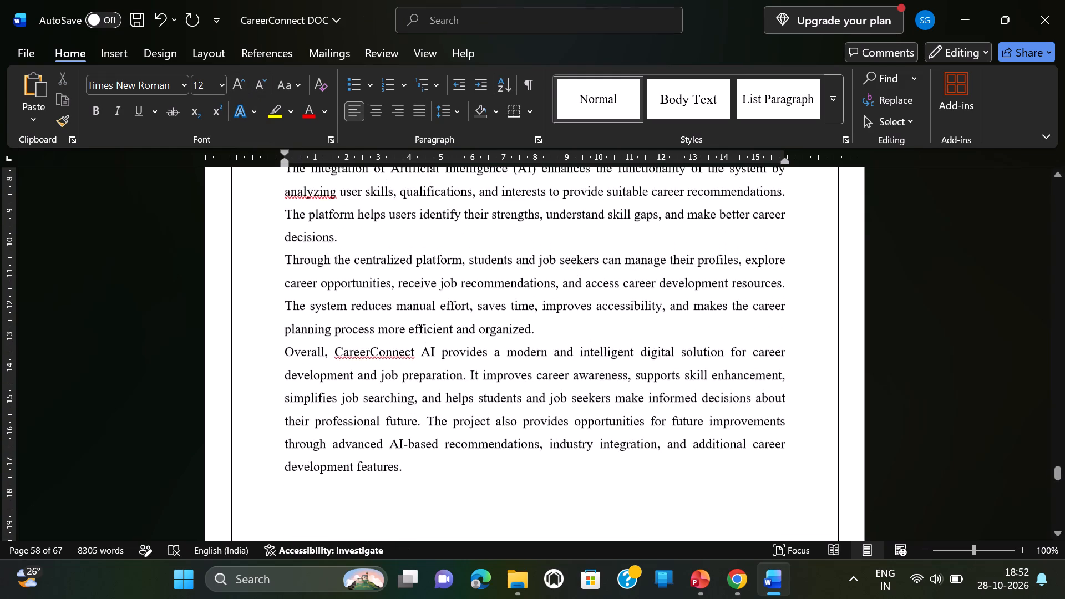
pyautogui.scroll(7, 462, 369)
pyautogui.scroll(-3, 448, 385)
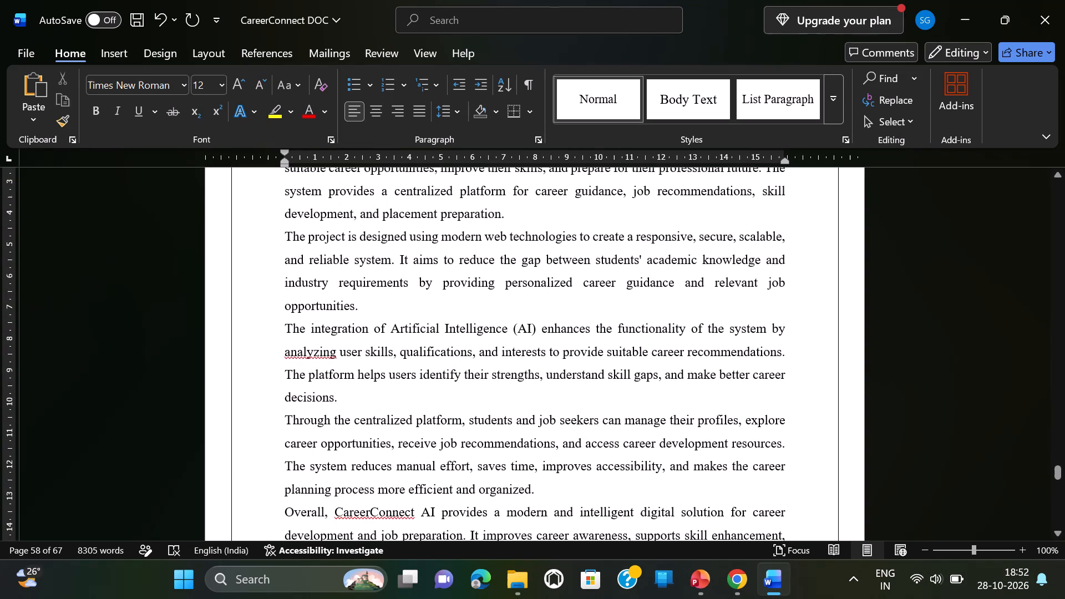
pyautogui.click(315, 354)
pyautogui.rightClick(315, 354)
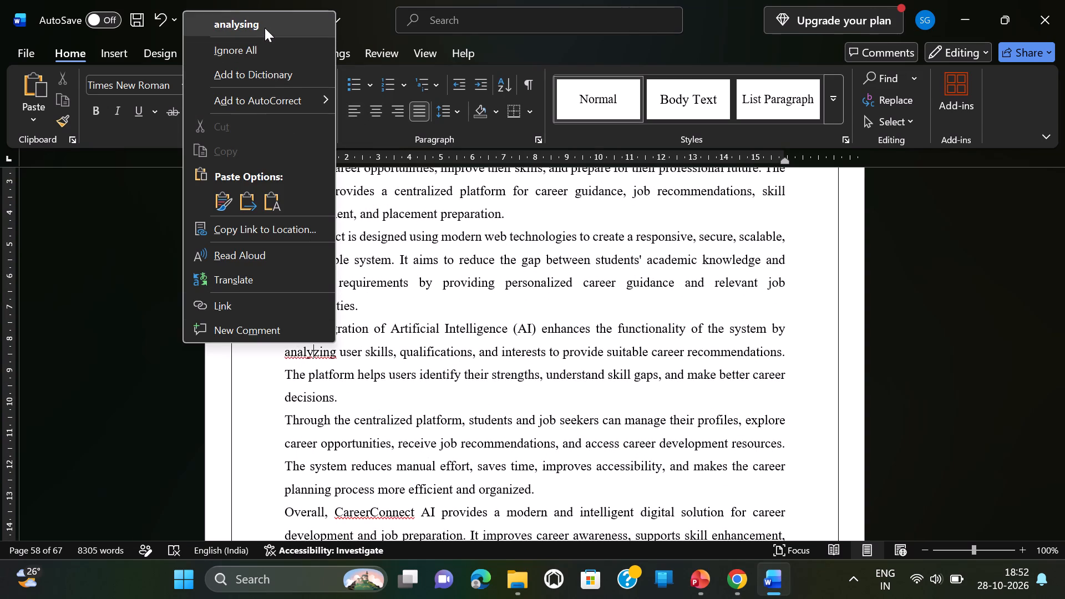
pyautogui.click(265, 28)
# Ignore all spelling flags on "CareerConnect", starting from its occurrence in the conclusion's final paragraph.
pyautogui.scroll(-5, 389, 398)
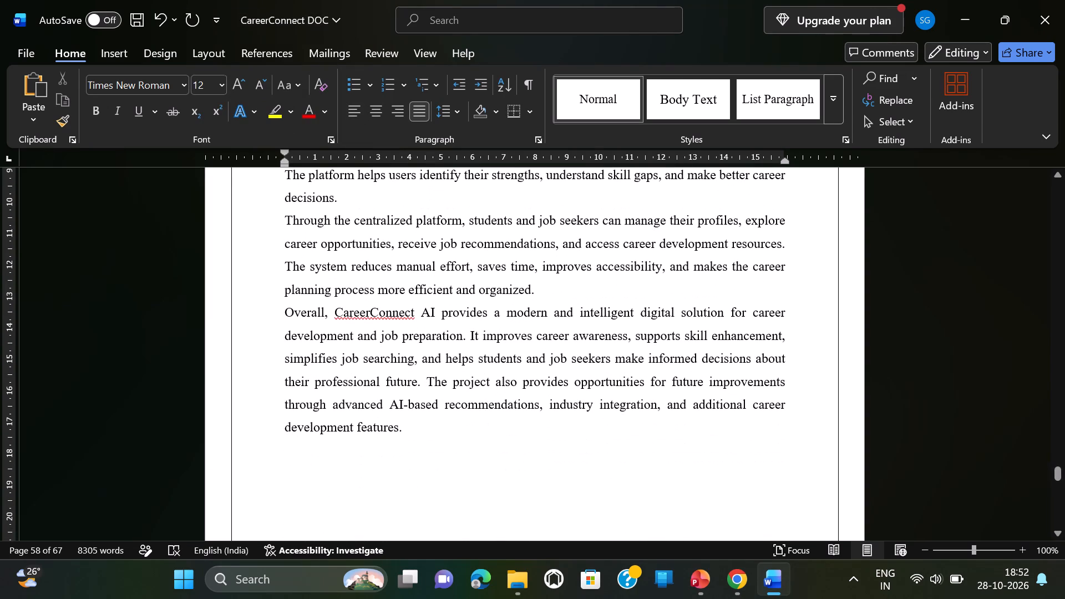
pyautogui.click(382, 316)
pyautogui.rightClick(382, 316)
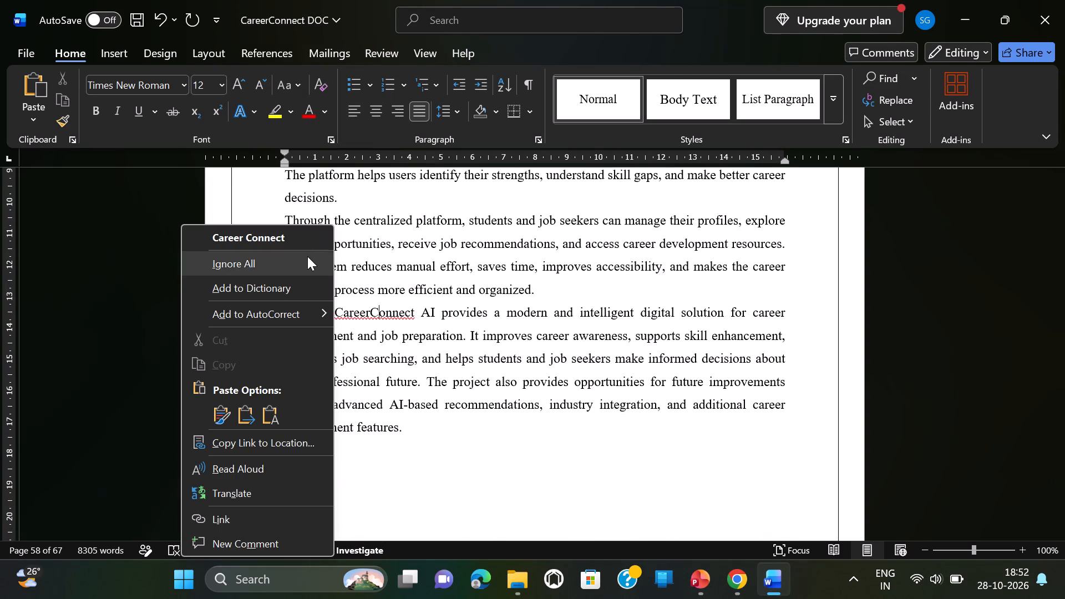
pyautogui.click(307, 257)
# Insert an empty line below the 6.1 Conclusion heading, reduce its font size to 5, and save the document.
pyautogui.scroll(7, 486, 343)
pyautogui.scroll(1, 388, 307)
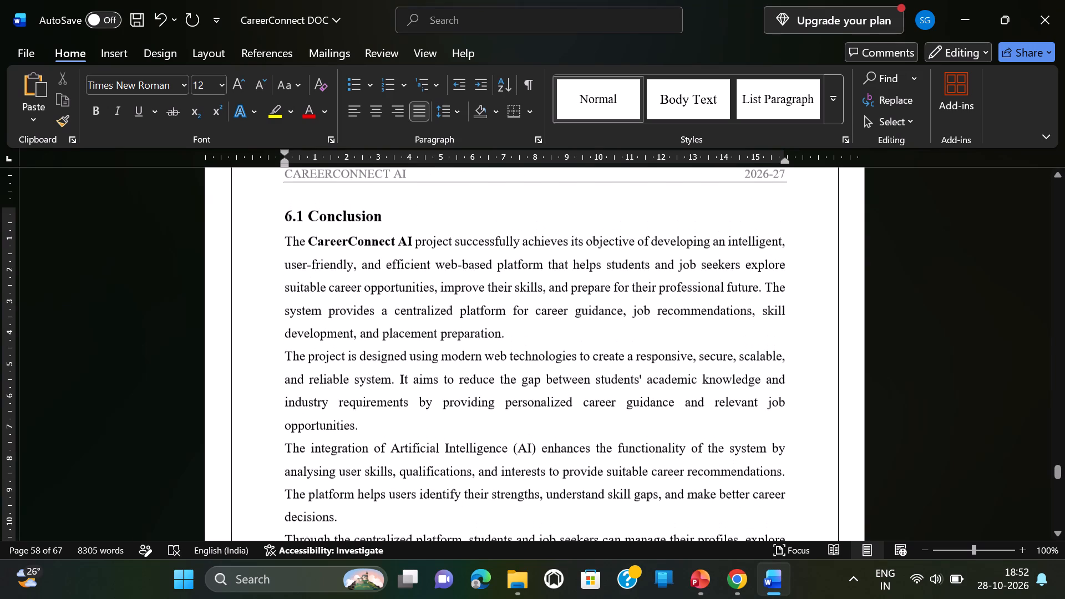
pyautogui.scroll(1, 610, 289)
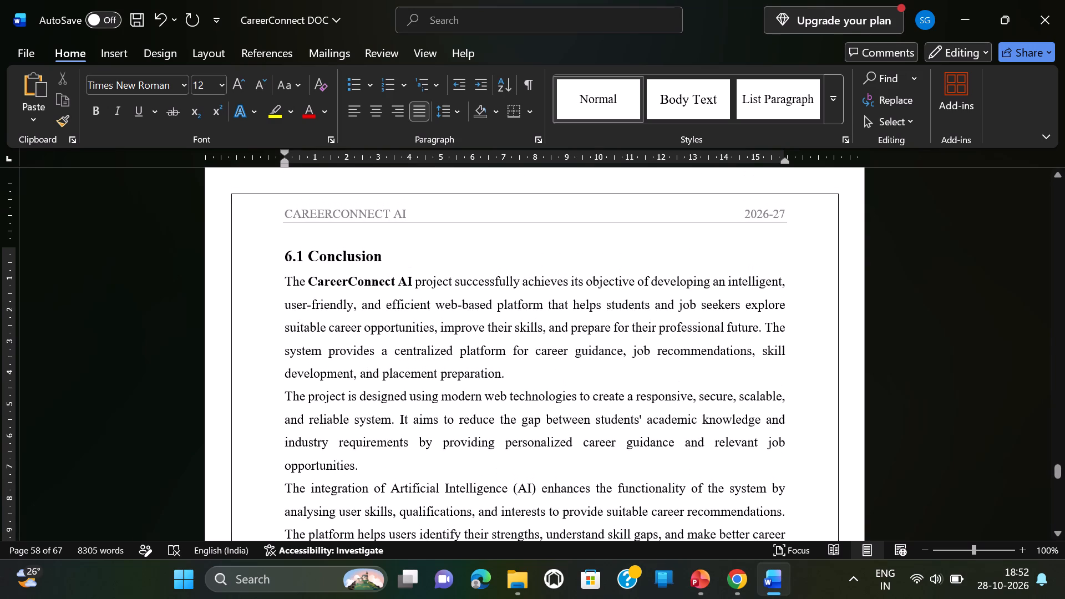
pyautogui.click(465, 259)
pyautogui.press('Return')
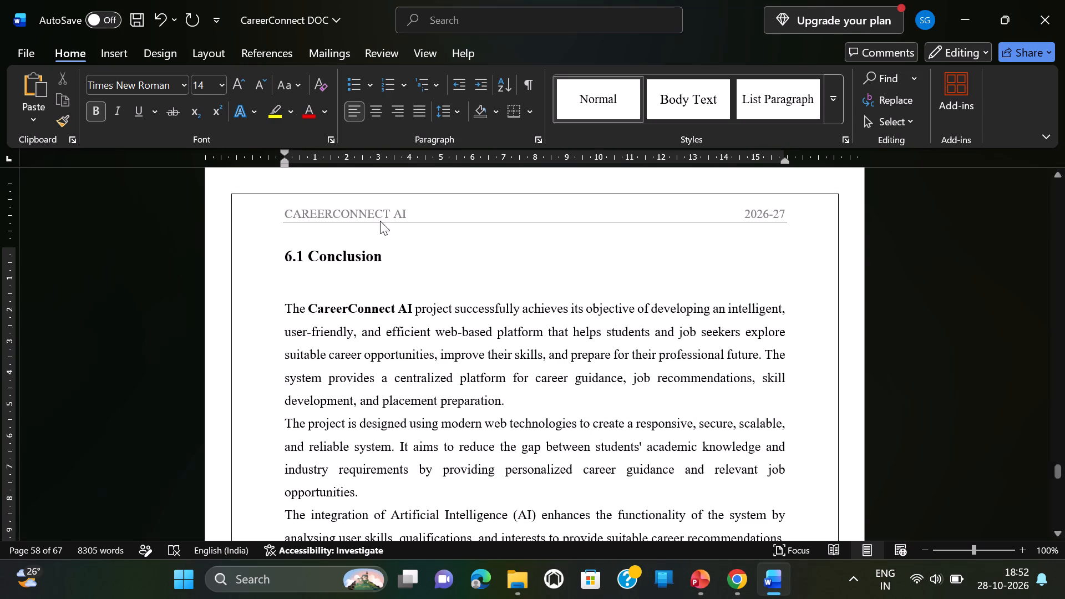
pyautogui.tripleClick(261, 79)
pyautogui.tripleClick(261, 79)
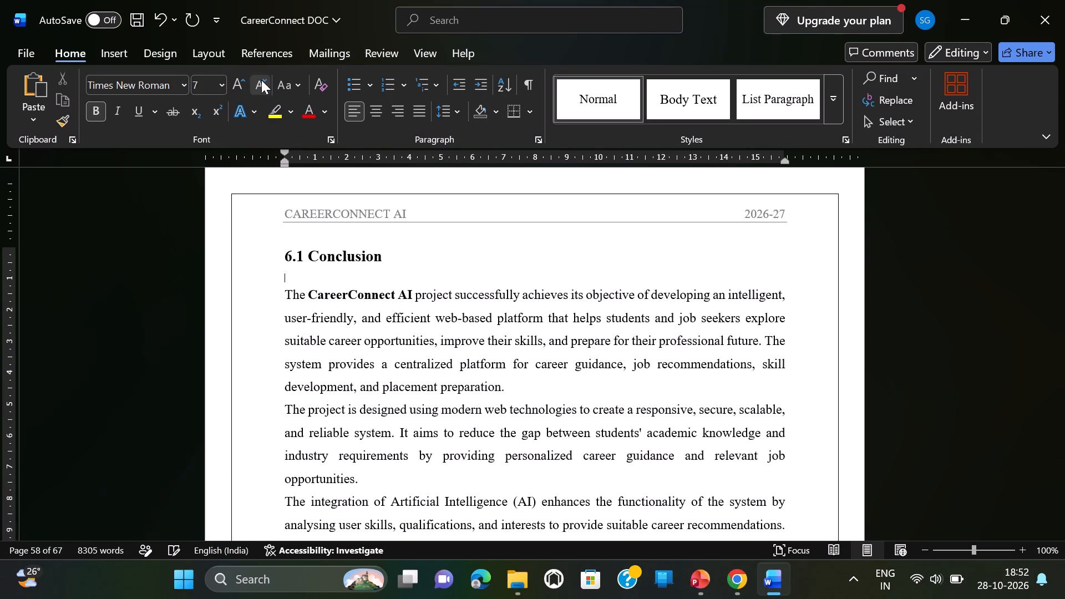
pyautogui.click(255, 79)
pyautogui.click(255, 79)
pyautogui.hotkey('ctrl', 's')
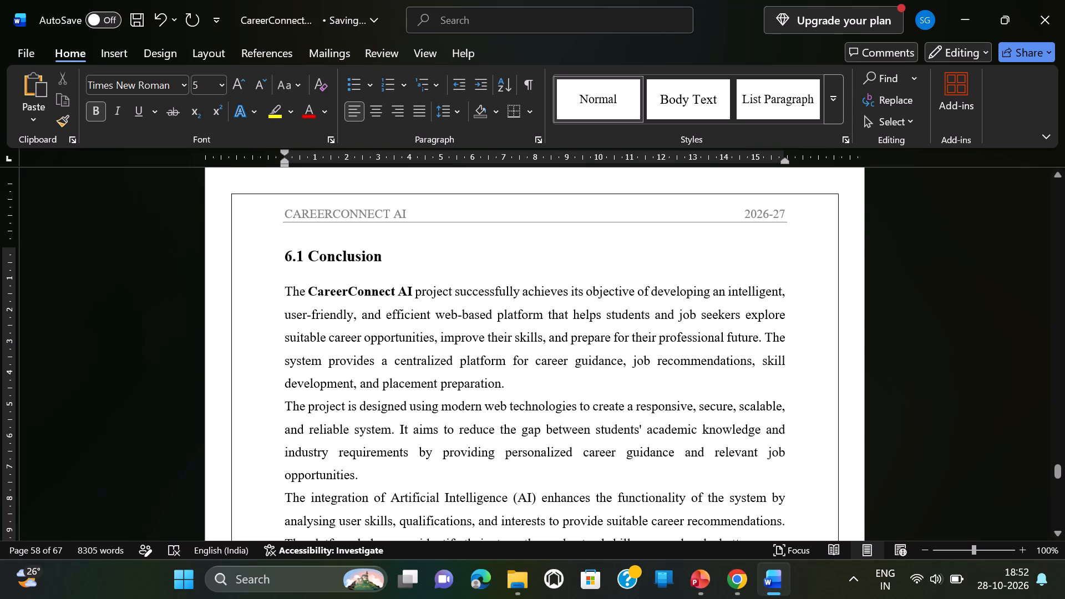
# Add an empty spacer line after the conclusion's first paragraph, ending "placement preparation", and reduce its font size to 6.
pyautogui.scroll(-20, 465, 323)
pyautogui.scroll(14, 475, 338)
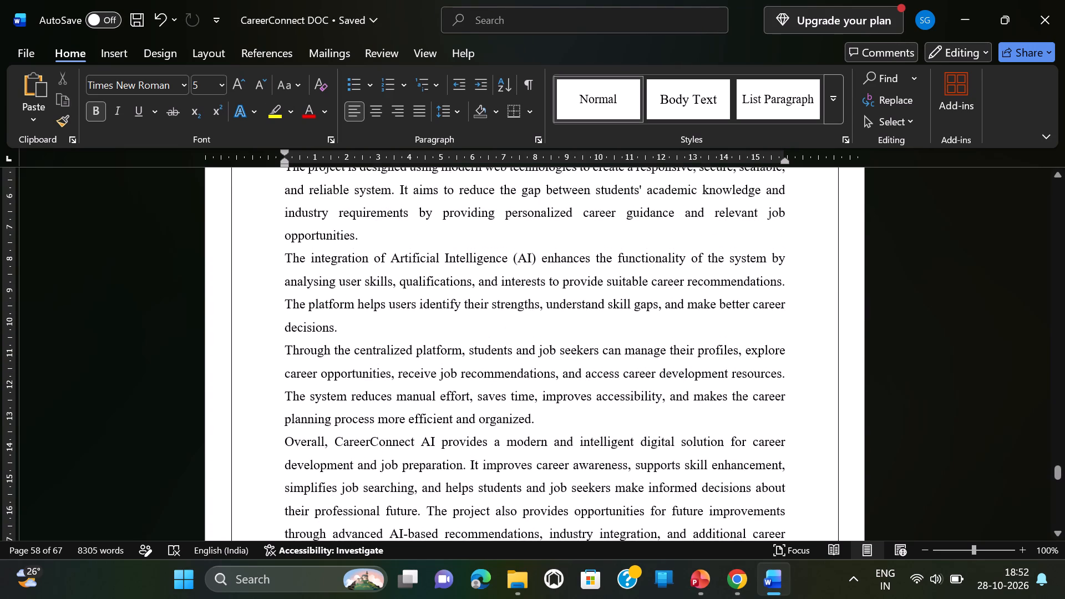
pyautogui.scroll(4, 422, 337)
pyautogui.click(543, 308)
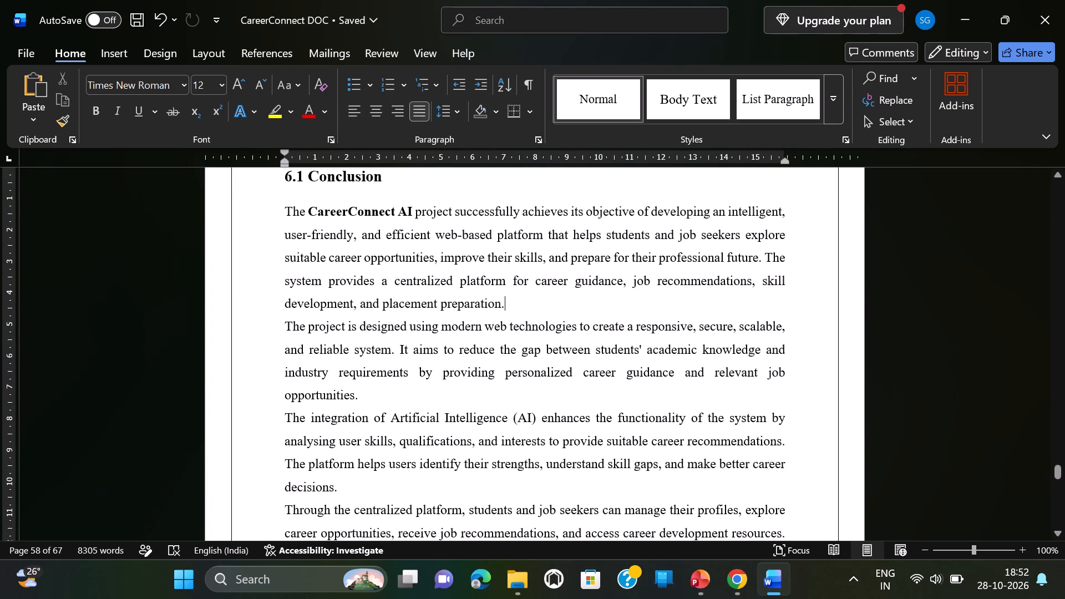
pyautogui.press('Return')
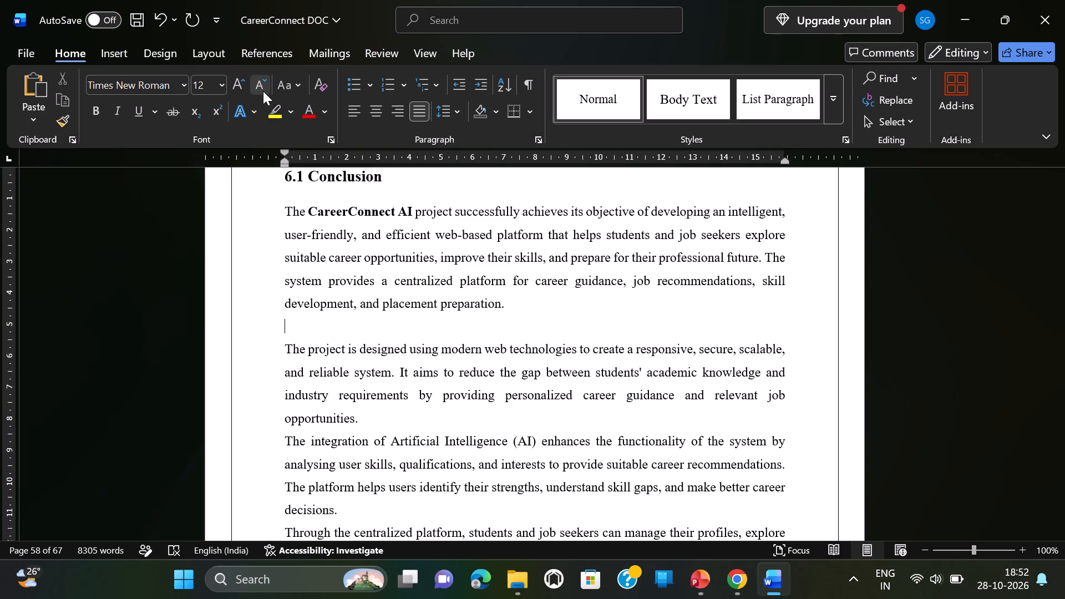
pyautogui.tripleClick(263, 91)
pyautogui.tripleClick(263, 91)
# Add an empty spacer line at font size 6 after the conclusion's second paragraph, ending "relevant job opportunities".
pyautogui.scroll(-4, 516, 425)
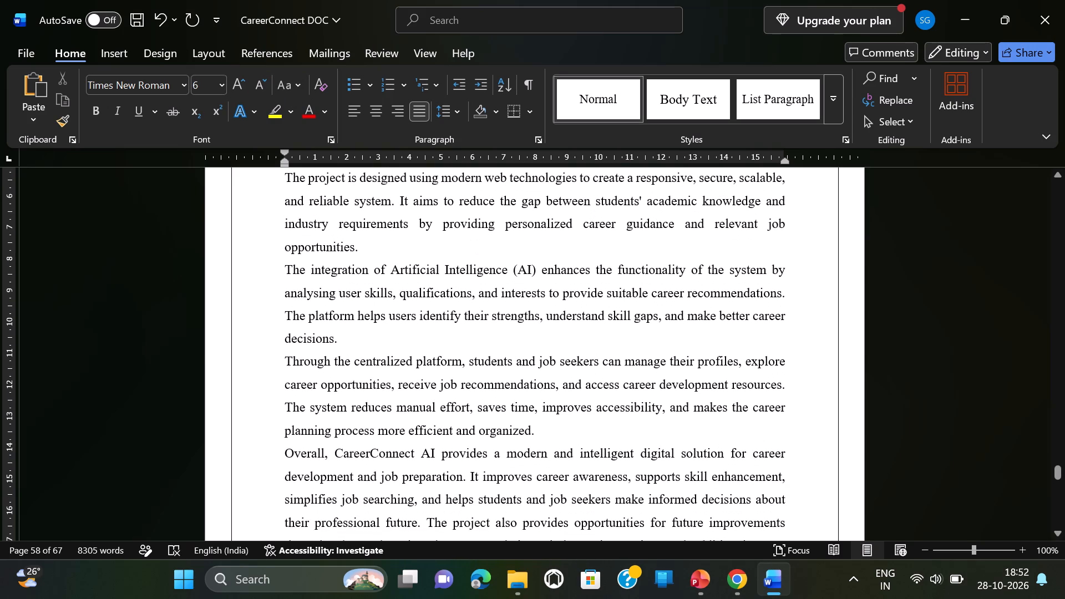
pyautogui.click(394, 248)
pyautogui.press('Return')
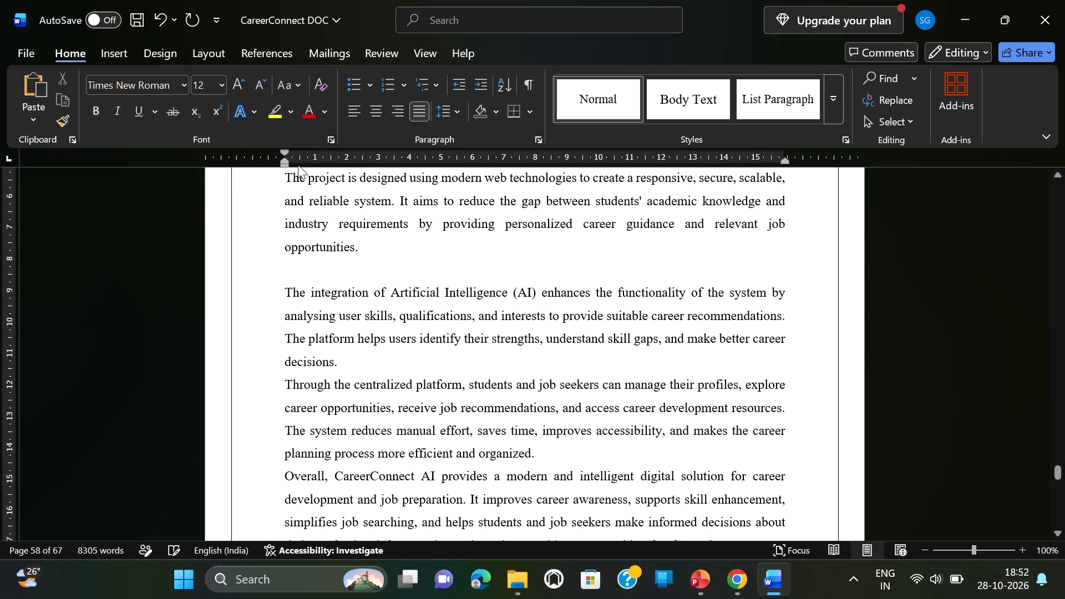
pyautogui.click(233, 91)
pyautogui.tripleClick(263, 84)
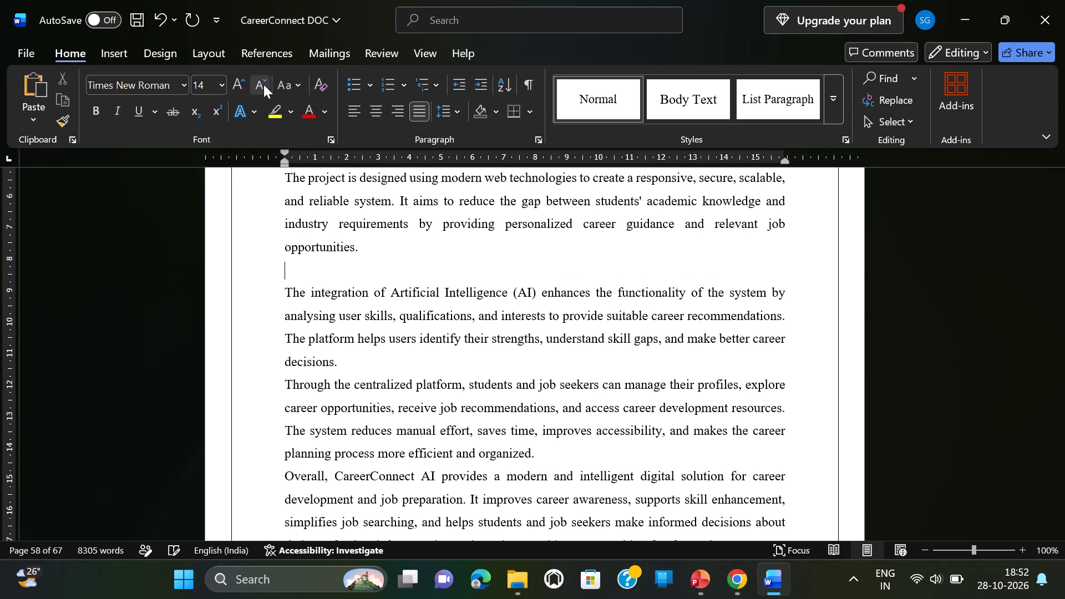
pyautogui.click(263, 84)
pyautogui.tripleClick(263, 84)
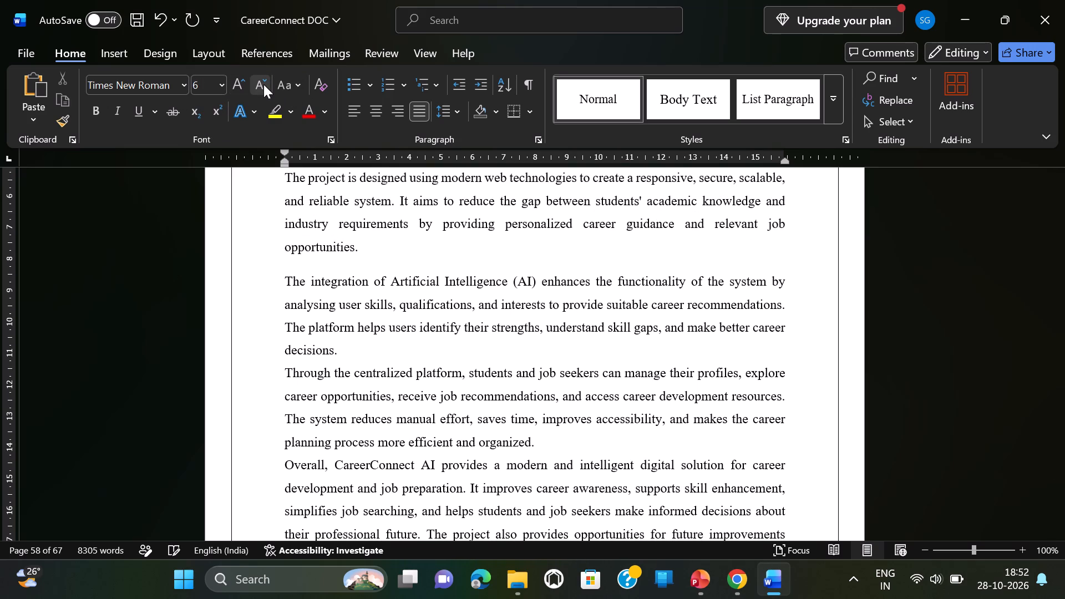
# Add an empty spacer line at font size 6 after the third paragraph, ending "make better career decisions".
pyautogui.click(371, 351)
pyautogui.press('Return')
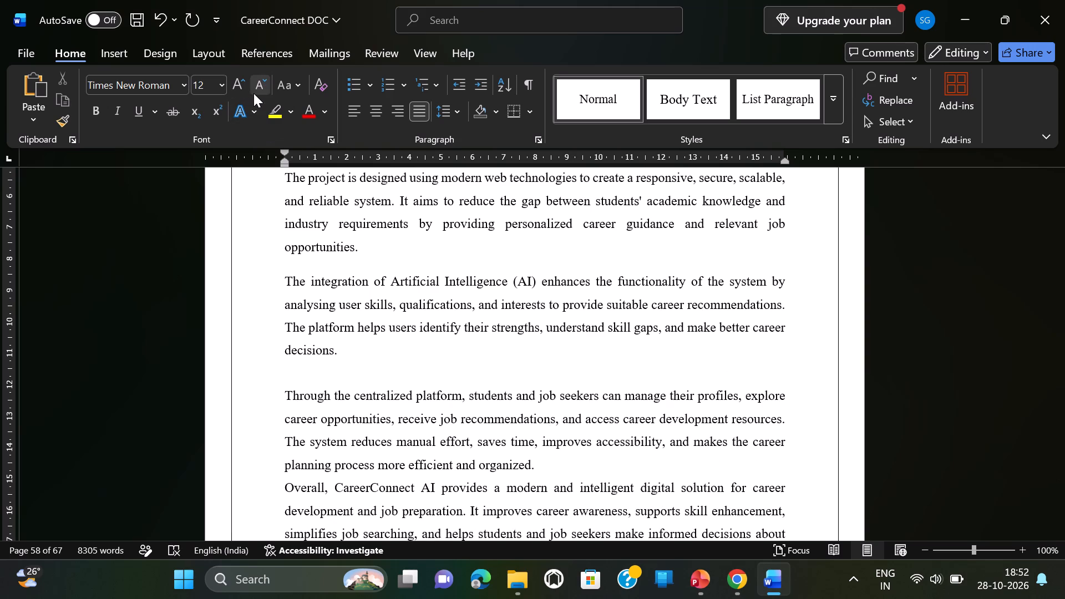
pyautogui.tripleClick(256, 90)
pyautogui.doubleClick(256, 90)
pyautogui.click(256, 90)
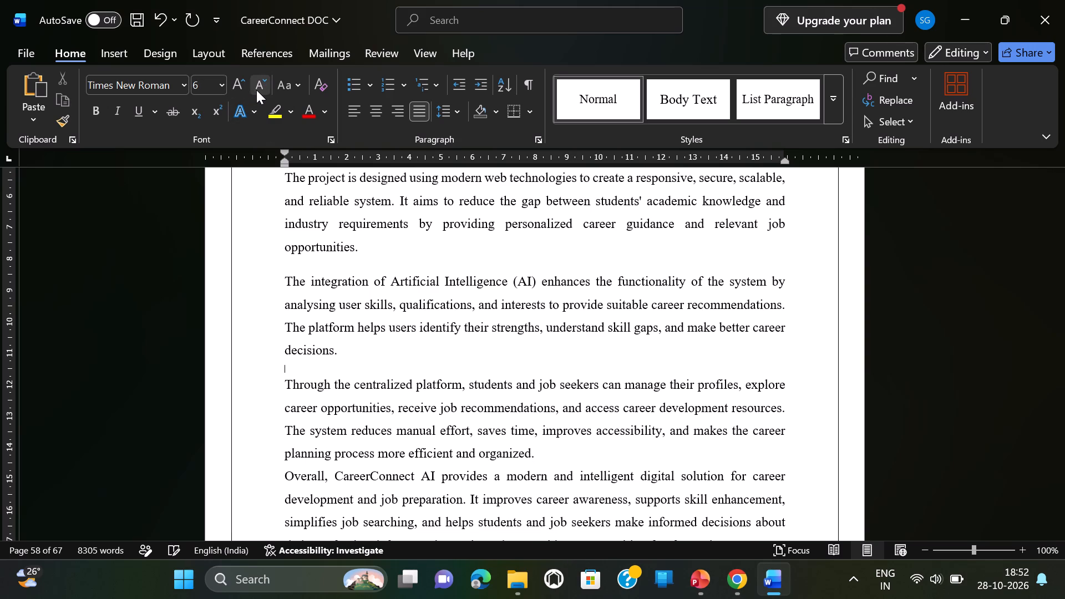
# Add an empty spacer line at font size 6 after the fourth conclusion paragraph, ending "more efficient and organized", and save the document.
pyautogui.scroll(-6, 413, 410)
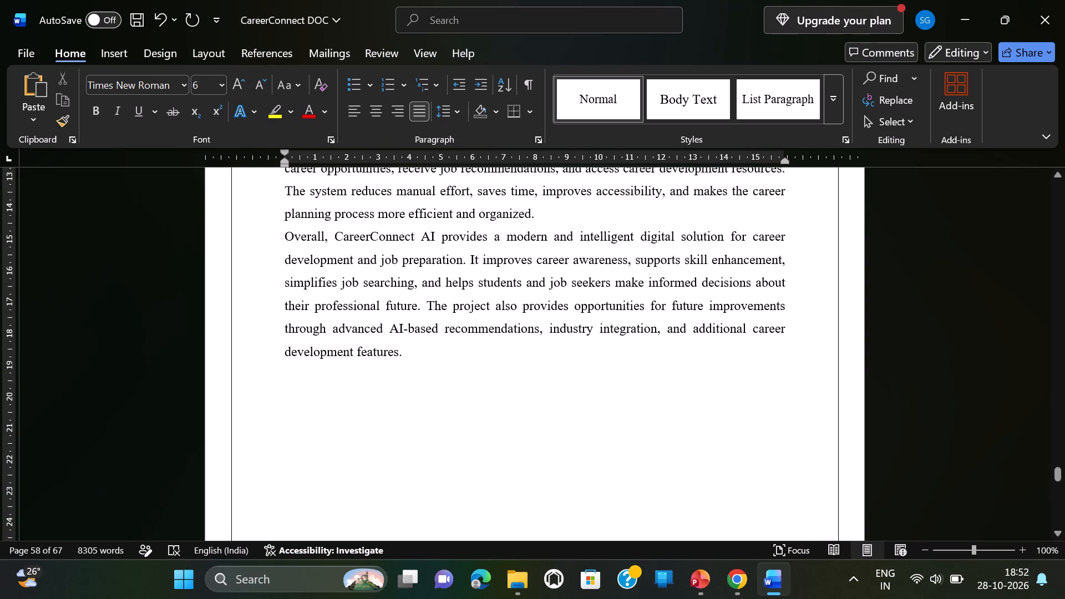
pyautogui.click(550, 220)
pyautogui.press('Return')
pyautogui.scroll(4, 518, 240)
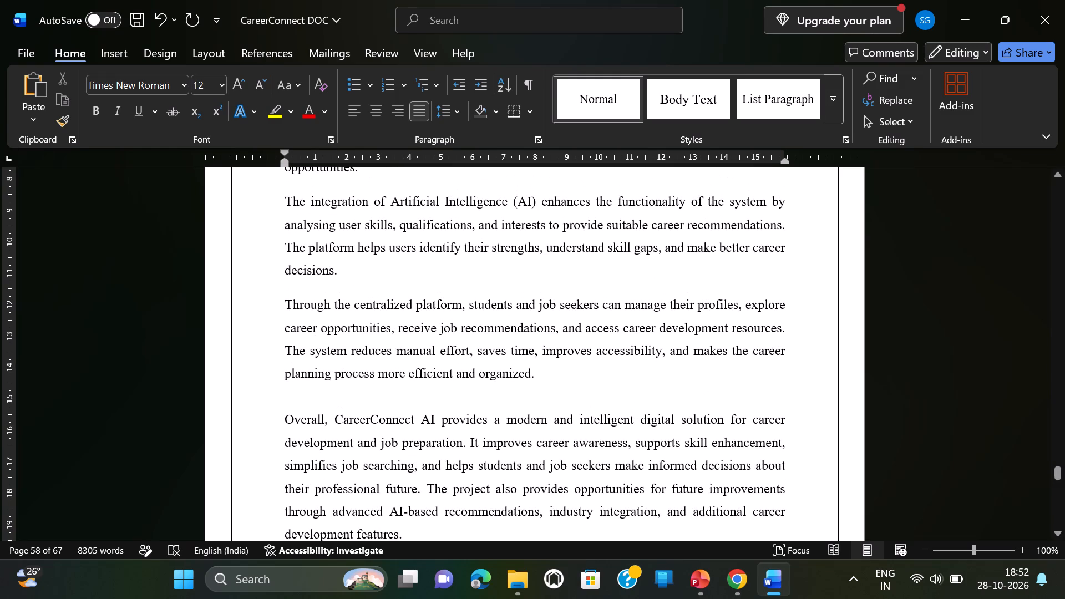
pyautogui.tripleClick(258, 83)
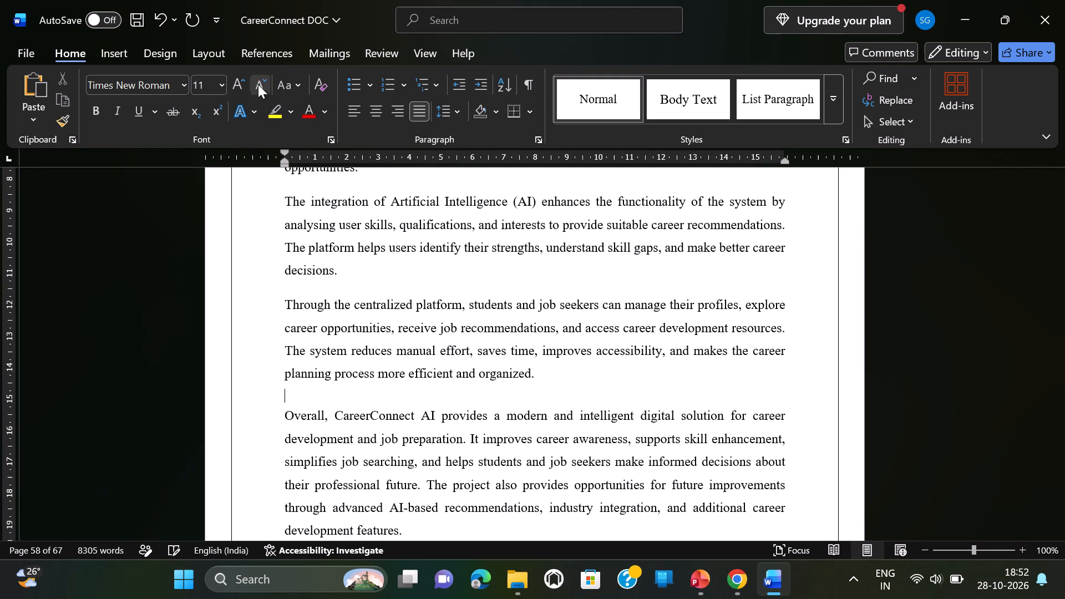
pyautogui.doubleClick(258, 84)
pyautogui.click(258, 84)
pyautogui.scroll(3, 551, 385)
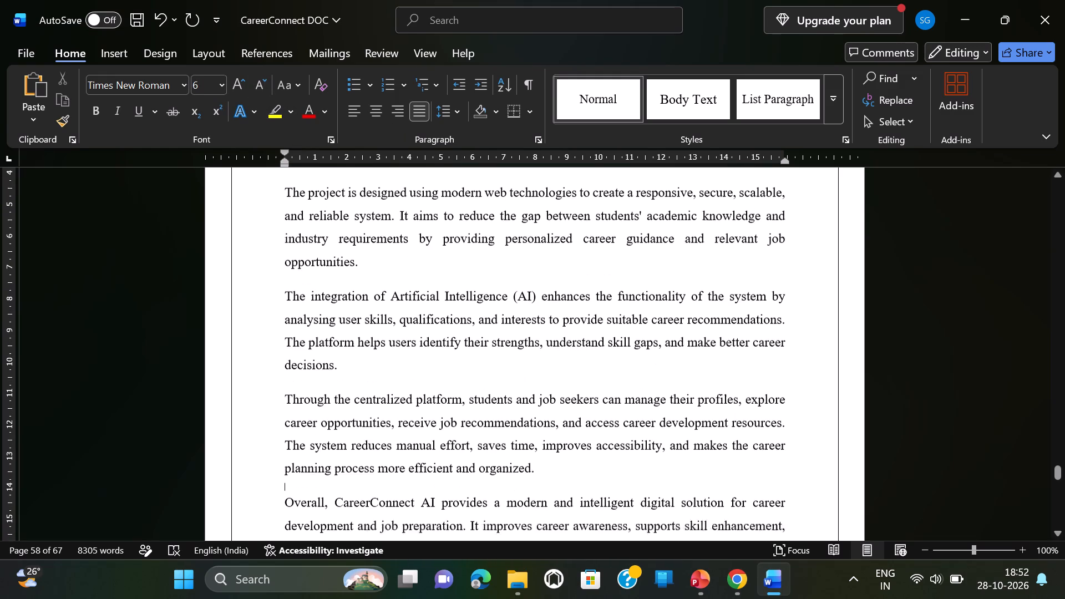
pyautogui.scroll(3, 551, 385)
pyautogui.hotkey('ctrl', 's')
# Review the paragraph spacing across the whole 6.1 Conclusion section.
pyautogui.scroll(-2, 572, 385)
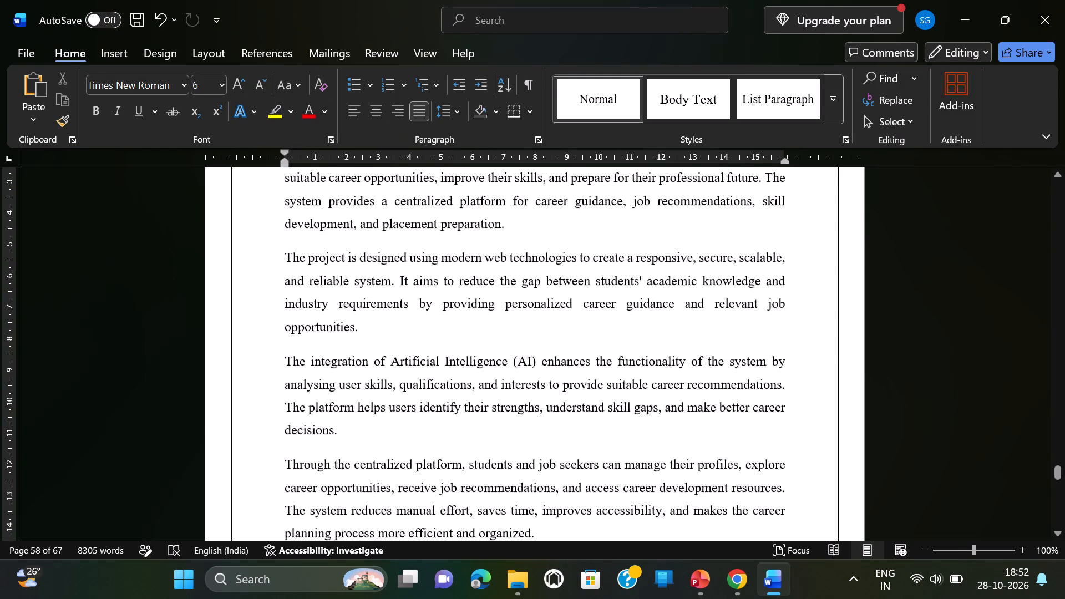
pyautogui.keyDown('ctrl'); pyautogui.scroll(-2, 574, 378); pyautogui.keyUp('ctrl')
pyautogui.scroll(-6, 595, 369)
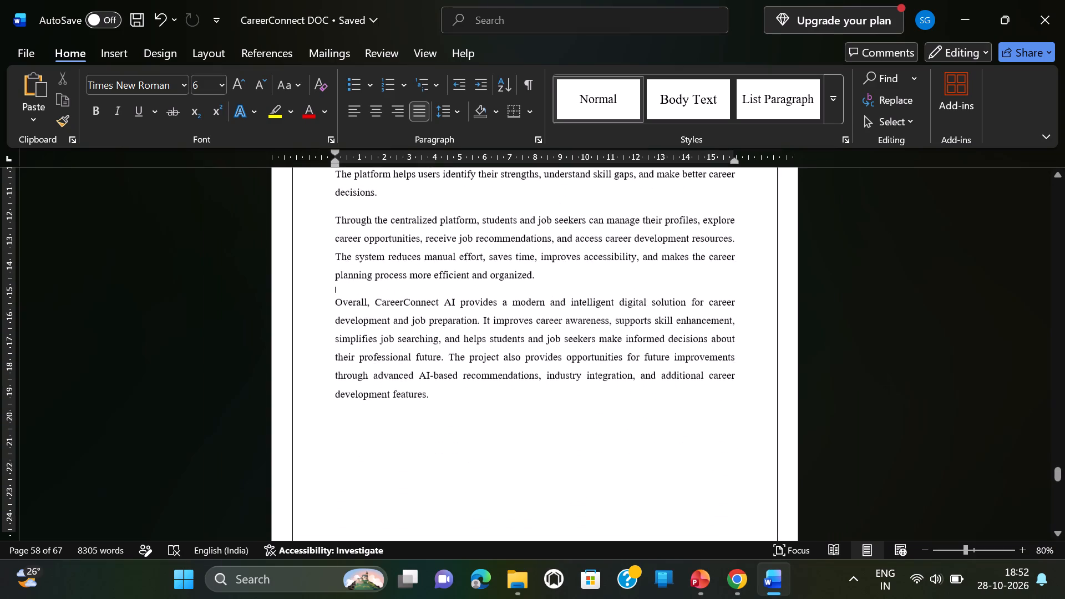
pyautogui.scroll(10, 611, 385)
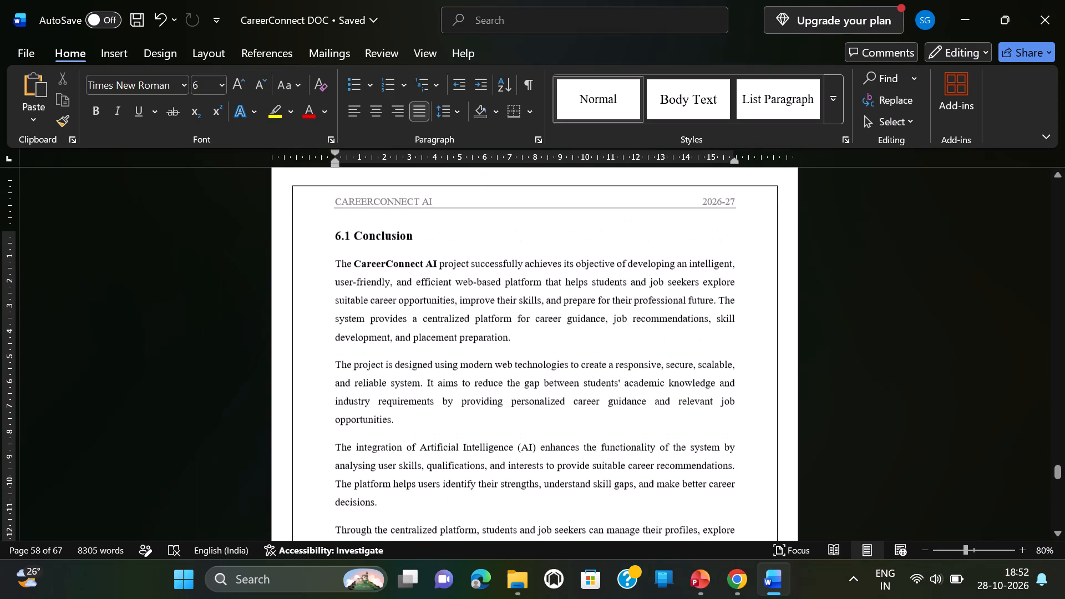
pyautogui.scroll(-4, 464, 377)
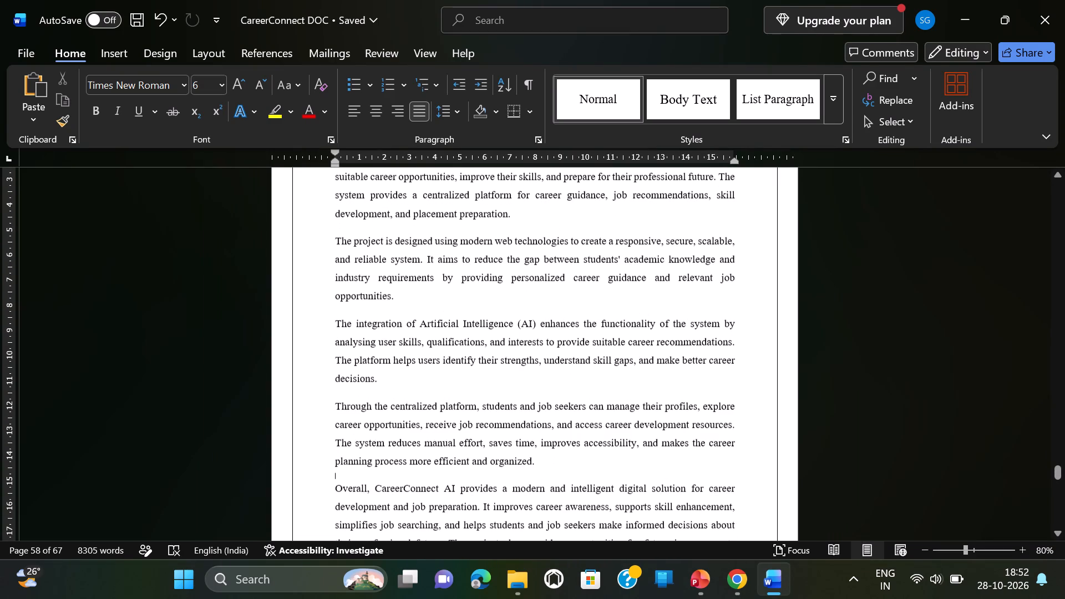
pyautogui.scroll(5, 520, 448)
pyautogui.scroll(-4, 520, 448)
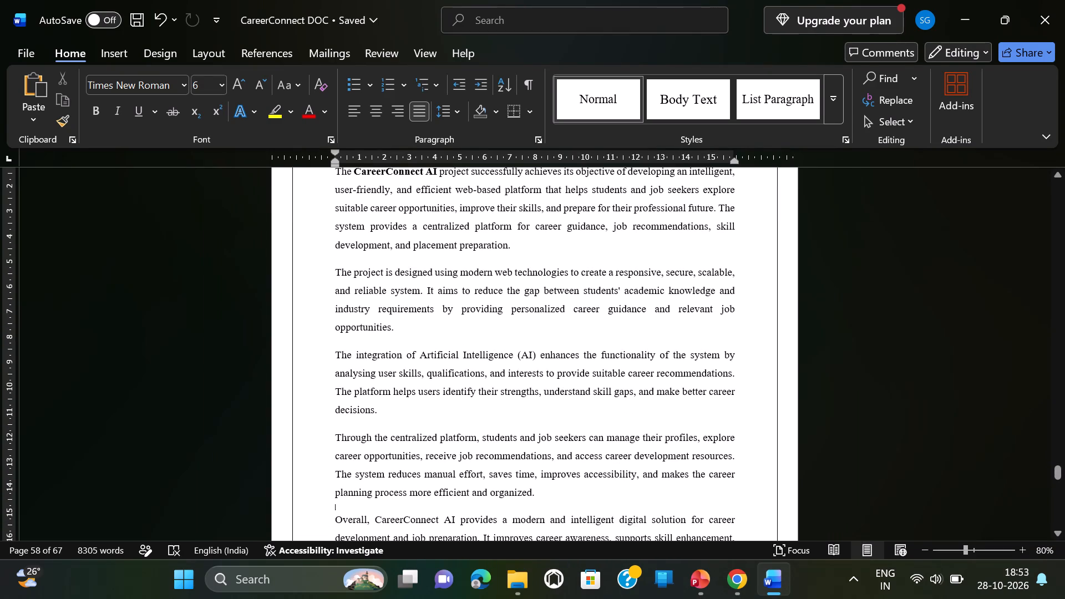
pyautogui.scroll(2, 519, 448)
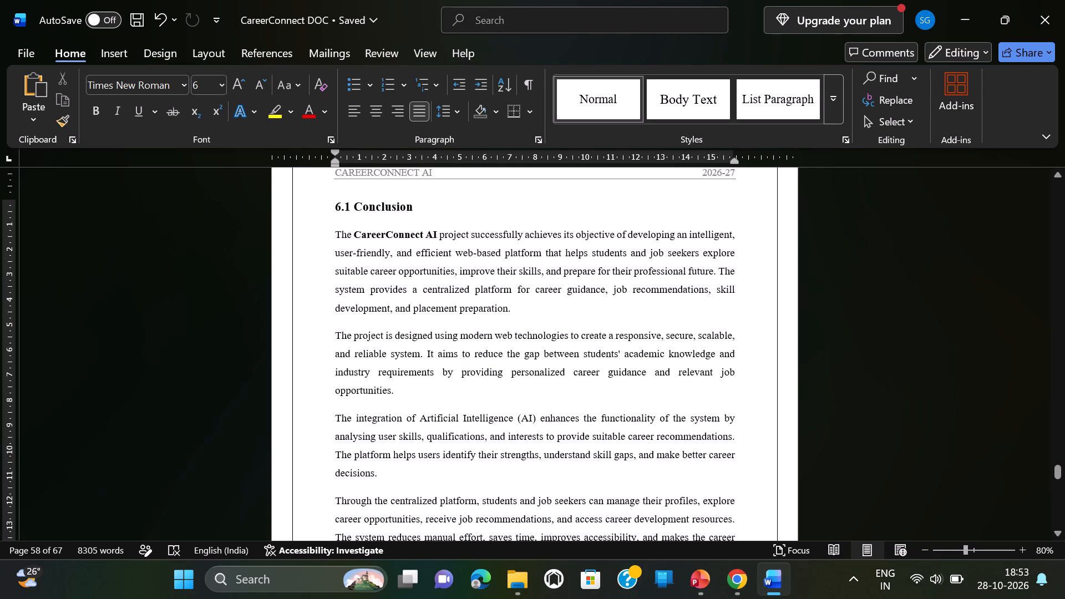
# Reduce the spacer lines after the first and second 6.1 Conclusion paragraphs to font size 3.
pyautogui.click(465, 318)
pyautogui.click(389, 319)
pyautogui.click(377, 322)
pyautogui.tripleClick(264, 78)
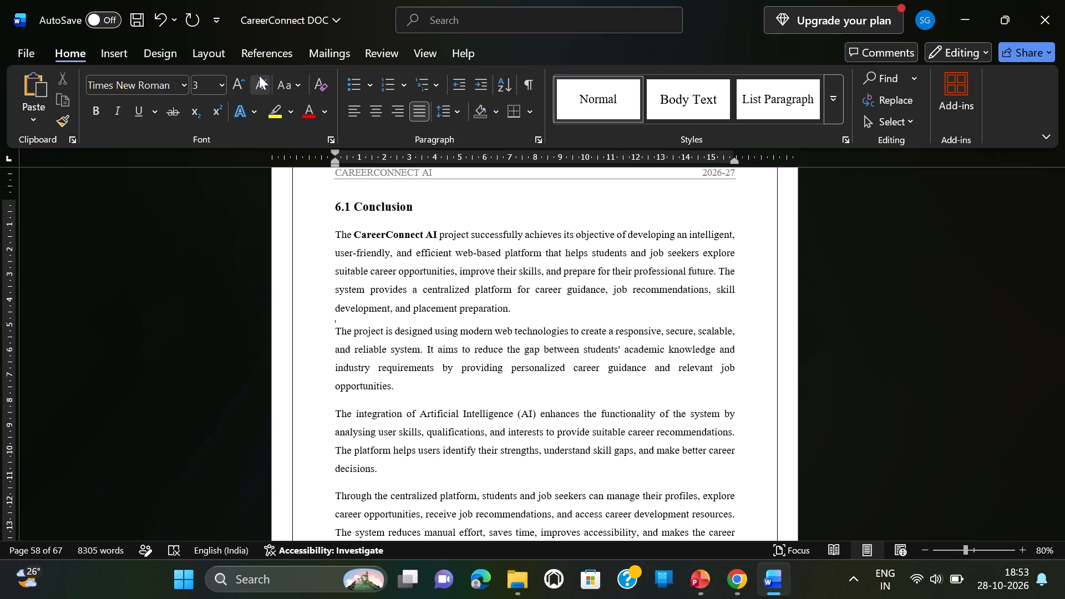
pyautogui.click(350, 398)
pyautogui.tripleClick(266, 84)
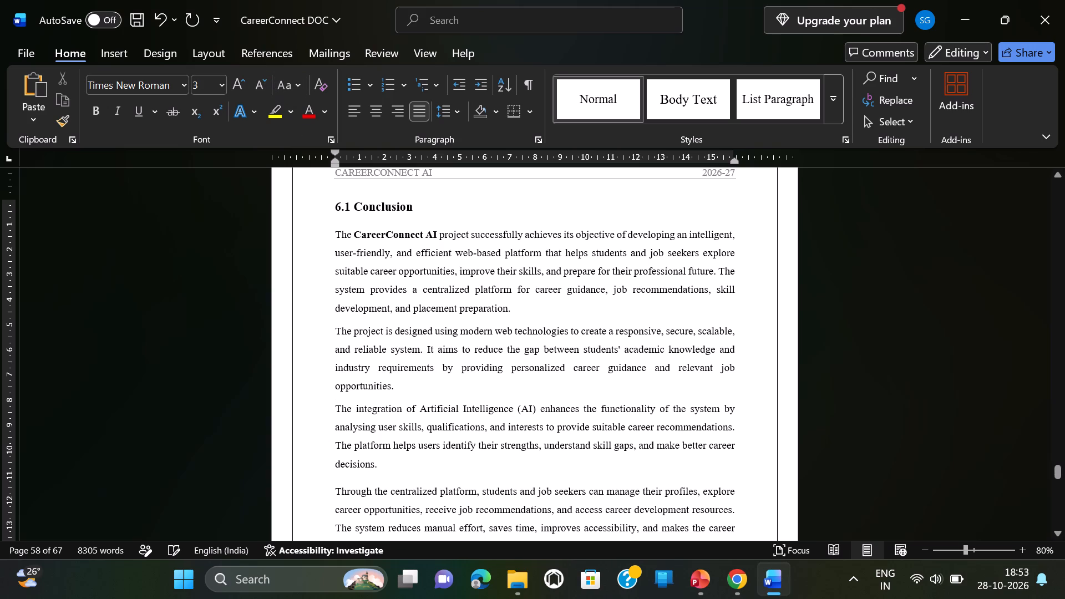
# Reduce the spacer lines after the third and fourth 6.1 Conclusion paragraphs to font size 3 and save the document.
pyautogui.scroll(-2, 377, 356)
pyautogui.click(344, 415)
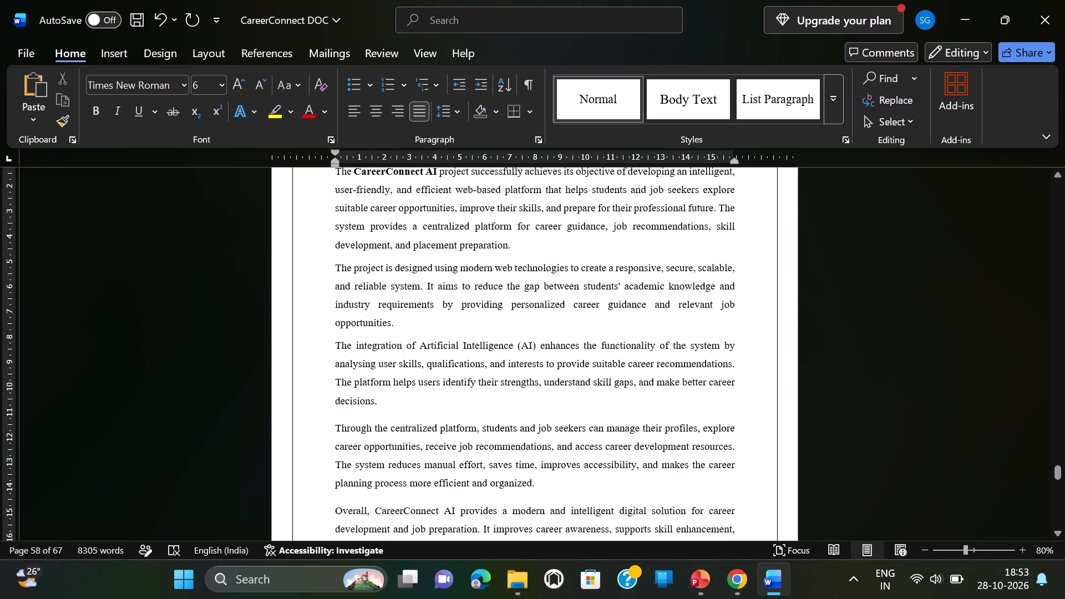
pyautogui.doubleClick(266, 80)
pyautogui.click(266, 80)
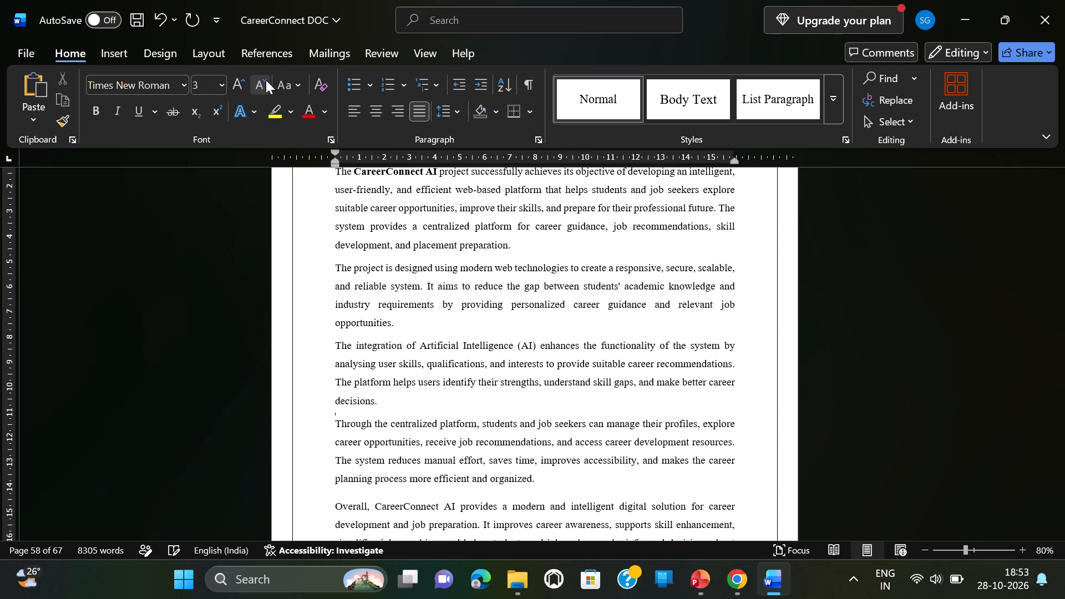
pyautogui.scroll(-2, 386, 417)
pyautogui.click(362, 428)
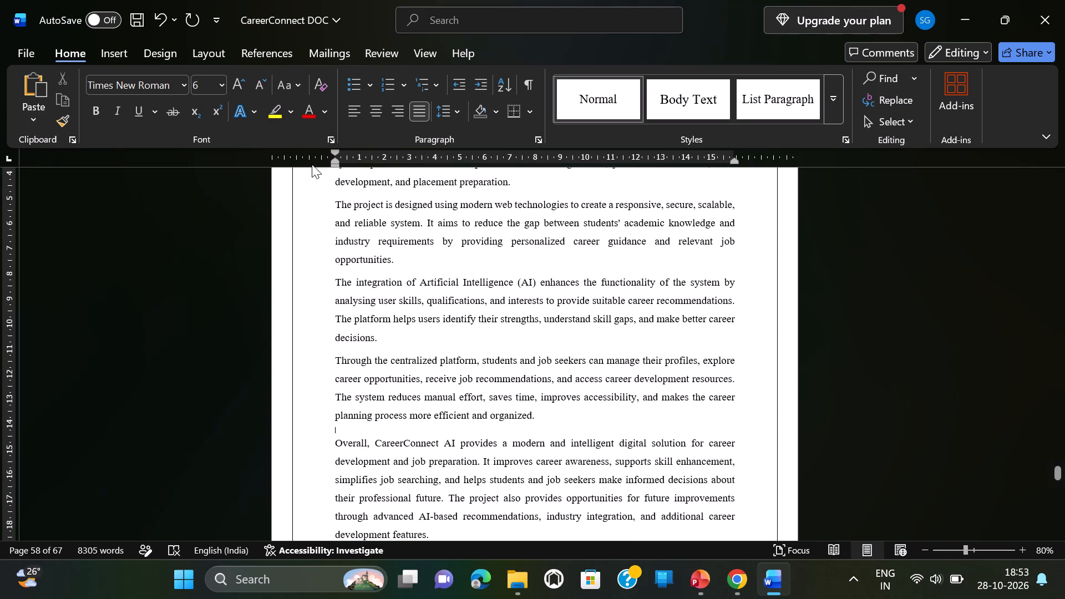
pyautogui.tripleClick(258, 82)
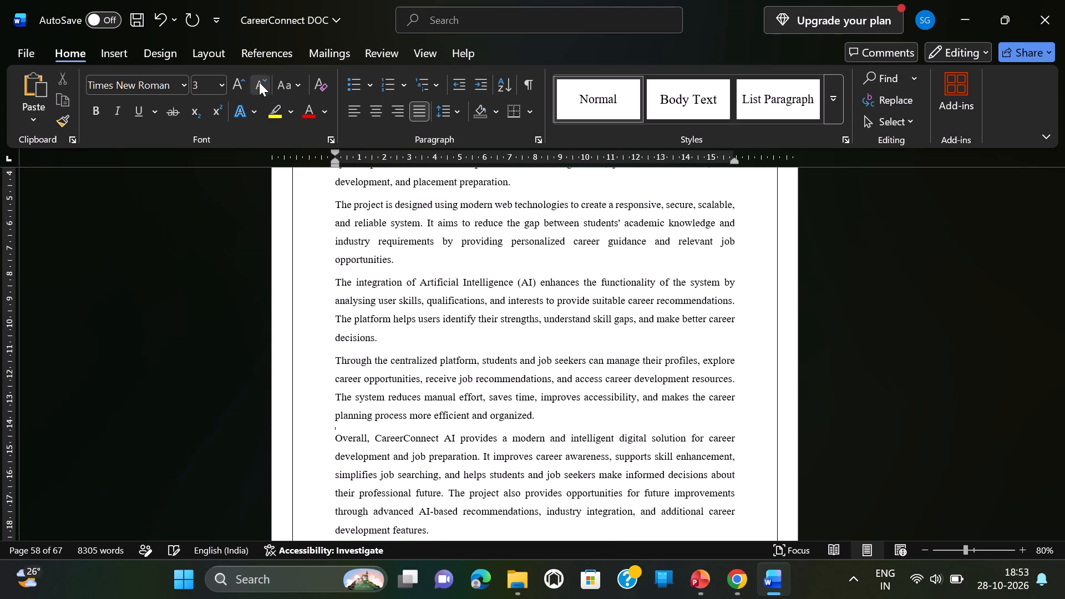
pyautogui.scroll(-4, 414, 342)
pyautogui.hotkey('ctrl', 's')
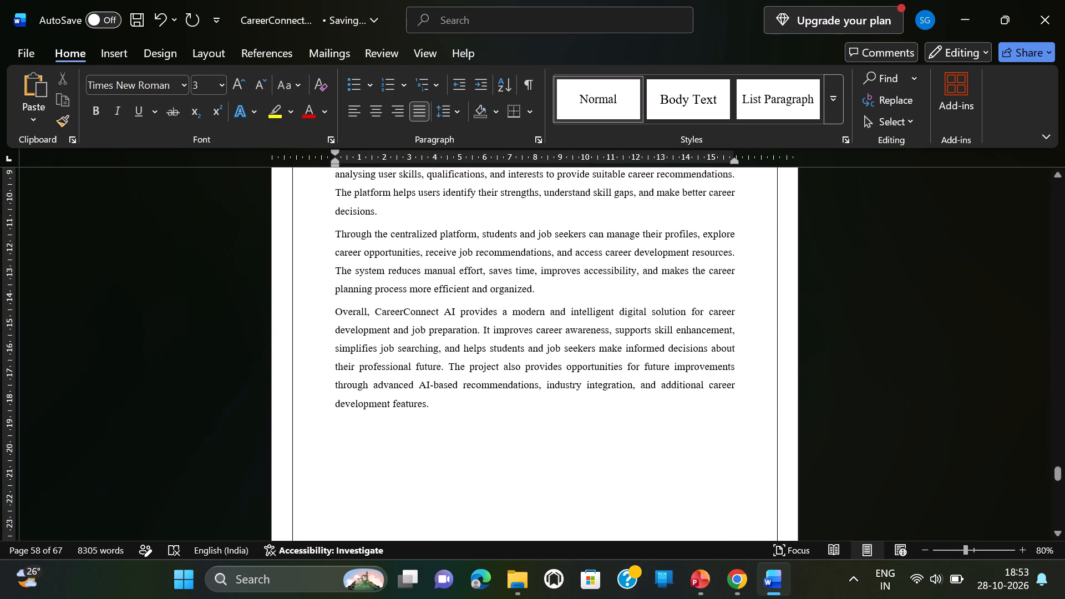
# Delete the empty line above the 6.2 Limitation heading.
pyautogui.scroll(-12, 530, 384)
pyautogui.click(364, 324)
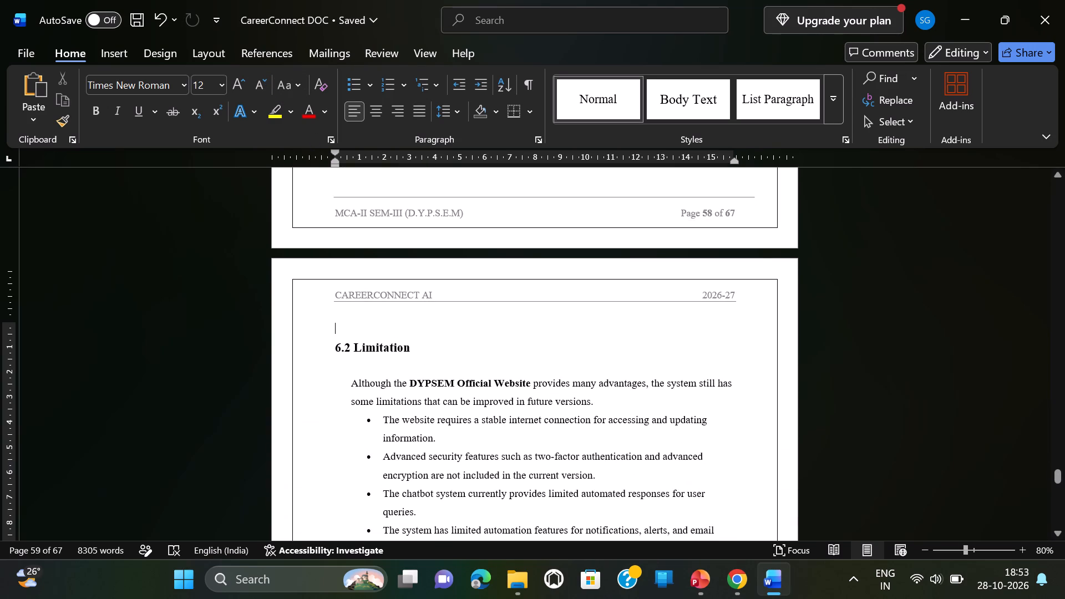
pyautogui.press('BackSpace')
pyautogui.moveTo(334, 322); pyautogui.dragTo(537, 384)
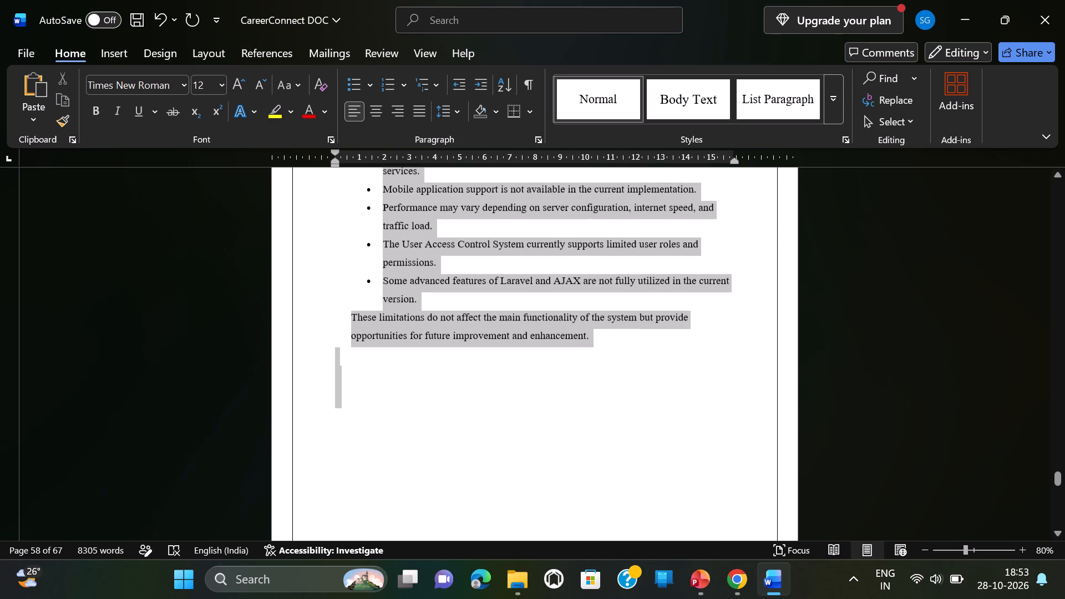
pyautogui.moveTo(537, 384); pyautogui.dragTo(605, 351)
pyautogui.hotkey('ctrl', 'c')
pyautogui.keyDown('ctrl'); pyautogui.click(605, 351); pyautogui.keyUp('ctrl')
pyautogui.hotkey('alt', 'Tab')
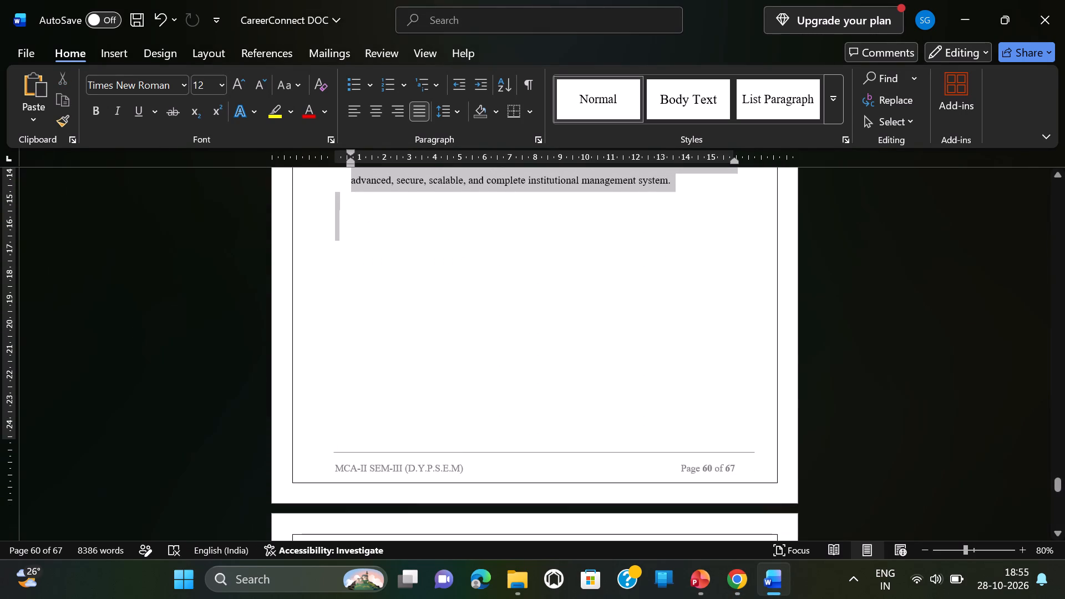
pyautogui.moveTo(600, 245); pyautogui.dragTo(674, 196)
pyautogui.scroll(3, 502, 240)
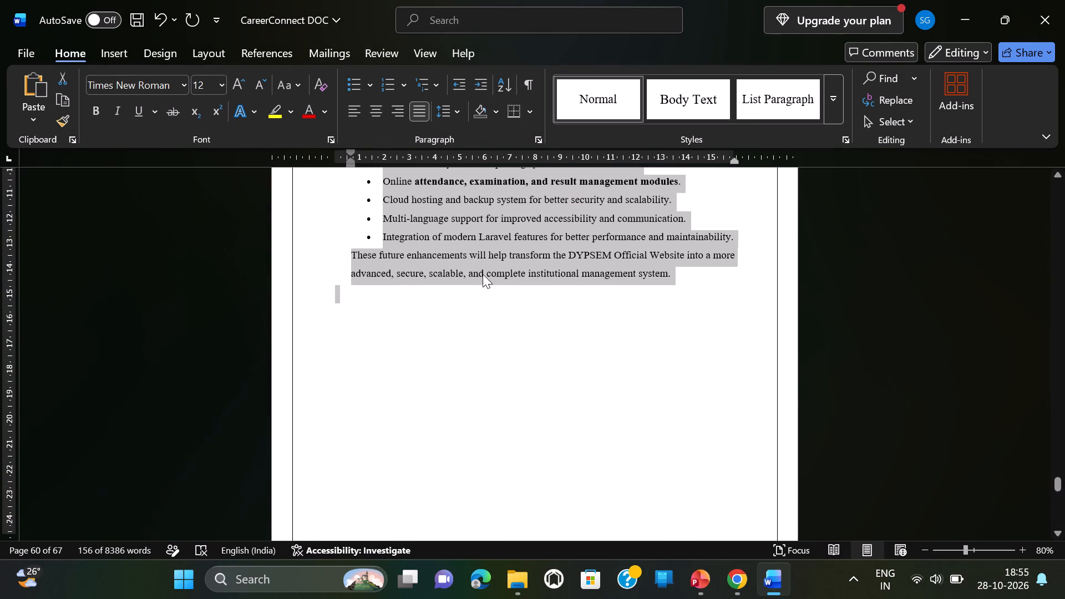
pyautogui.hotkey('ctrl', 'v')
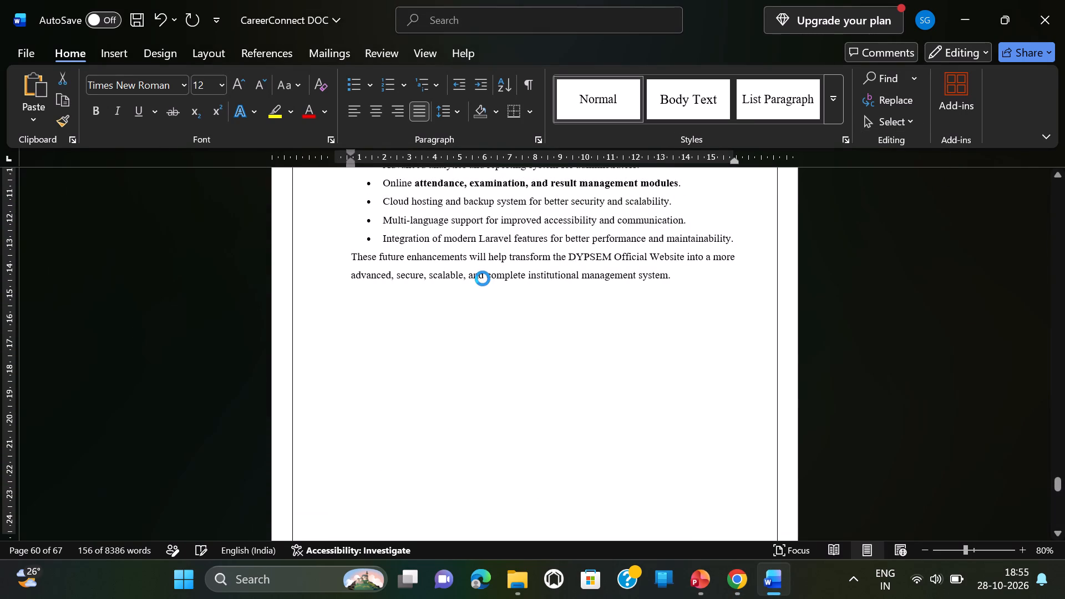
pyautogui.scroll(7, 490, 311)
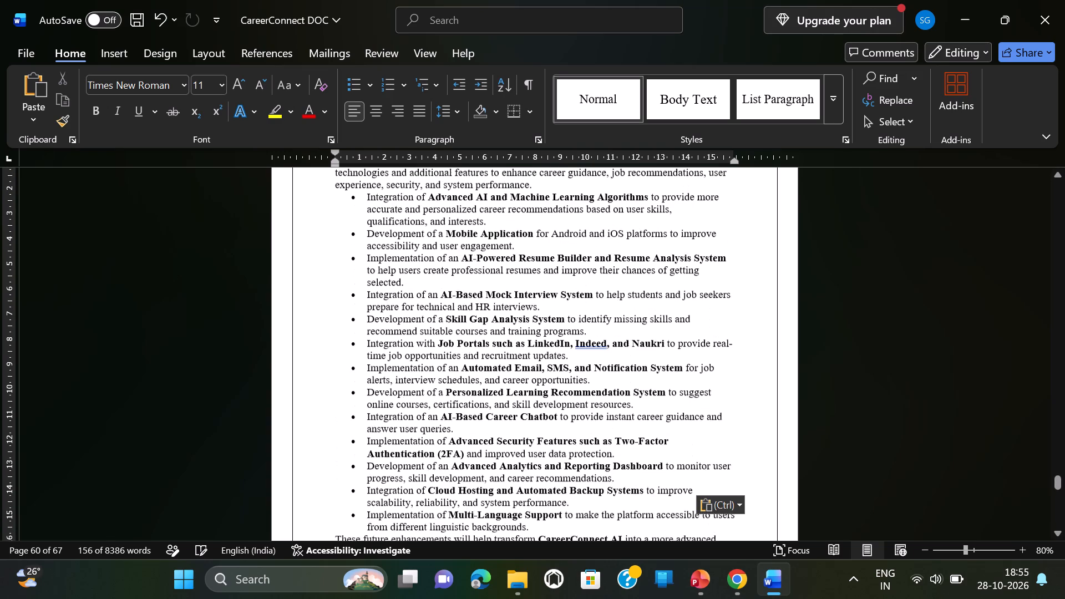
pyautogui.scroll(3, 463, 304)
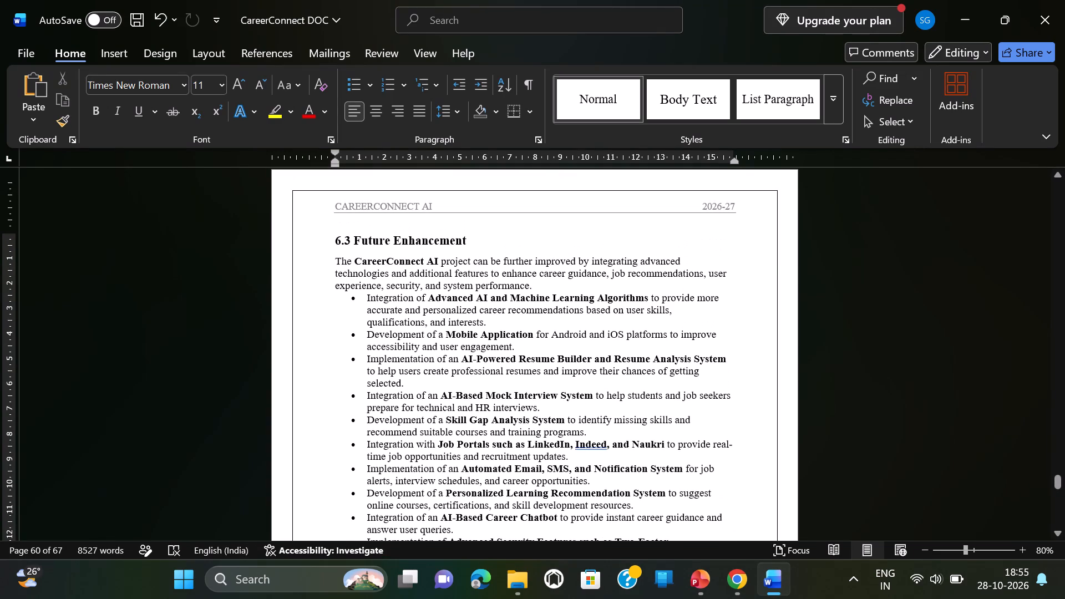
# Justify the whole body text under the 6.3 Future Enhancement heading, from introduction to closing paragraph, at font size 12.
pyautogui.moveTo(335, 260); pyautogui.dragTo(609, 551)
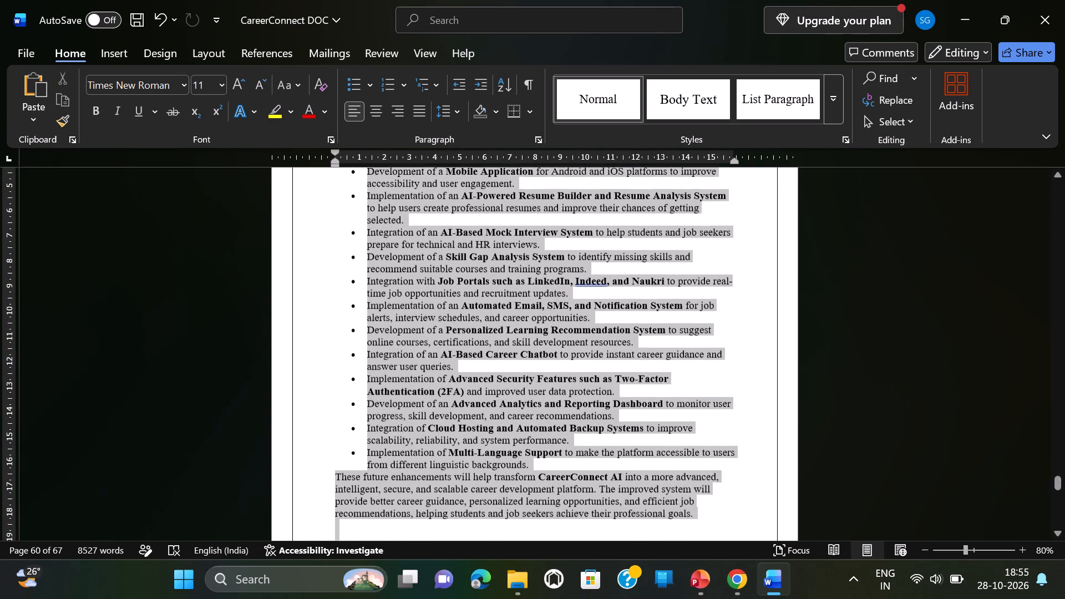
pyautogui.moveTo(609, 551); pyautogui.dragTo(709, 480)
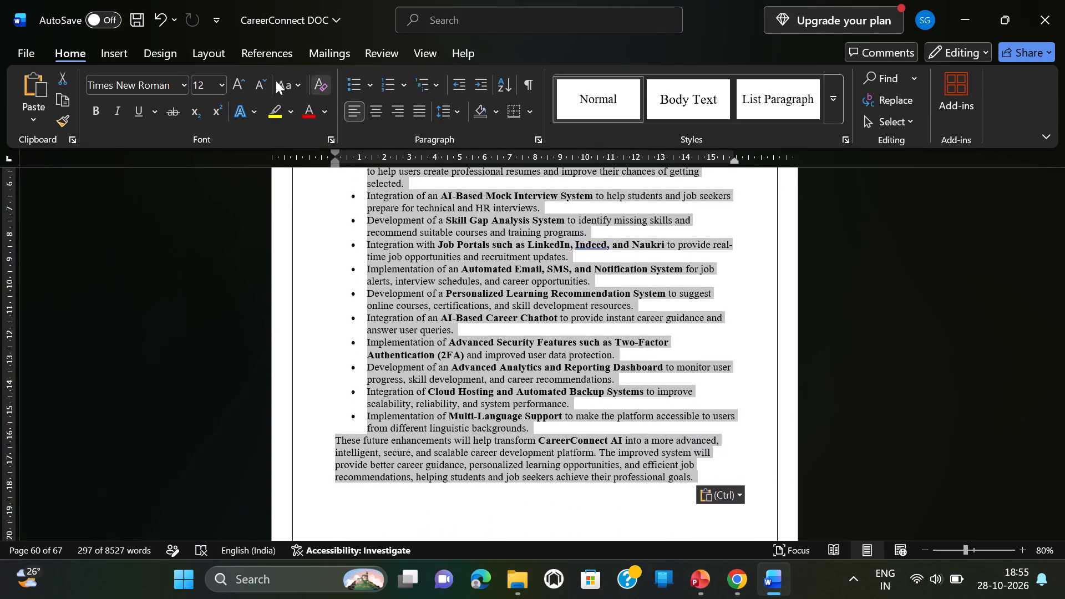
pyautogui.click(425, 109)
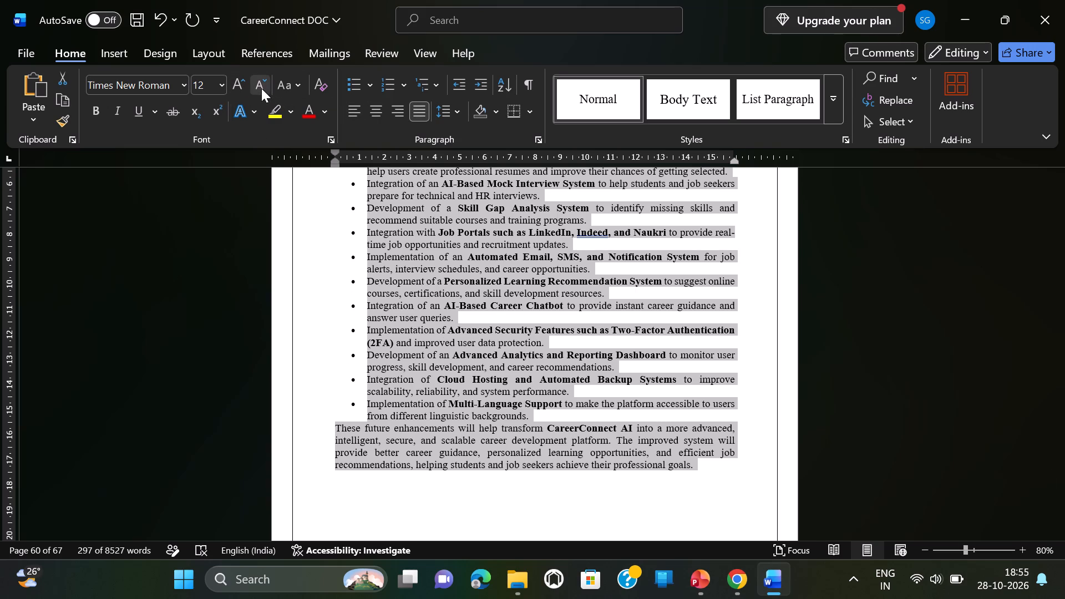
pyautogui.click(261, 88)
pyautogui.click(238, 87)
pyautogui.click(367, 257)
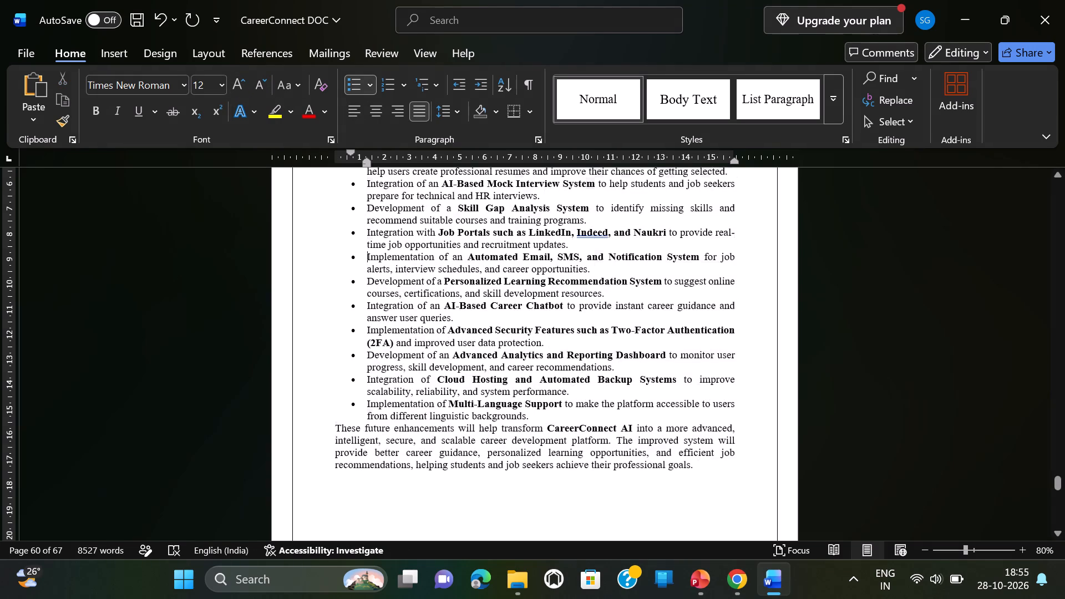
# Add a blank line before and an unbulleted blank line after the 6.3 Future Enhancement bullet list, and save the document.
pyautogui.scroll(5, 363, 265)
pyautogui.scroll(1, 427, 294)
pyautogui.scroll(-9, 429, 290)
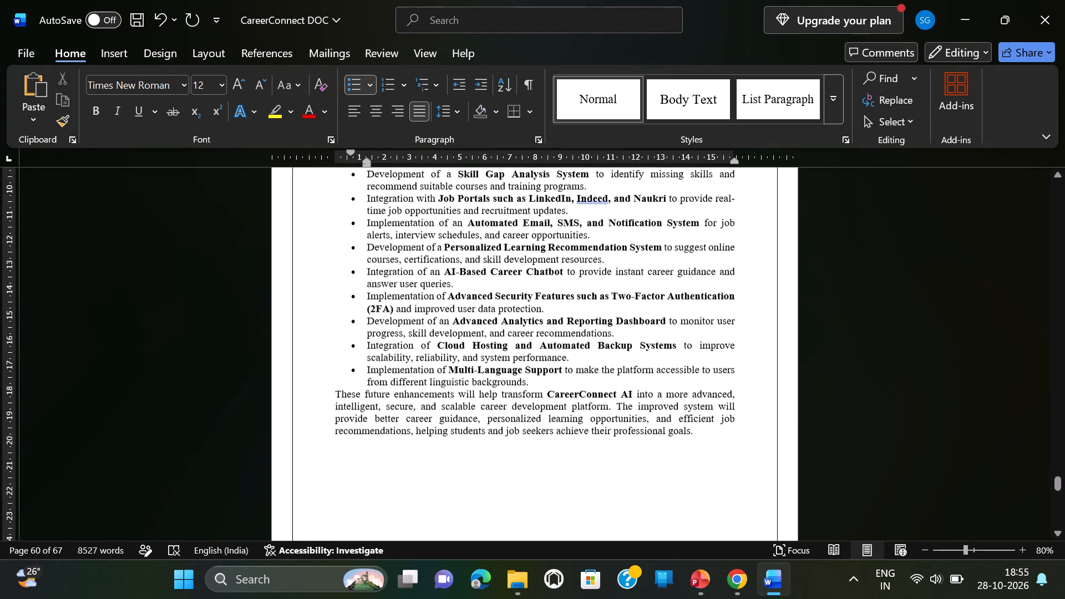
pyautogui.scroll(8, 636, 333)
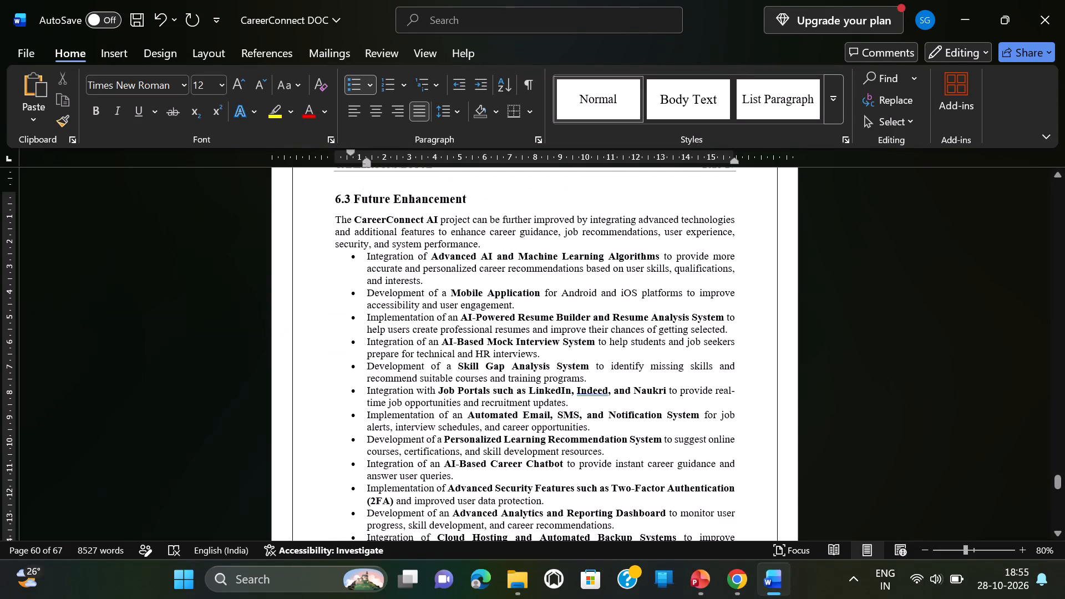
pyautogui.click(523, 240)
pyautogui.press('Return')
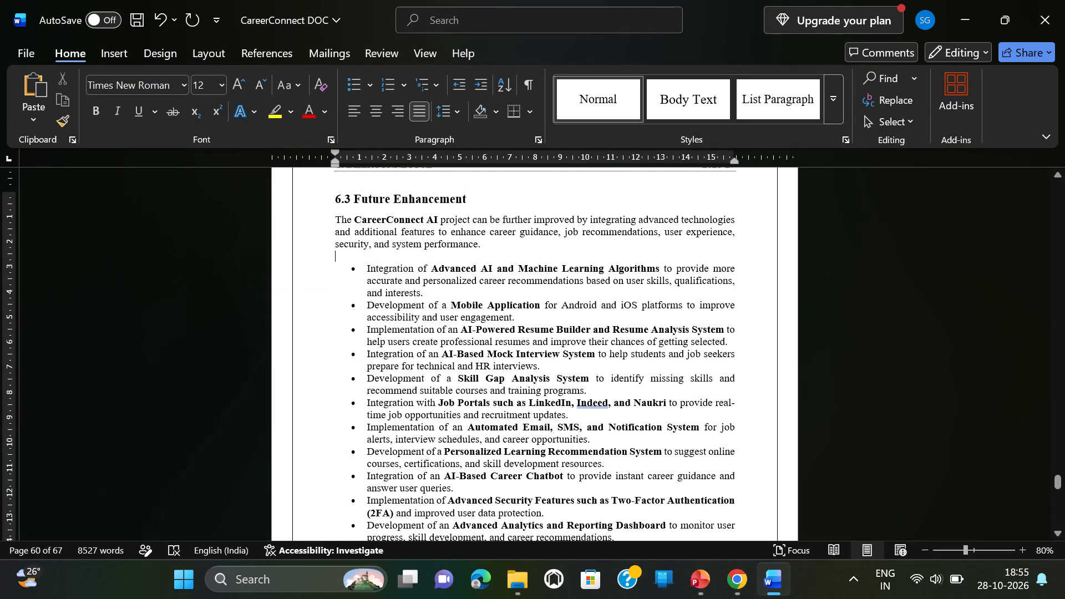
pyautogui.scroll(-7, 520, 244)
pyautogui.click(566, 360)
pyautogui.press('Return')
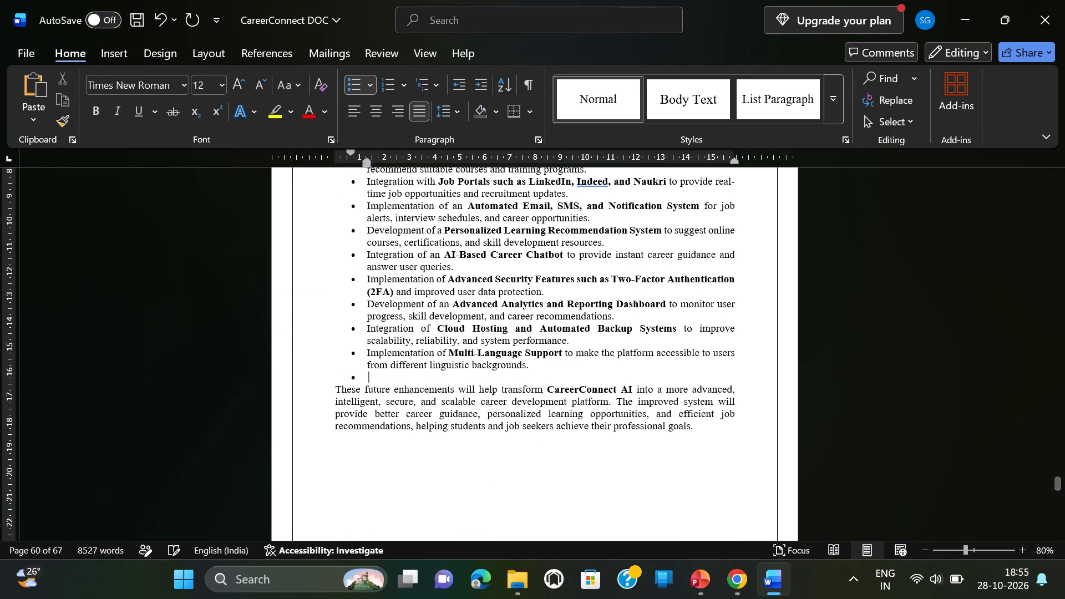
pyautogui.press('BackSpace')
pyautogui.scroll(4, 559, 356)
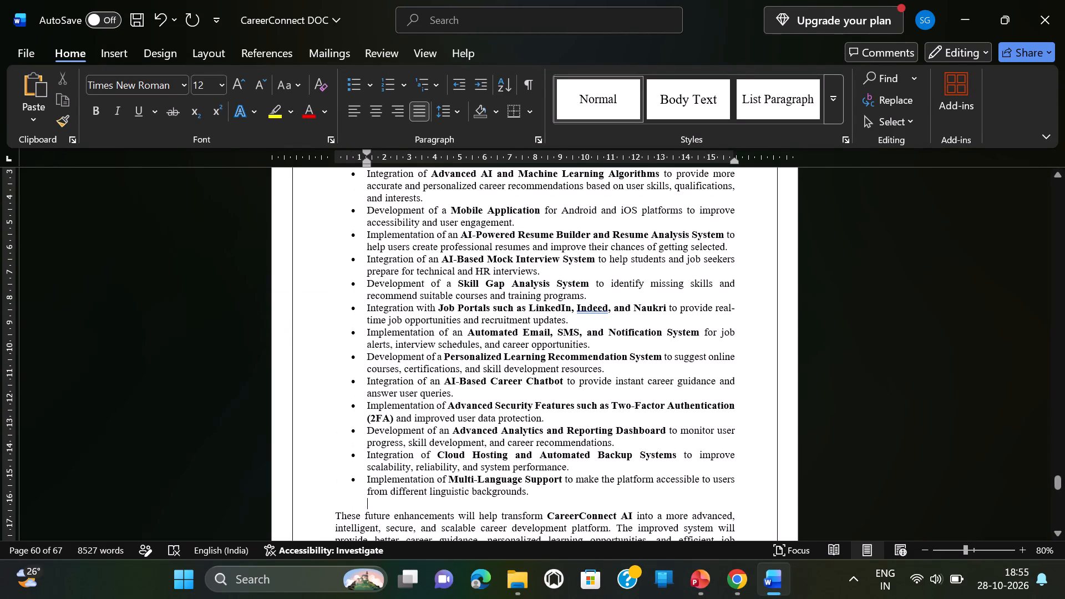
pyautogui.hotkey('ctrl', 's')
# Set the line spacing of the 6.3 Future Enhancement bullet list to 1.15 and save the document.
pyautogui.scroll(4, 559, 356)
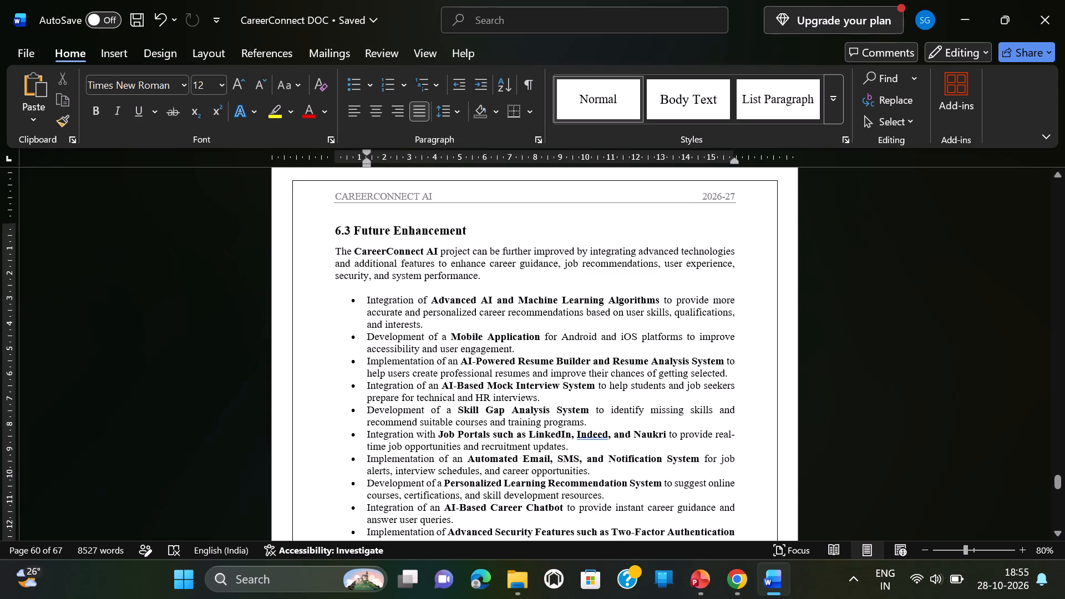
pyautogui.moveTo(359, 291); pyautogui.dragTo(456, 526)
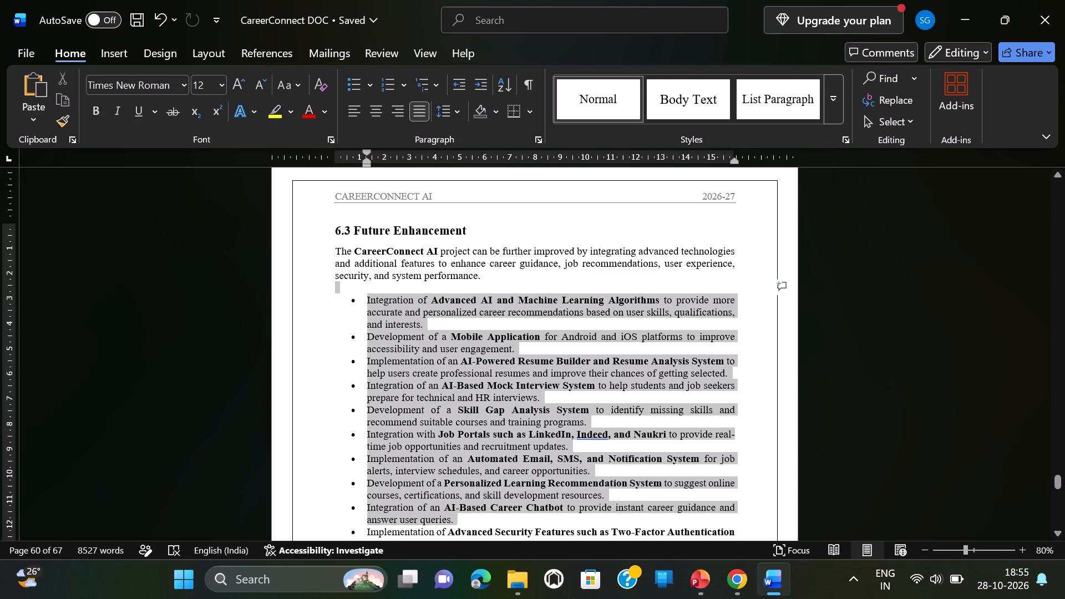
pyautogui.moveTo(456, 526); pyautogui.dragTo(529, 505)
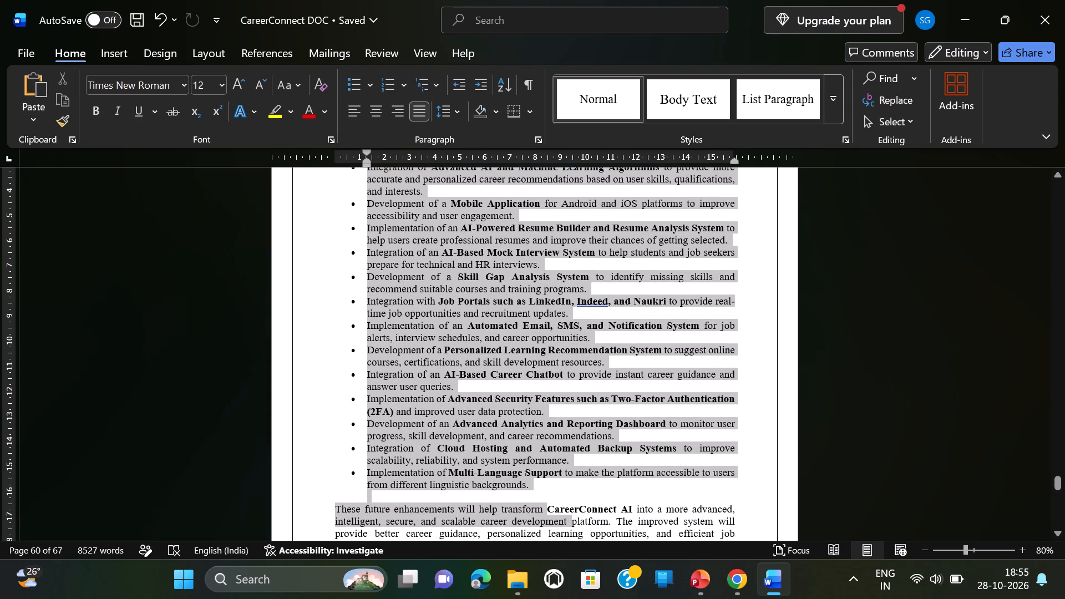
pyautogui.moveTo(529, 505); pyautogui.dragTo(533, 501)
pyautogui.click(454, 114)
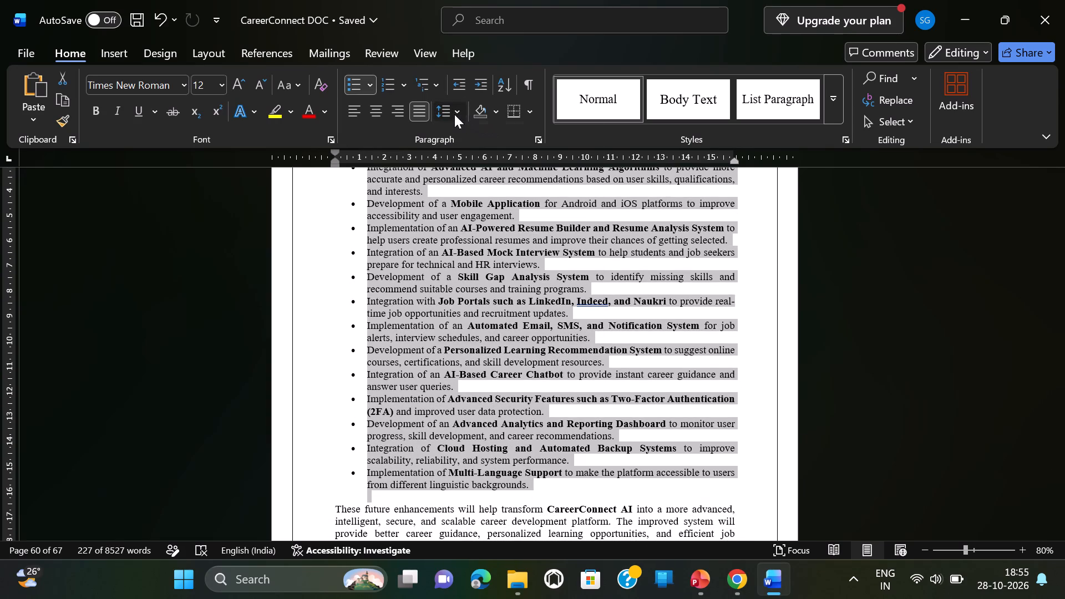
pyautogui.click(469, 161)
pyautogui.scroll(-4, 454, 259)
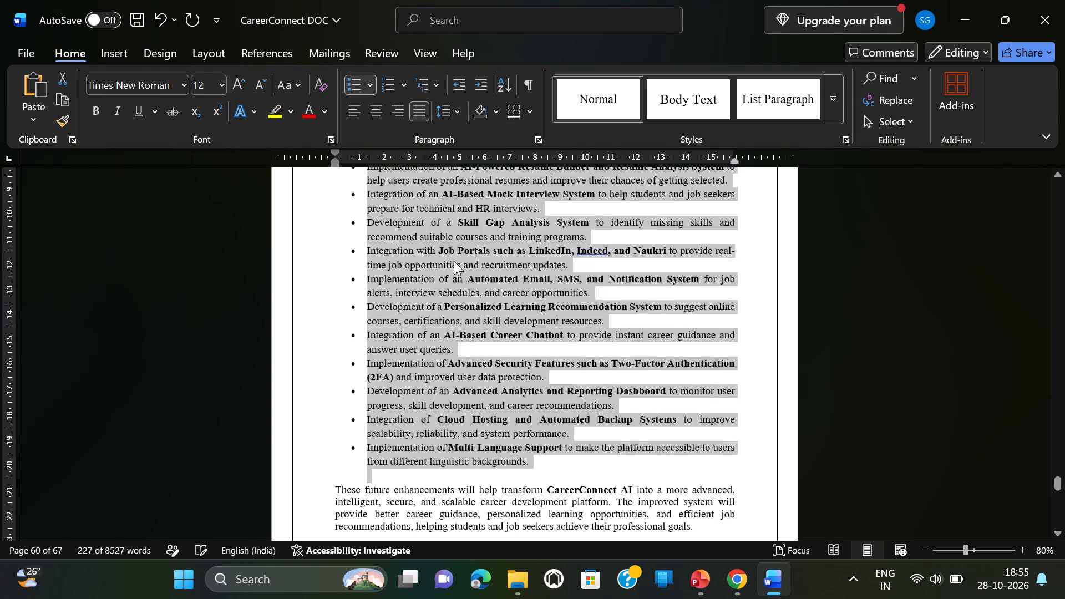
pyautogui.scroll(-3, 452, 268)
pyautogui.click(457, 317)
pyautogui.scroll(8, 457, 317)
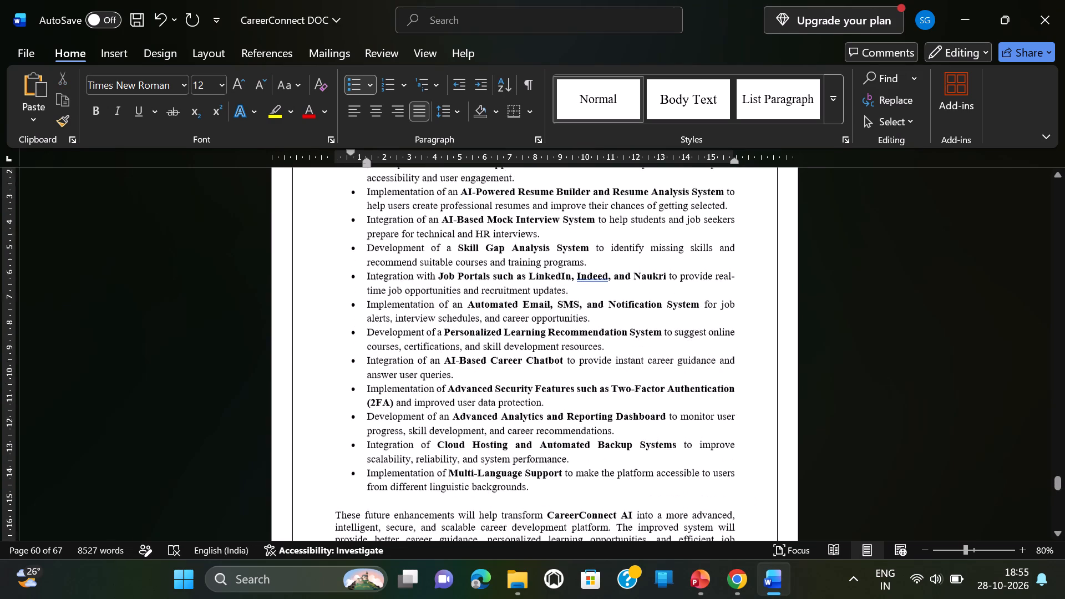
pyautogui.scroll(3, 457, 317)
pyautogui.scroll(-19, 461, 307)
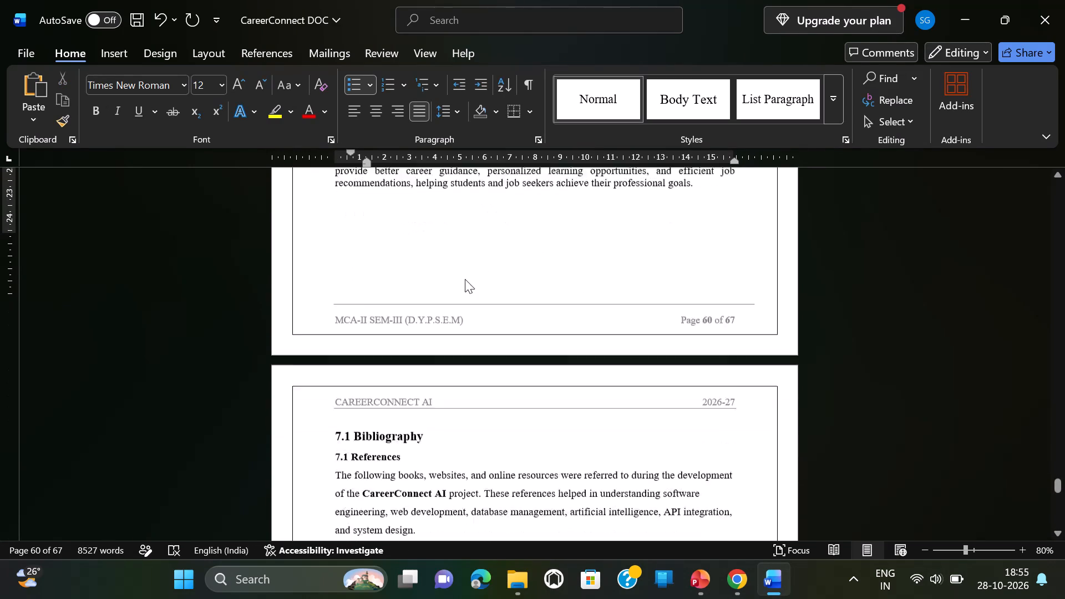
pyautogui.hotkey('ctrl', 's')
# Look over the 7.1 Bibliography and 7.2 Appendices pages and compare them with the 6.3 Future Enhancement page.
pyautogui.click(435, 368)
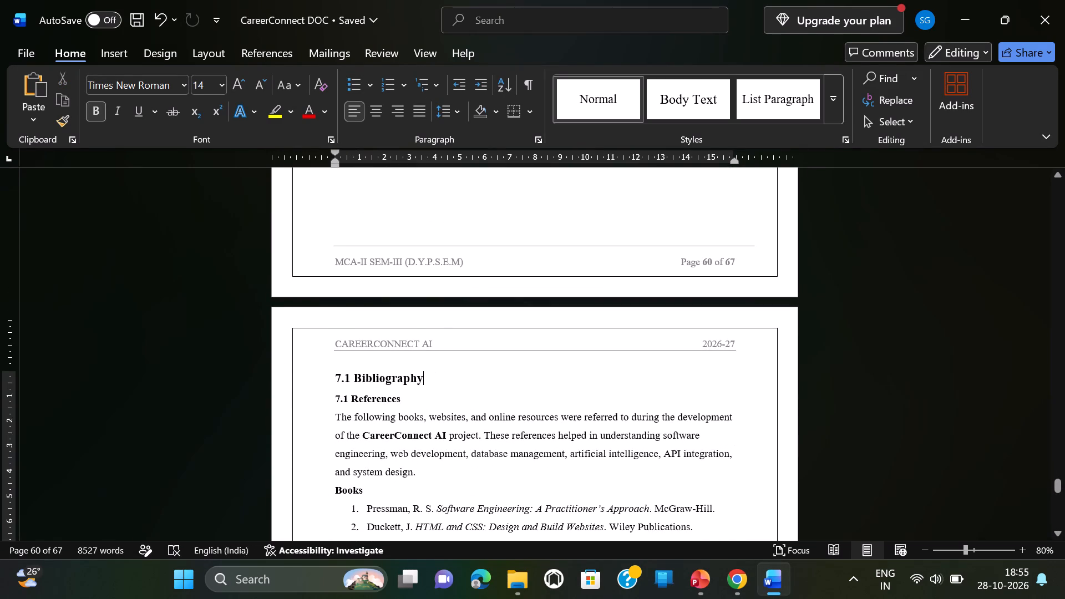
pyautogui.moveTo(419, 397); pyautogui.dragTo(327, 398)
pyautogui.click(444, 392)
pyautogui.scroll(-5, 443, 386)
pyautogui.scroll(-4, 432, 281)
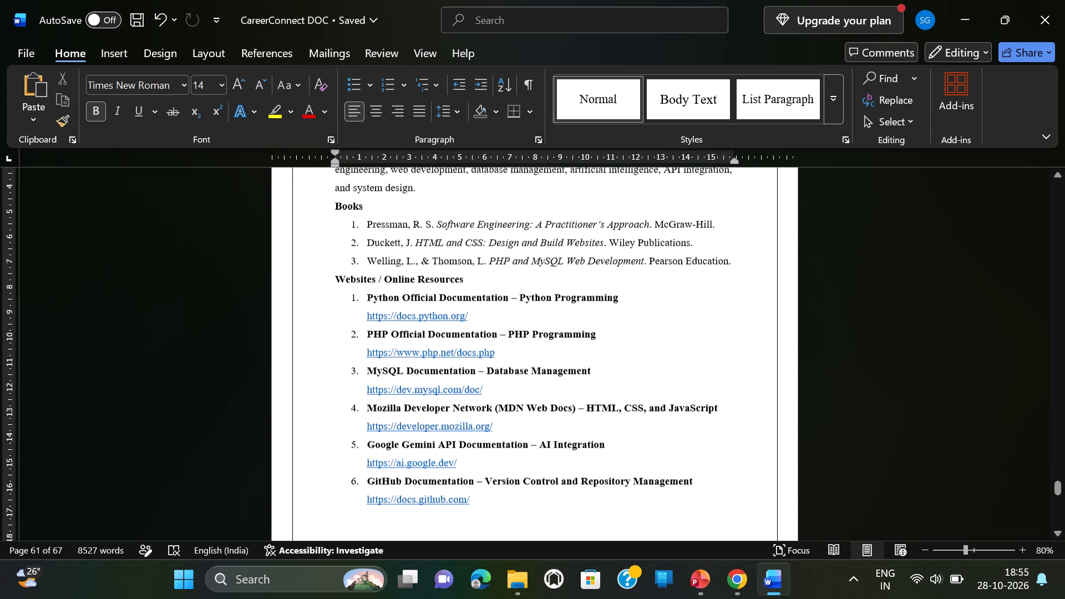
pyautogui.scroll(-16, 455, 283)
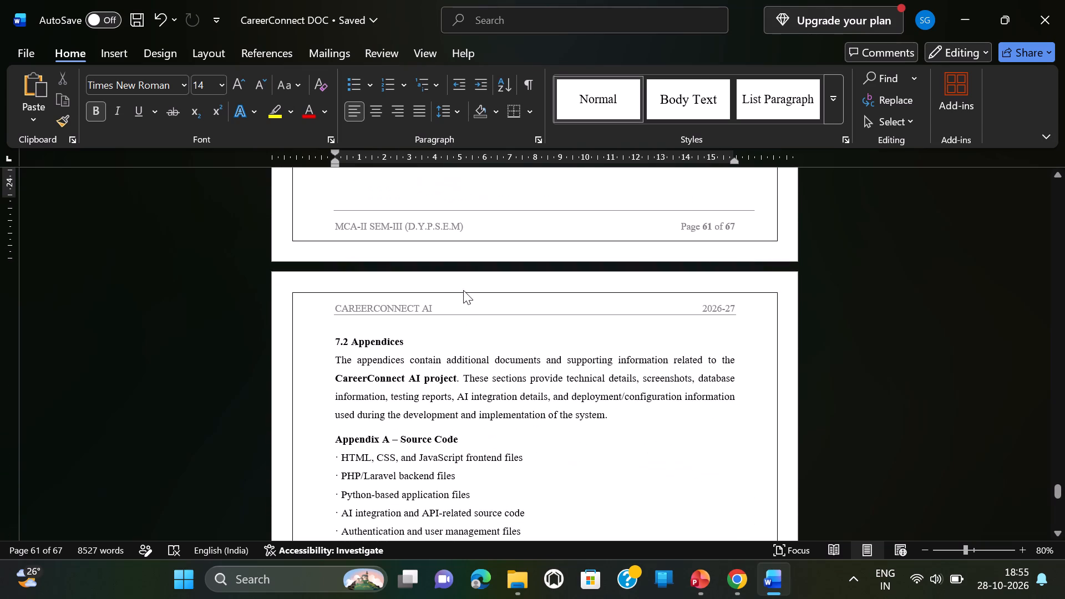
pyautogui.scroll(18, 470, 319)
pyautogui.scroll(3, 466, 304)
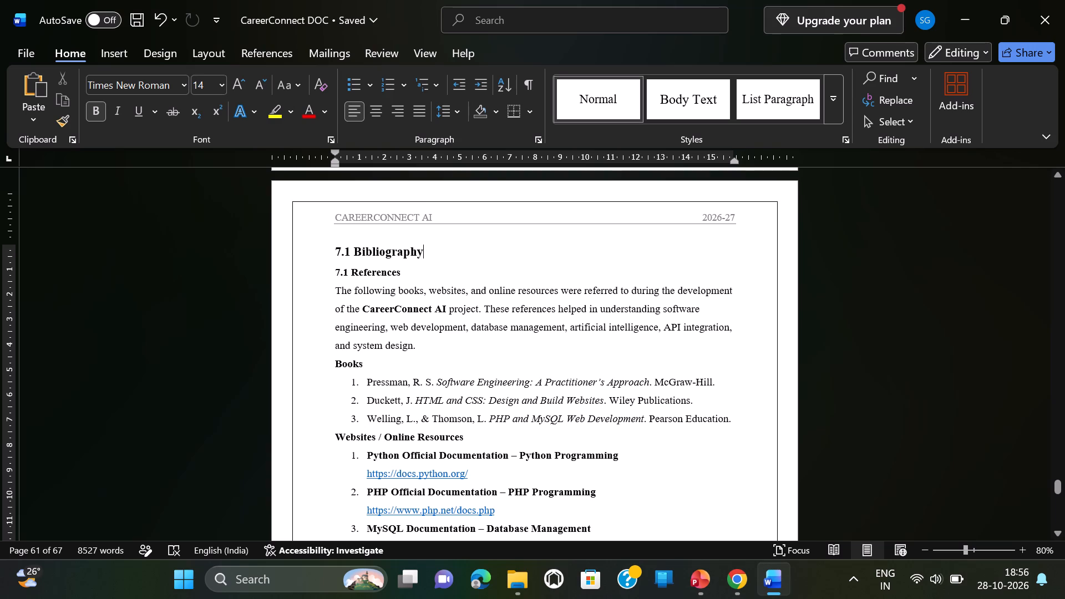
pyautogui.scroll(15, 598, 325)
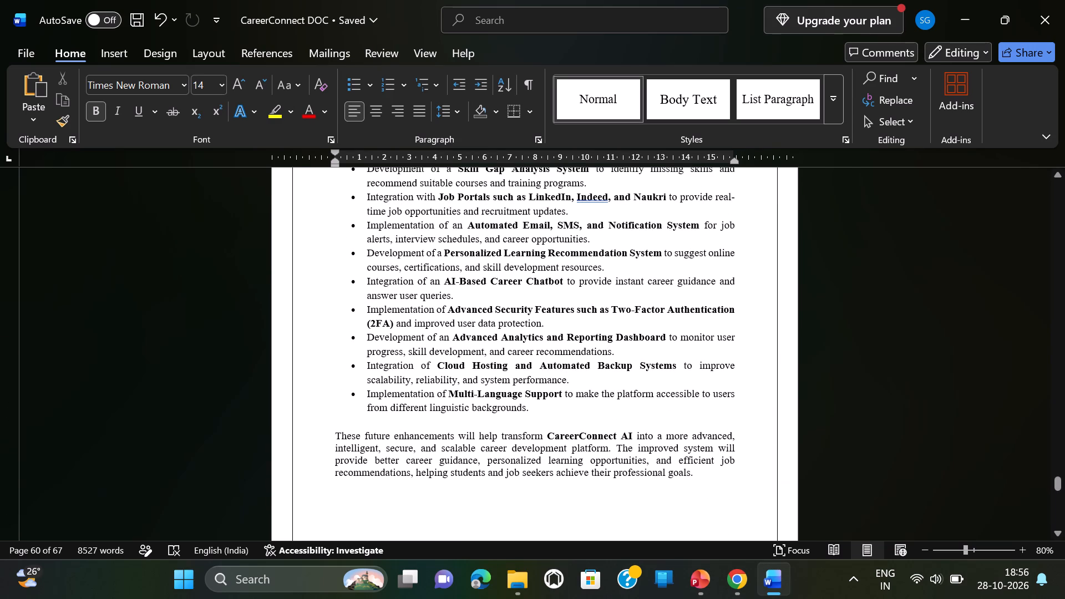
pyautogui.scroll(6, 529, 285)
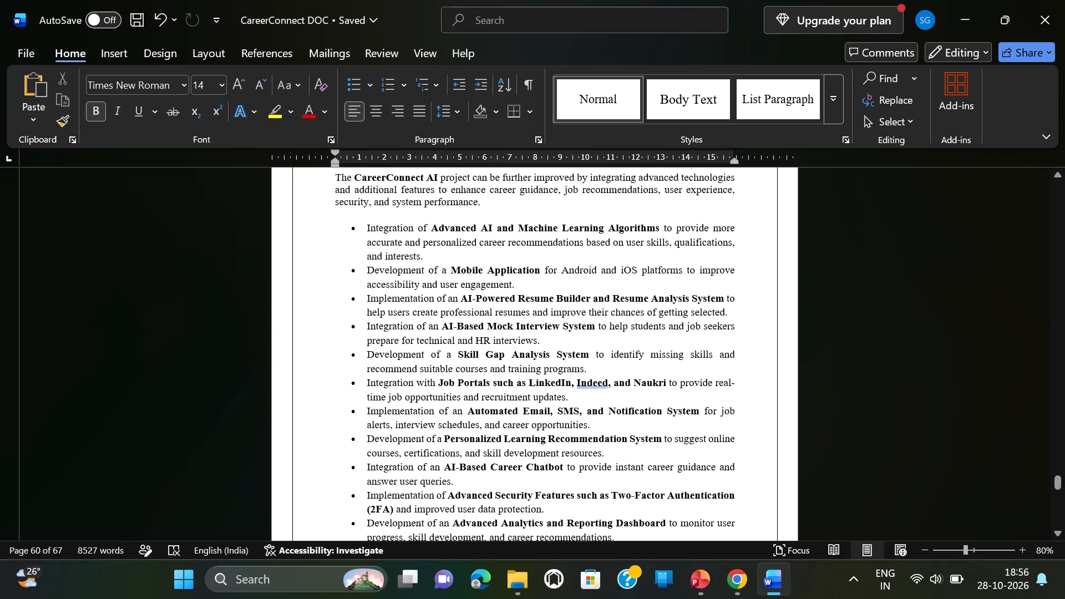
pyautogui.scroll(4, 534, 289)
# Check which line spacing is applied to the introduction and bullet list of the 6.2 Limitation section.
pyautogui.click(493, 278)
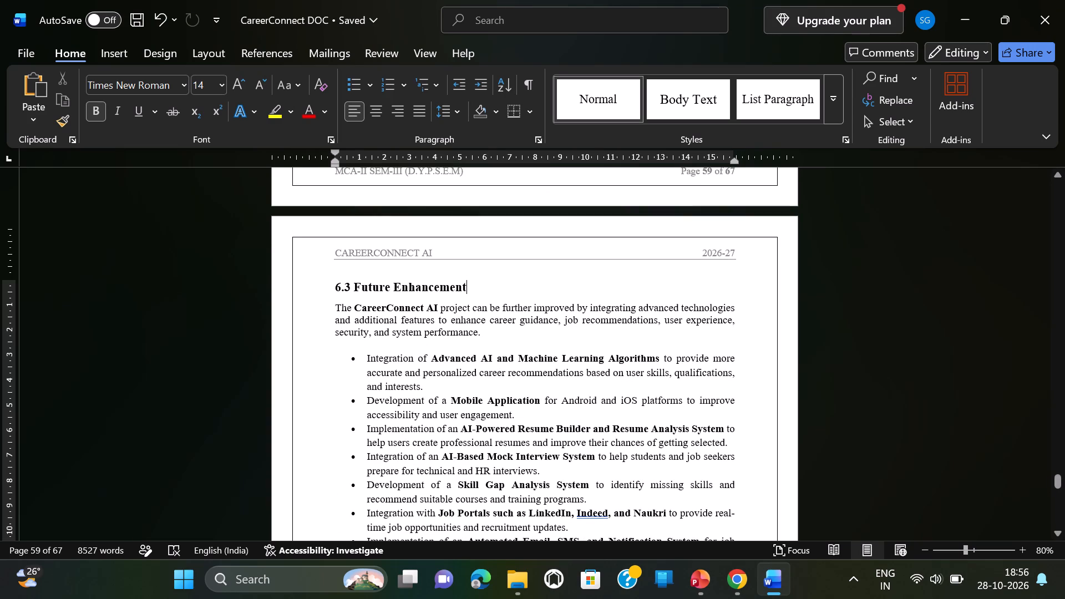
pyautogui.scroll(20, 491, 296)
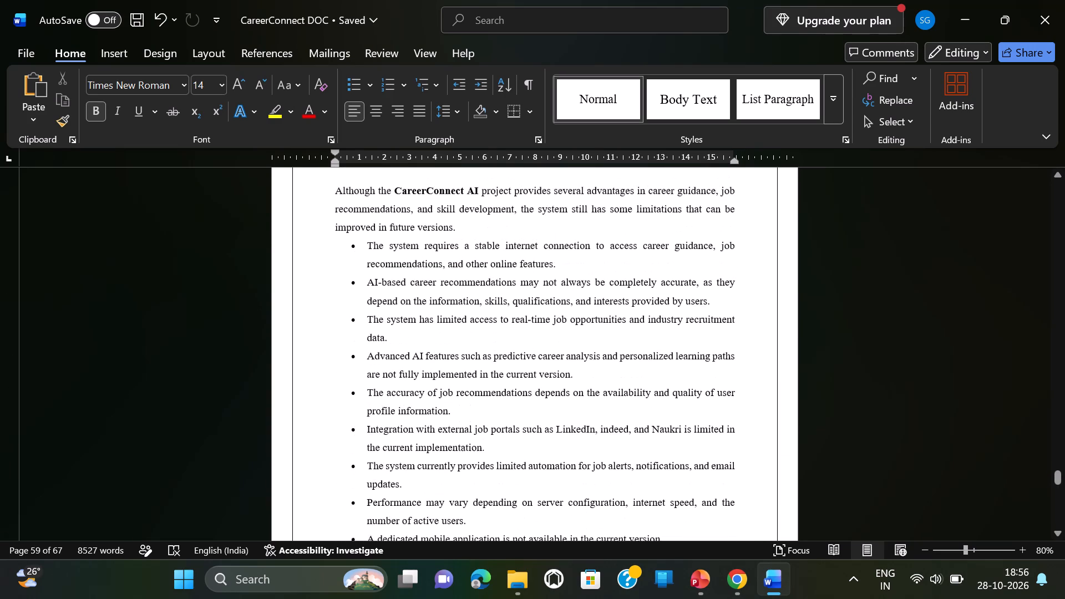
pyautogui.scroll(4, 399, 261)
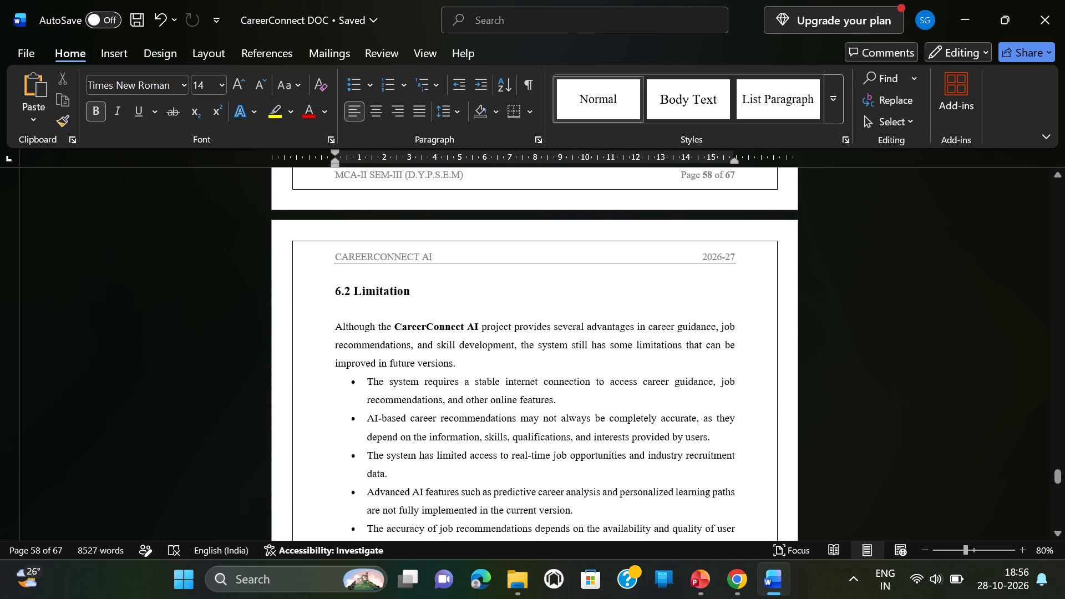
pyautogui.moveTo(338, 328); pyautogui.dragTo(525, 481)
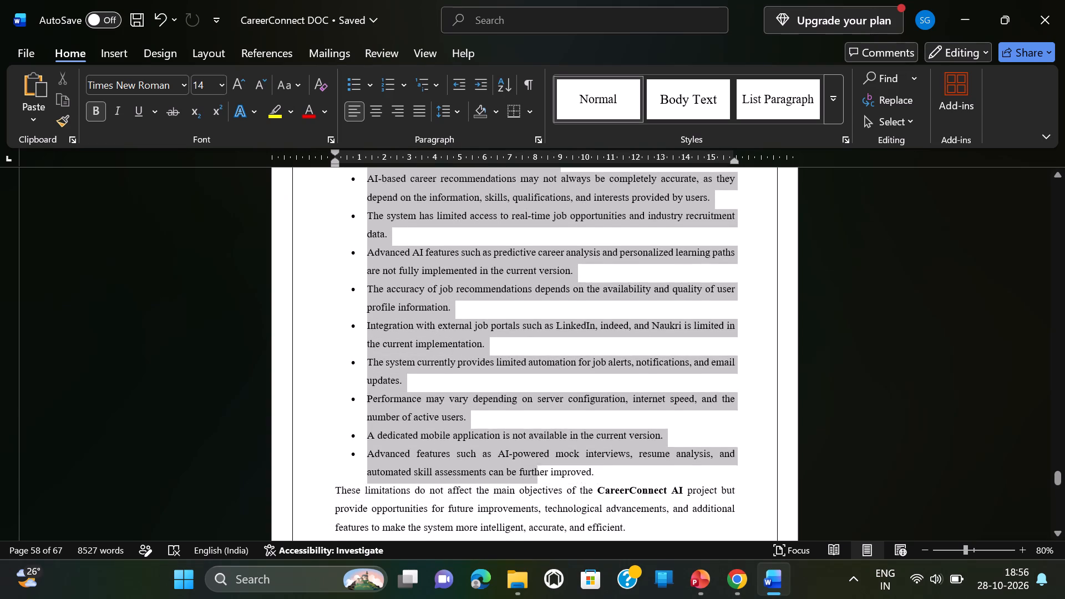
pyautogui.moveTo(525, 481); pyautogui.dragTo(635, 333)
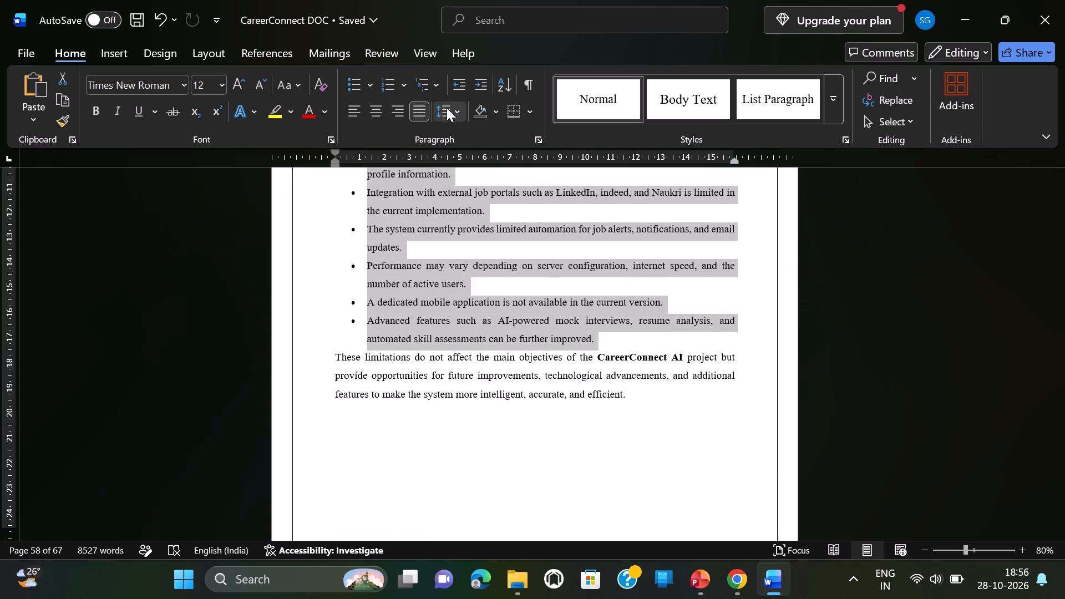
pyautogui.click(455, 118)
pyautogui.click(405, 422)
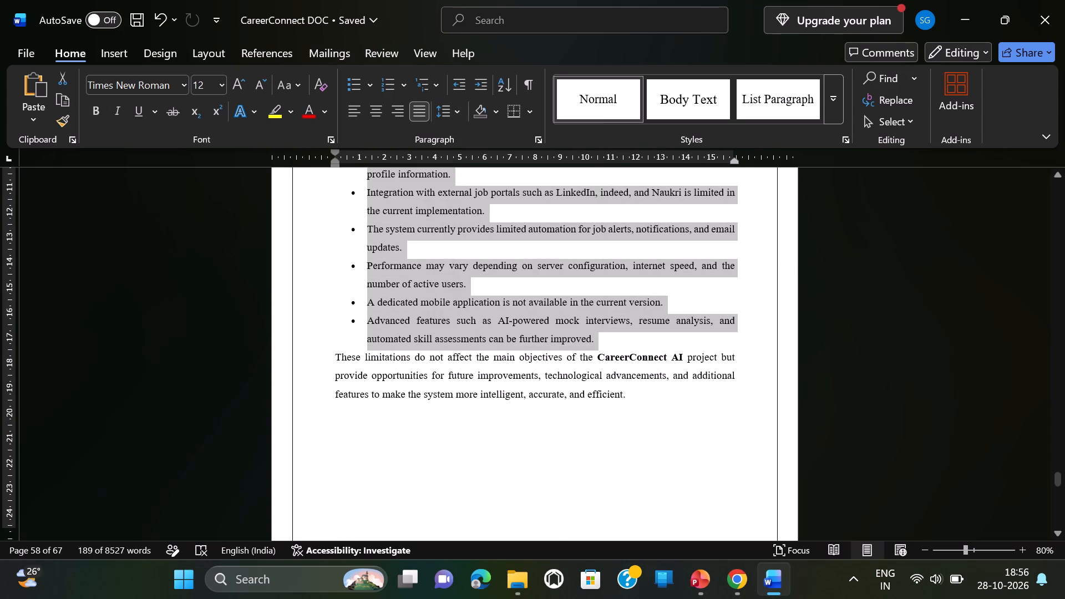
# Set the line spacing of the introductory paragraph under 6.3 Future Enhancement to 1.15.
pyautogui.scroll(-12, 416, 398)
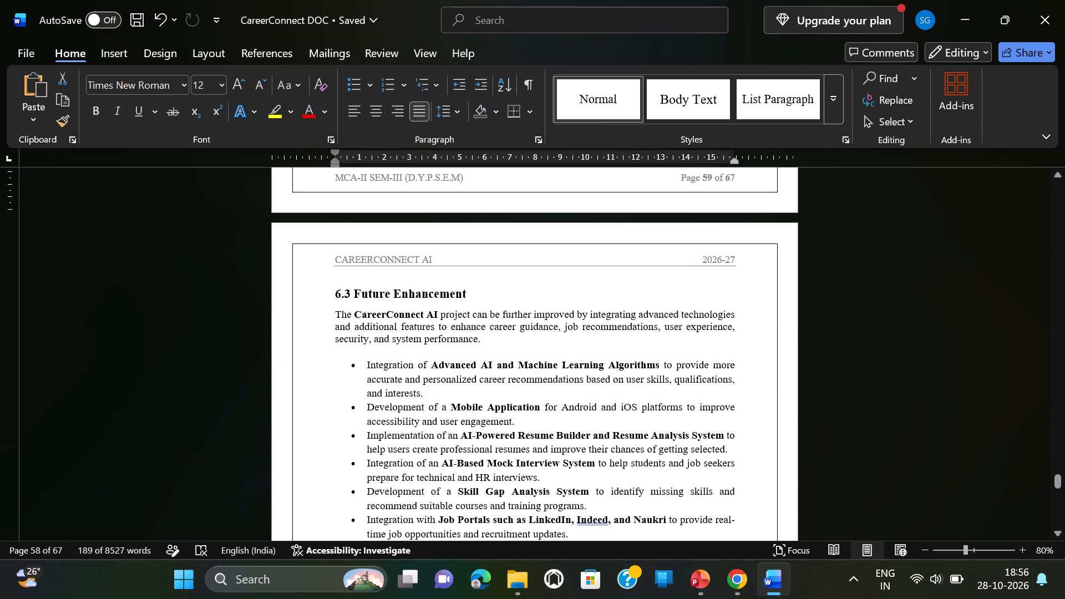
pyautogui.moveTo(334, 313); pyautogui.dragTo(466, 348)
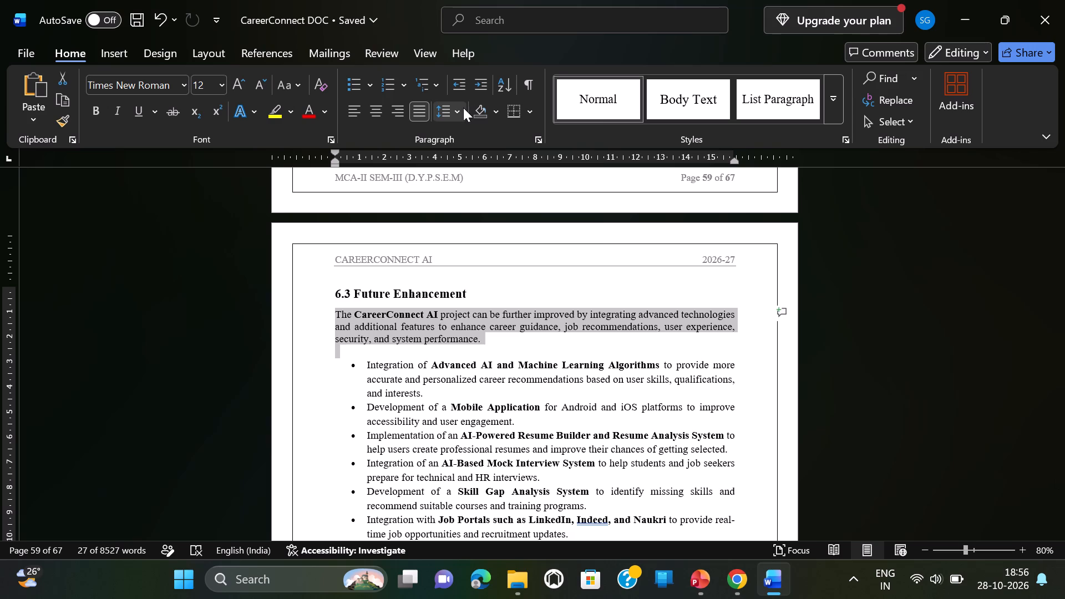
pyautogui.click(463, 108)
pyautogui.click(465, 160)
# Set the line spacing of the closing paragraph of 6.3 Future Enhancement to 1.15.
pyautogui.scroll(-6, 488, 349)
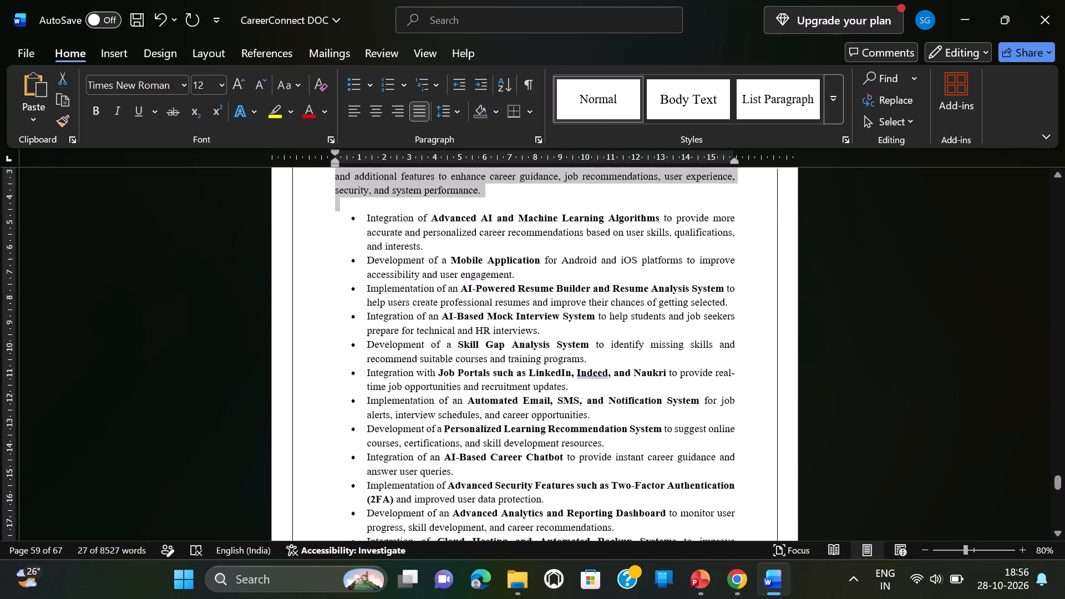
pyautogui.scroll(-8, 485, 344)
pyautogui.moveTo(694, 359); pyautogui.dragTo(373, 319)
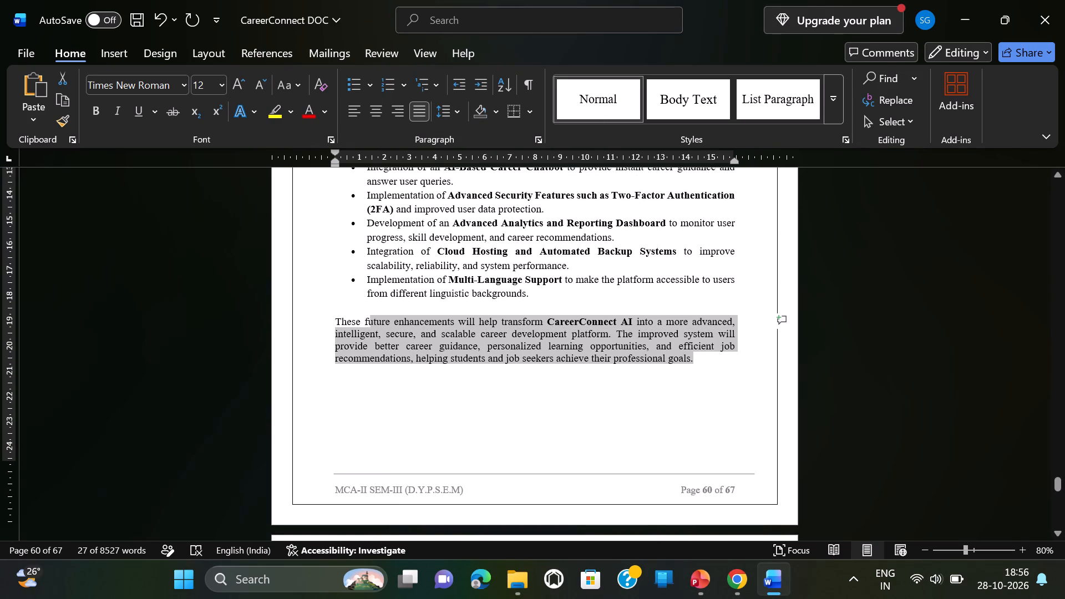
pyautogui.moveTo(373, 319); pyautogui.dragTo(346, 322)
pyautogui.click(461, 115)
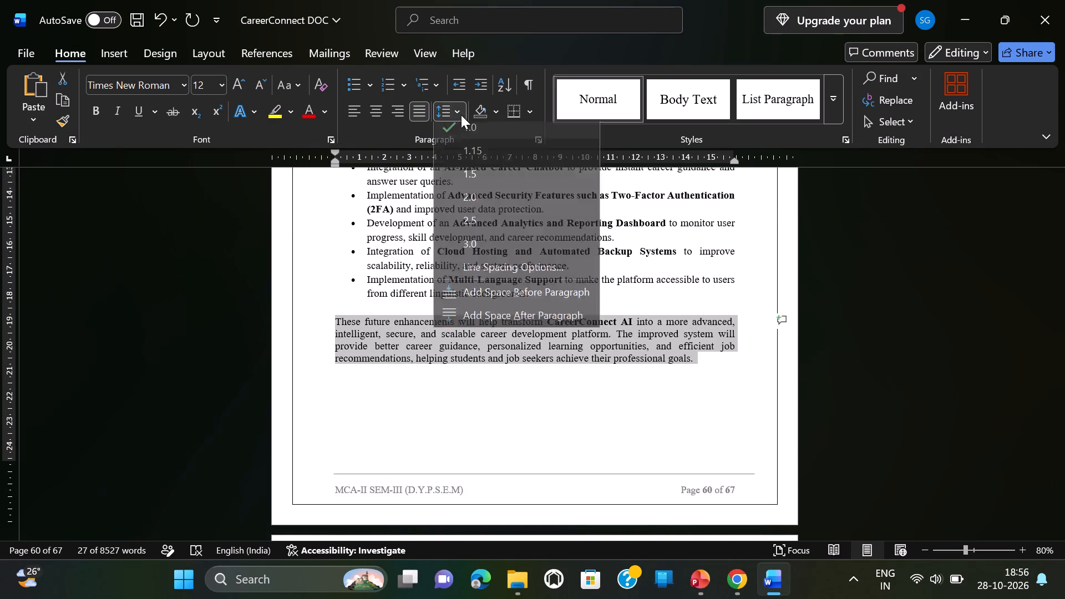
pyautogui.click(474, 153)
pyautogui.scroll(10, 486, 286)
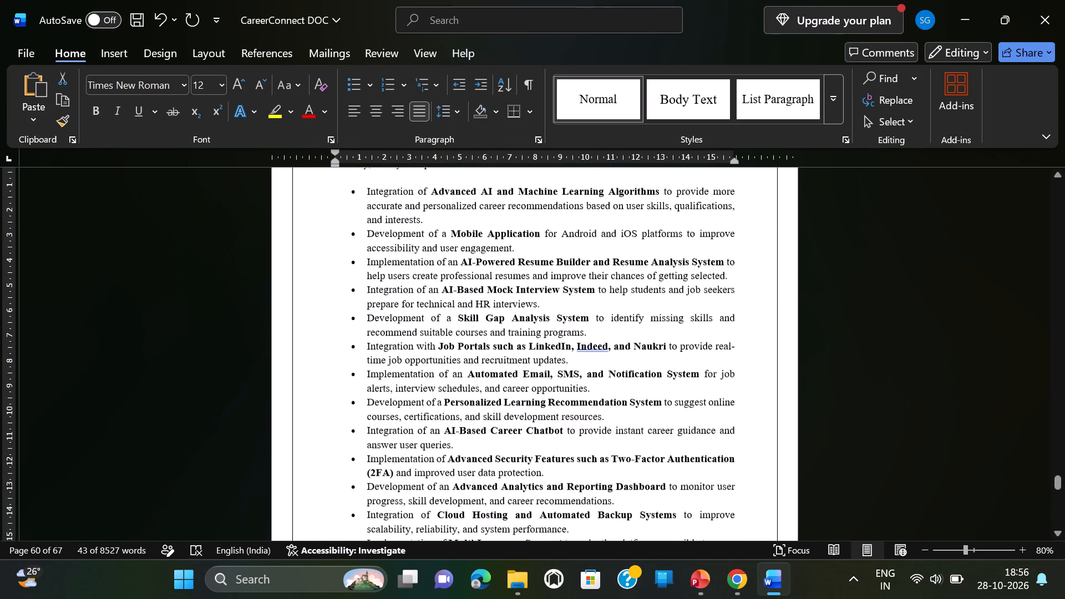
# Check which line spacing is applied to the first bullet under 6.3 Future Enhancement.
pyautogui.scroll(1, 486, 286)
pyautogui.click(484, 306)
pyautogui.moveTo(480, 307); pyautogui.dragTo(363, 271)
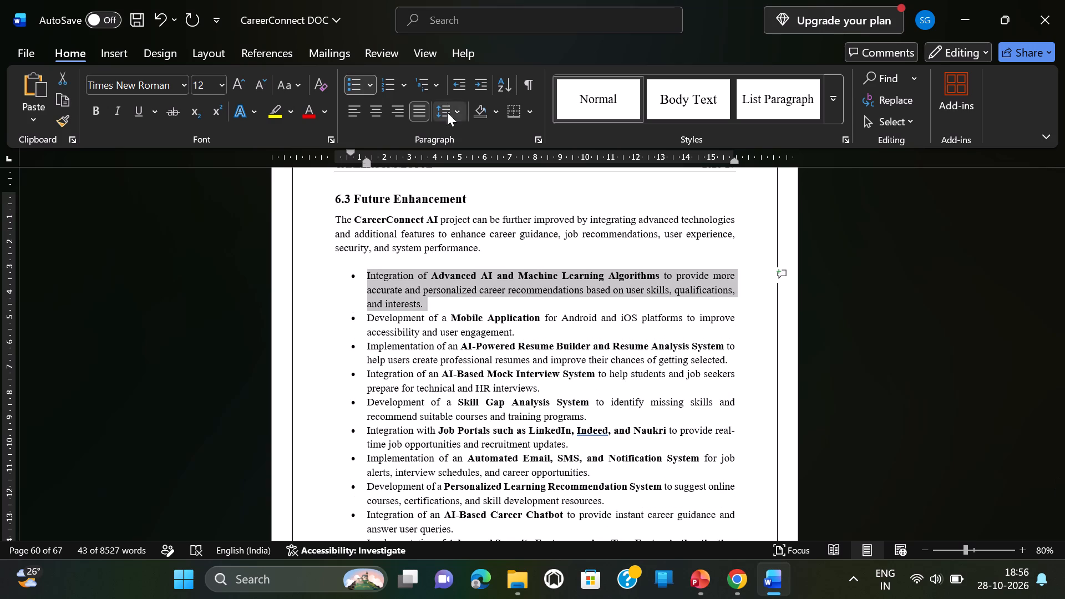
pyautogui.click(447, 110)
pyautogui.click(369, 273)
# Compare the paragraph and bullet spacing on the 6.2 Limitation and preceding pages with the 6.3 Future Enhancement page.
pyautogui.scroll(2, 384, 270)
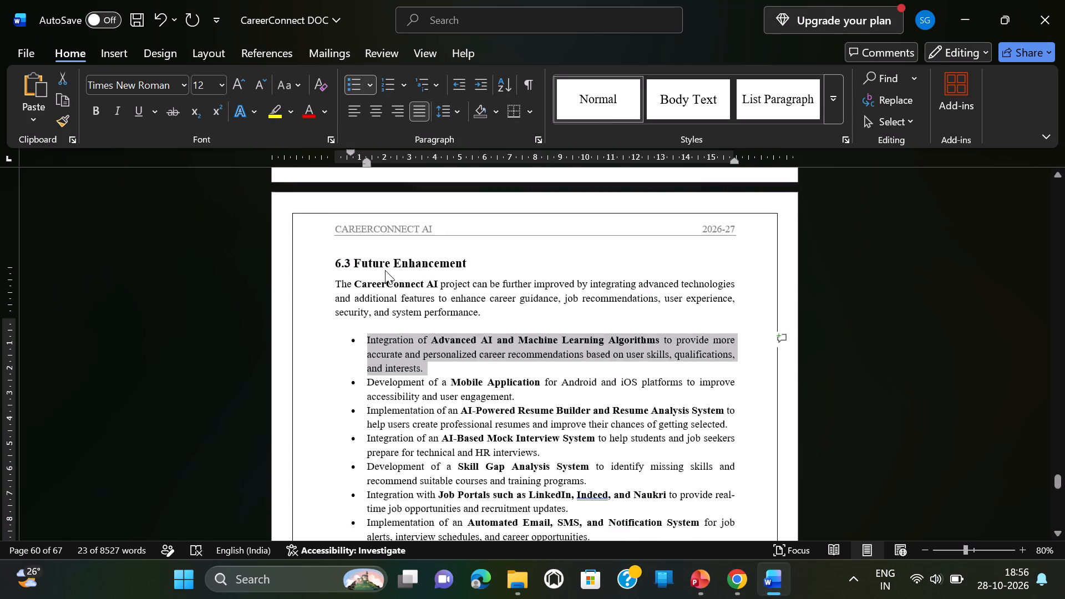
pyautogui.scroll(12, 385, 270)
pyautogui.scroll(2, 495, 287)
pyautogui.click(498, 294)
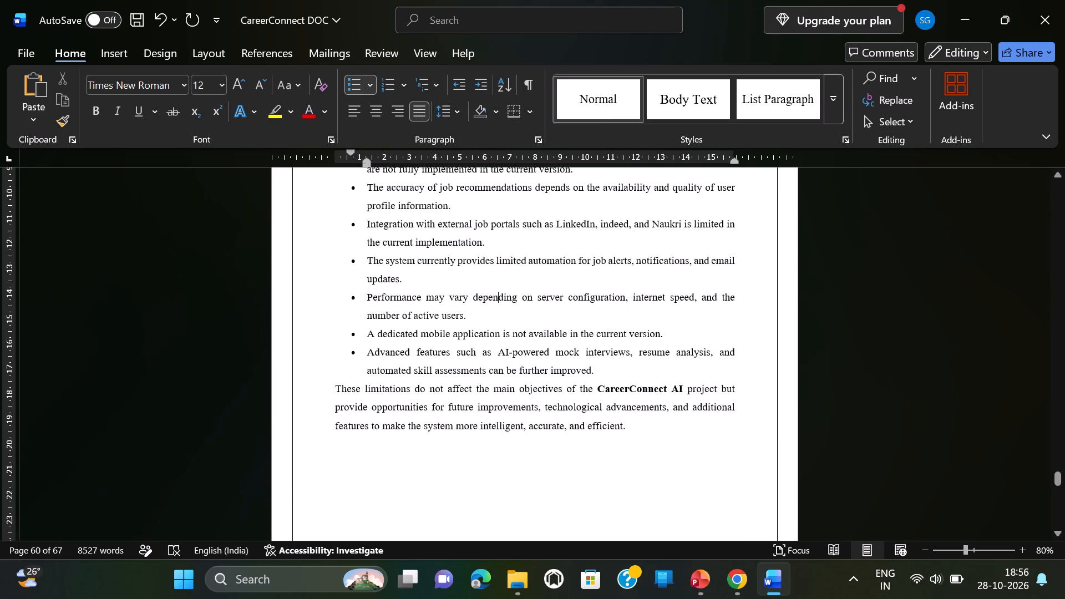
pyautogui.scroll(20, 523, 290)
pyautogui.scroll(6, 523, 290)
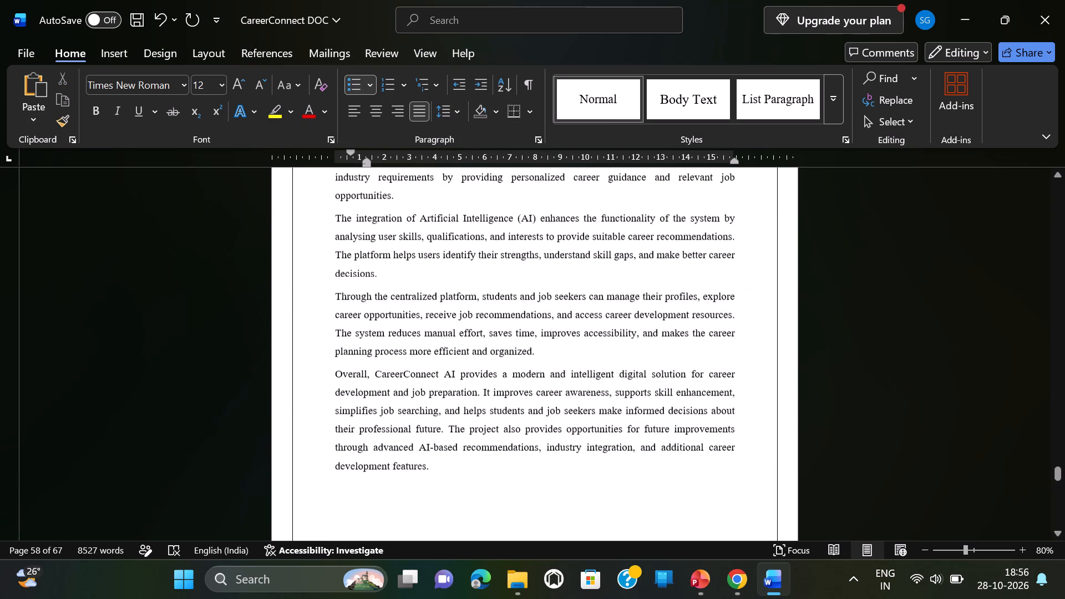
pyautogui.scroll(3, 446, 390)
pyautogui.scroll(5, 490, 300)
pyautogui.scroll(-20, 490, 300)
pyautogui.scroll(-13, 490, 300)
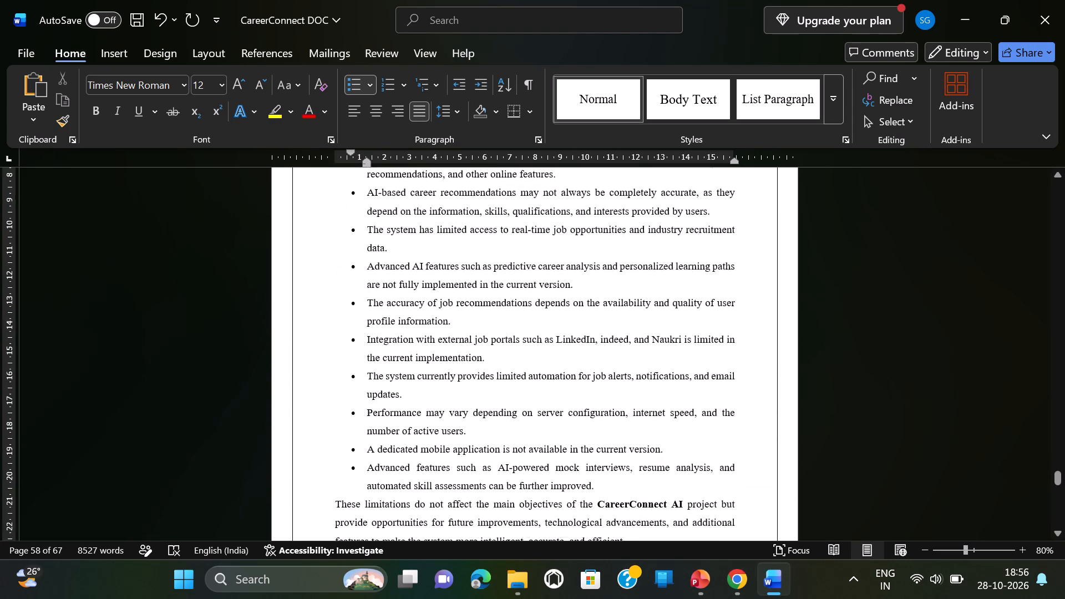
pyautogui.scroll(-16, 493, 258)
pyautogui.scroll(-7, 493, 245)
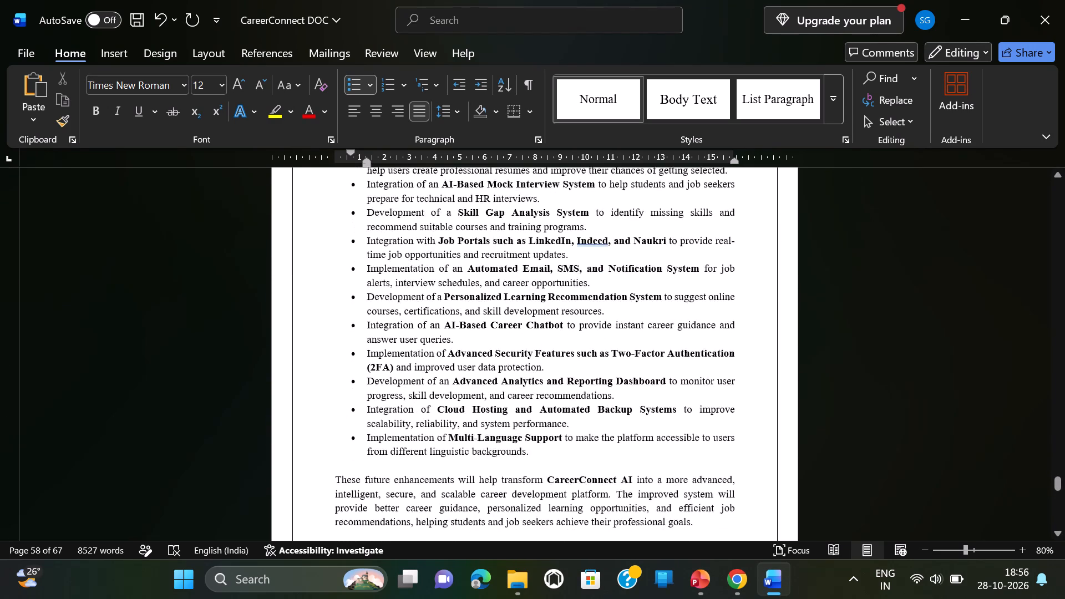
pyautogui.scroll(-5, 492, 243)
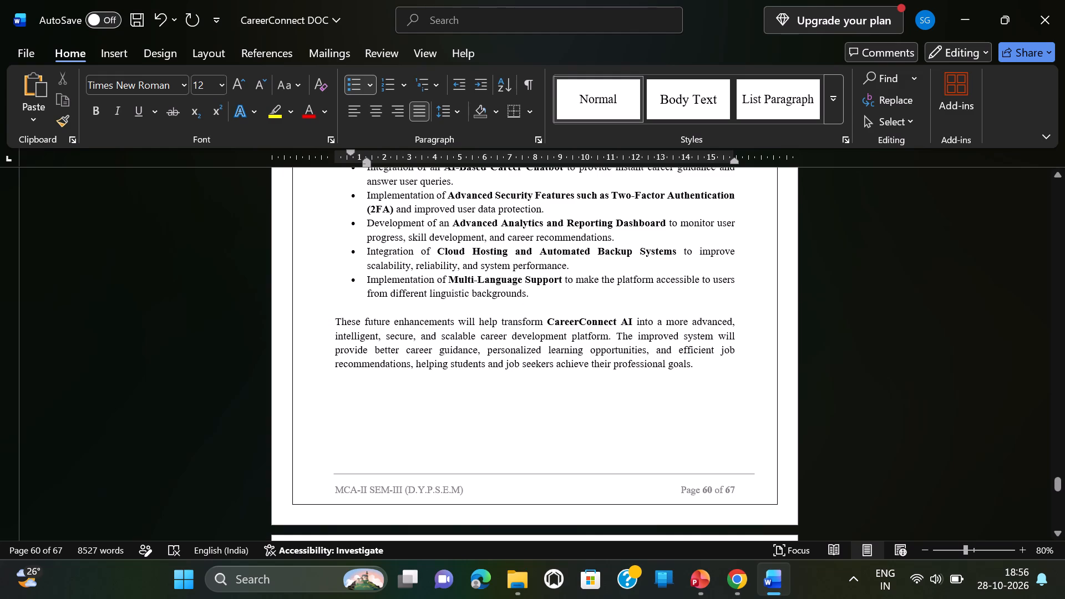
pyautogui.scroll(-6, 513, 297)
pyautogui.scroll(-4, 436, 297)
# Look over the chapter 7 pages, covering 7.1 Bibliography, 7.2 Appendices and 7.3 References, for their headings and layout.
pyautogui.click(415, 273)
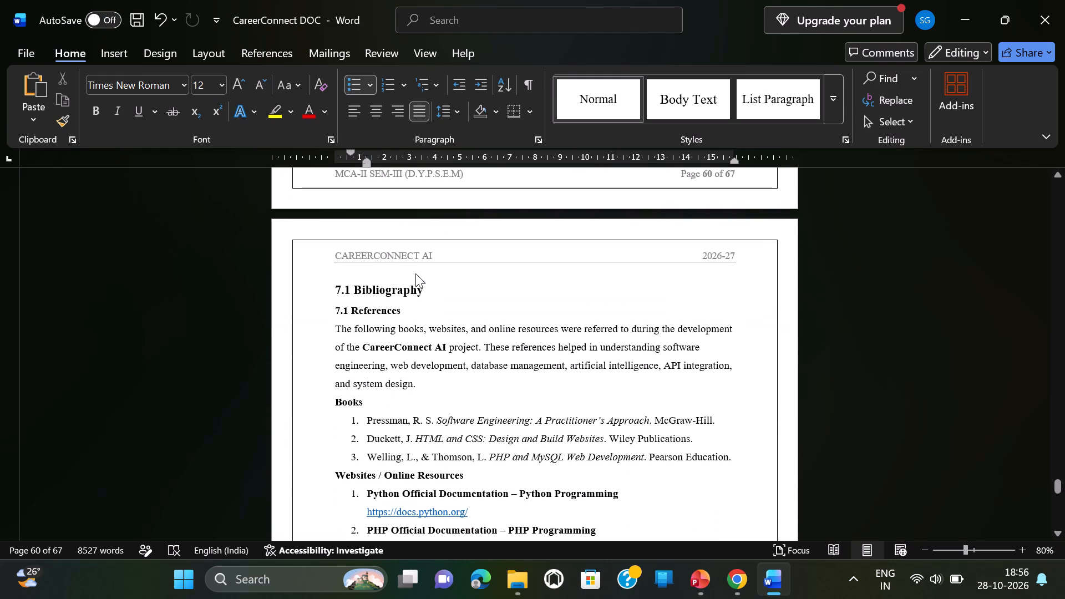
pyautogui.scroll(-14, 418, 323)
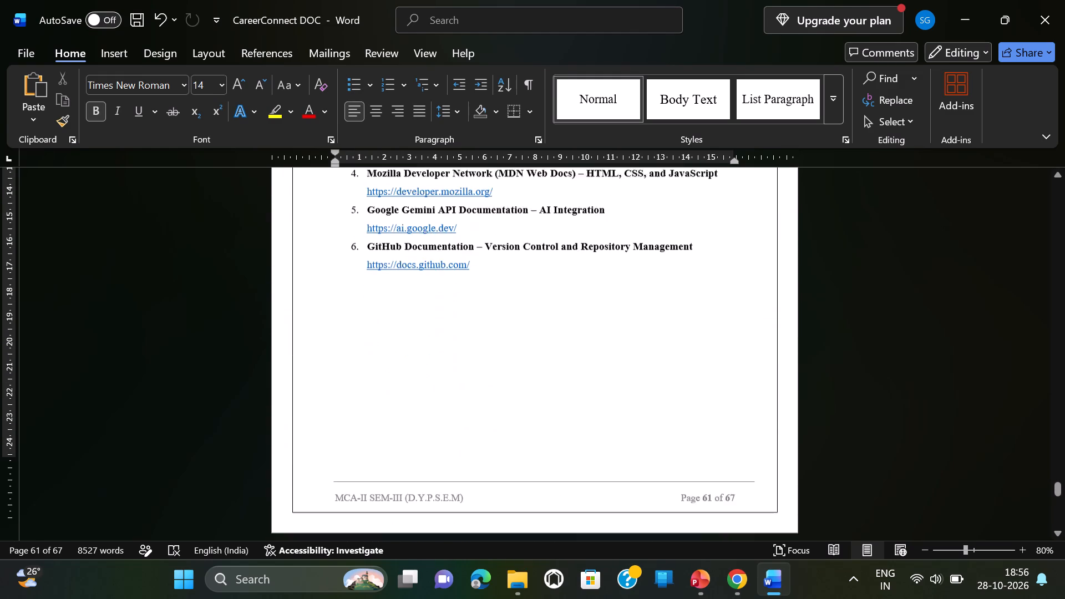
pyautogui.scroll(-10, 453, 299)
pyautogui.scroll(-13, 452, 285)
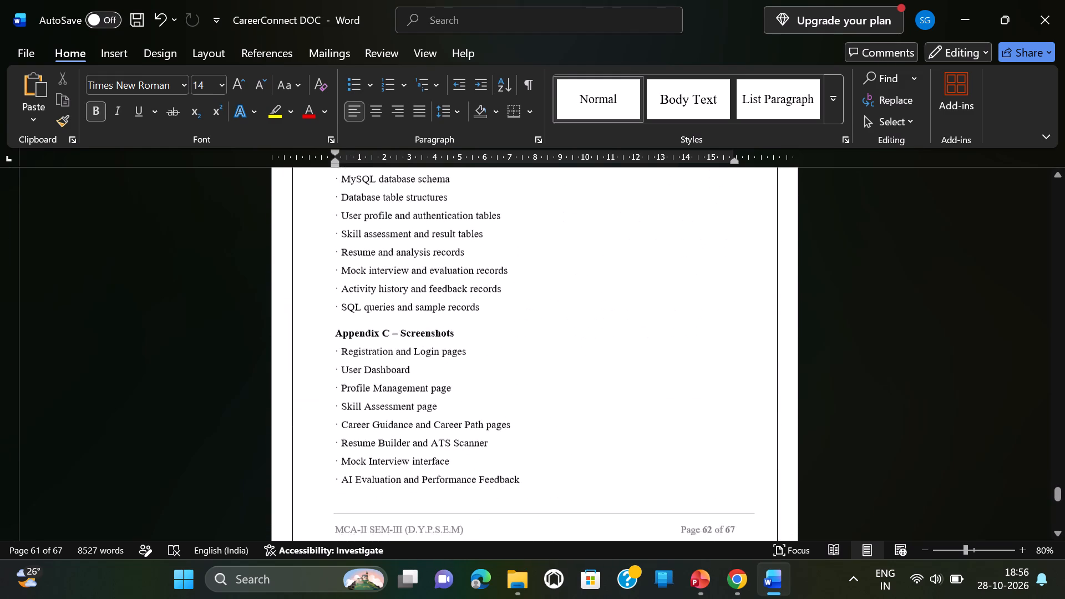
pyautogui.scroll(8, 454, 280)
pyautogui.scroll(-4, 454, 280)
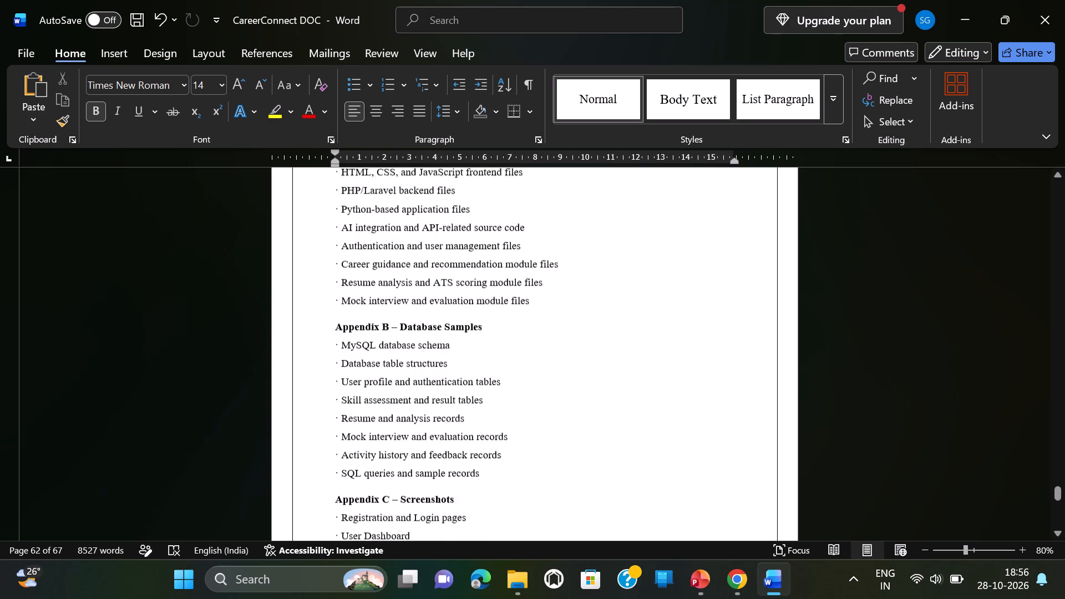
pyautogui.scroll(-10, 454, 280)
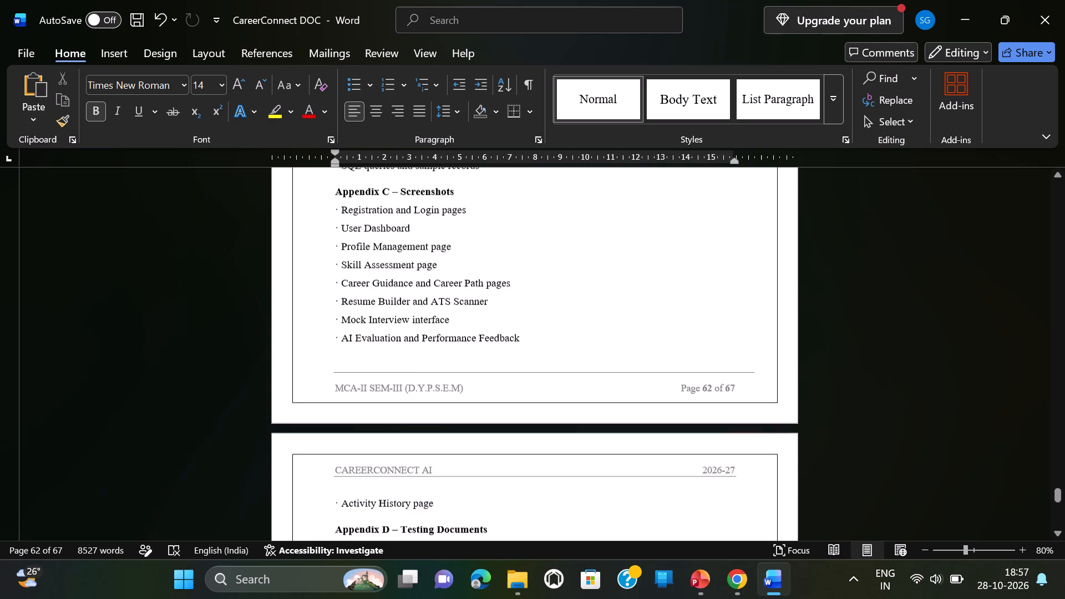
pyautogui.scroll(-18, 454, 278)
pyautogui.scroll(-14, 443, 295)
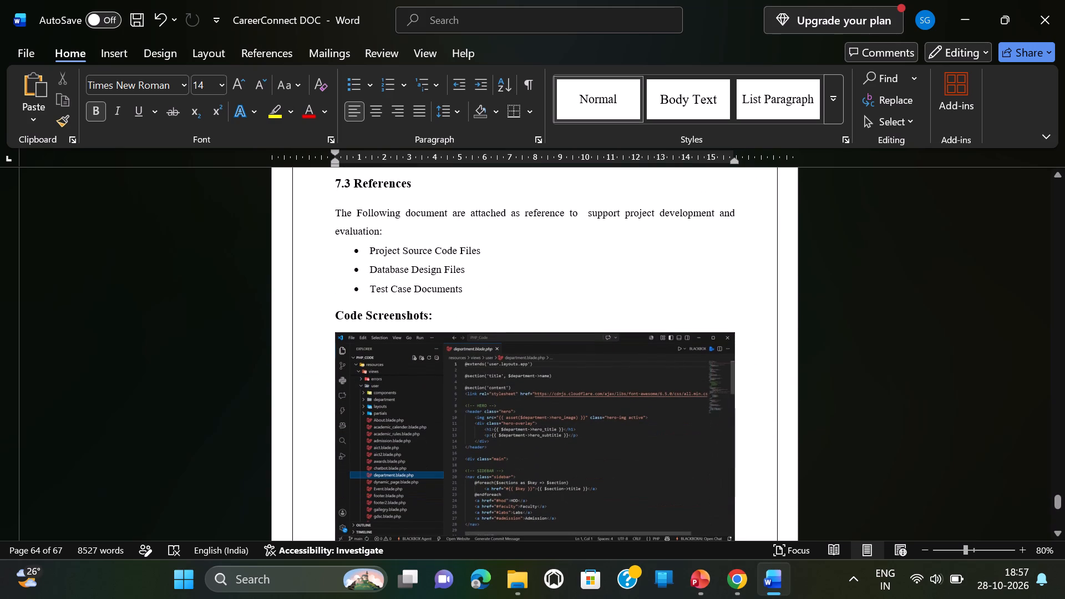
pyautogui.scroll(13, 569, 404)
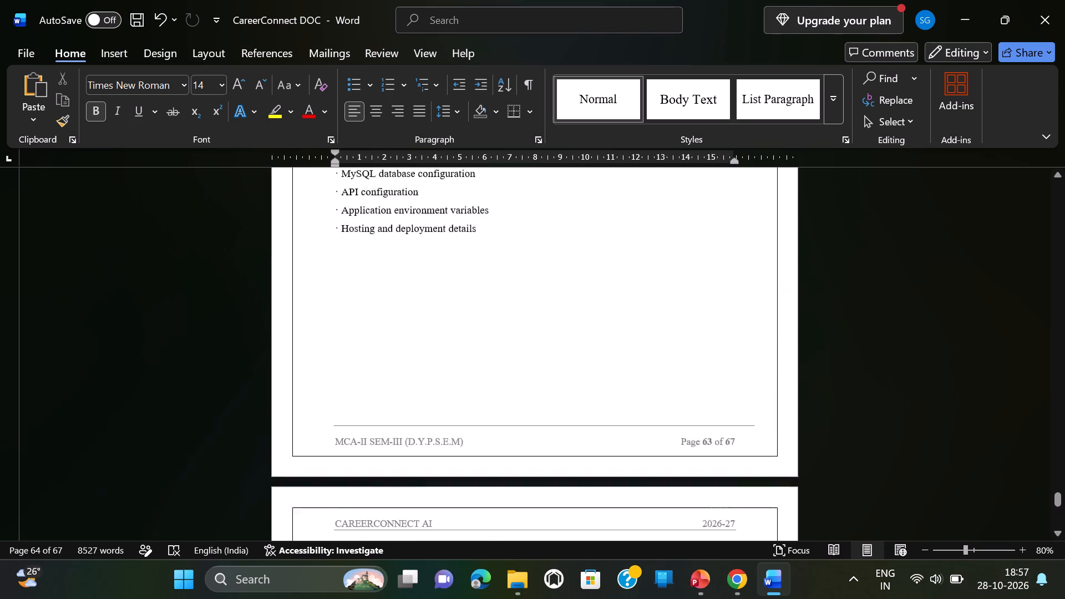
pyautogui.scroll(20, 562, 361)
pyautogui.scroll(7, 562, 361)
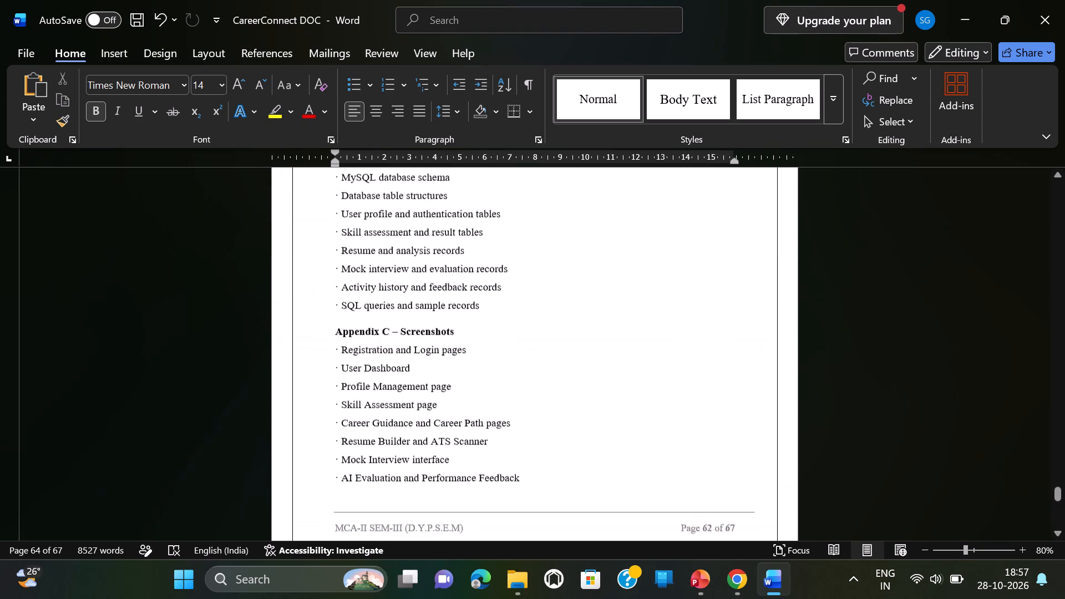
pyautogui.scroll(2, 556, 361)
pyautogui.scroll(-2, 587, 332)
pyautogui.scroll(3, 413, 371)
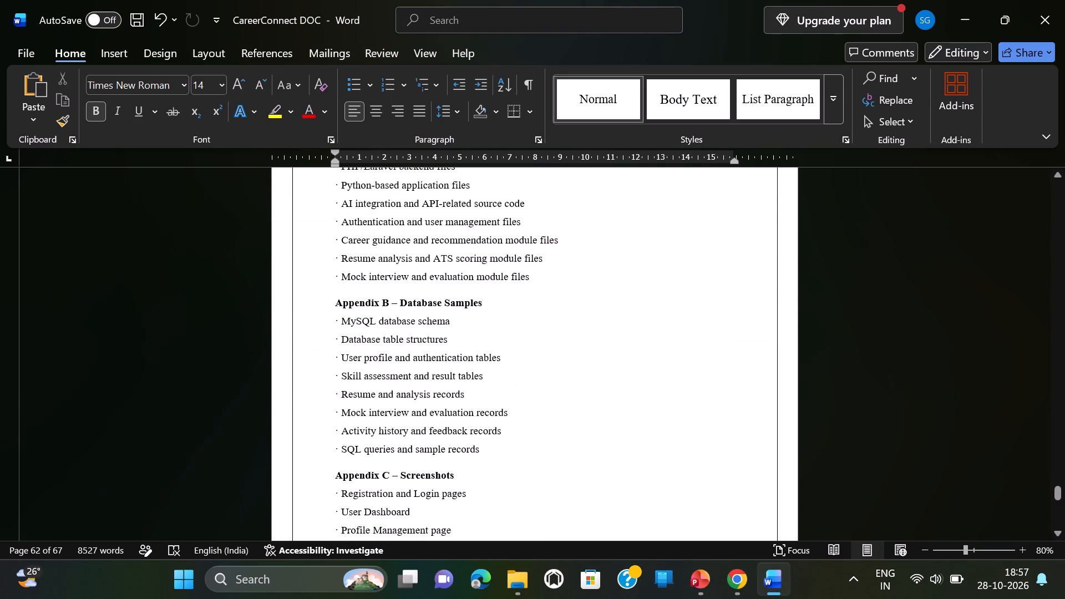
pyautogui.scroll(20, 469, 318)
pyautogui.scroll(3, 469, 318)
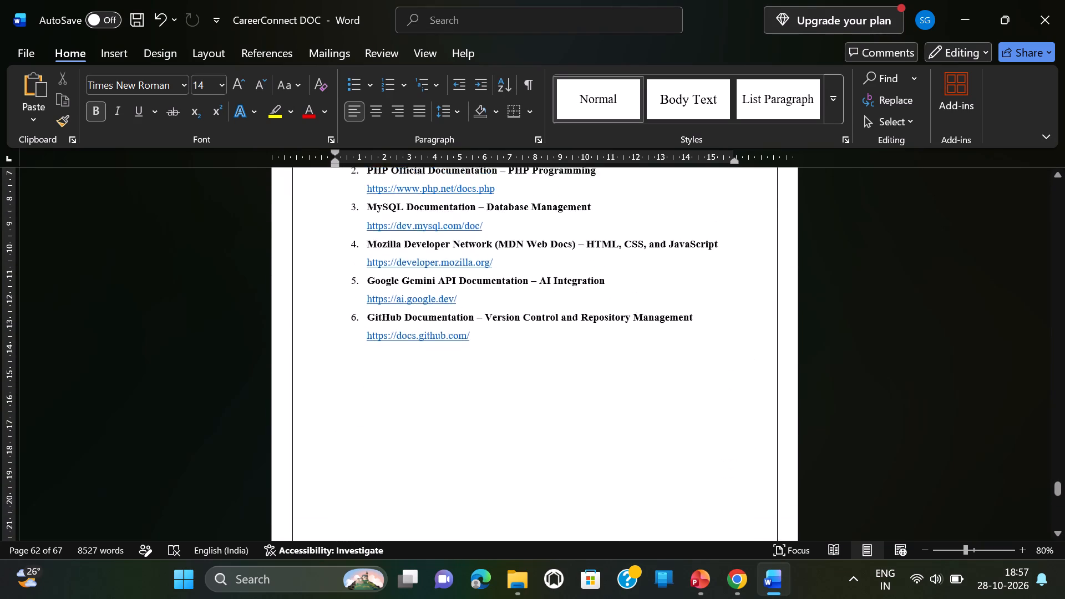
pyautogui.scroll(9, 486, 331)
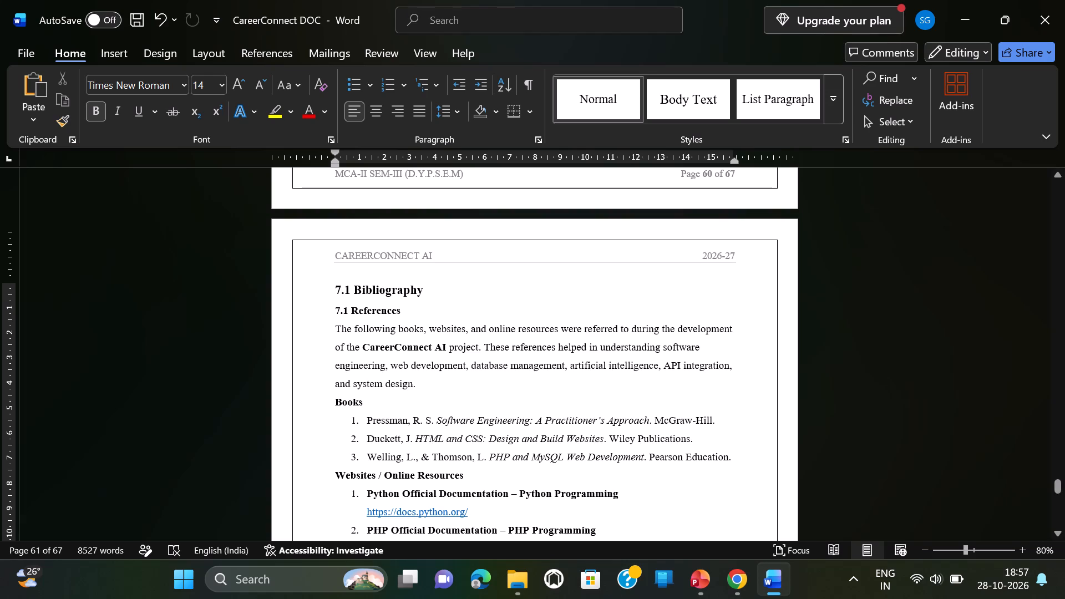
# Open Project Index Page File from the CareerConnect_AI Document folder and examine the section list required for chapter 7.
pyautogui.click(526, 570)
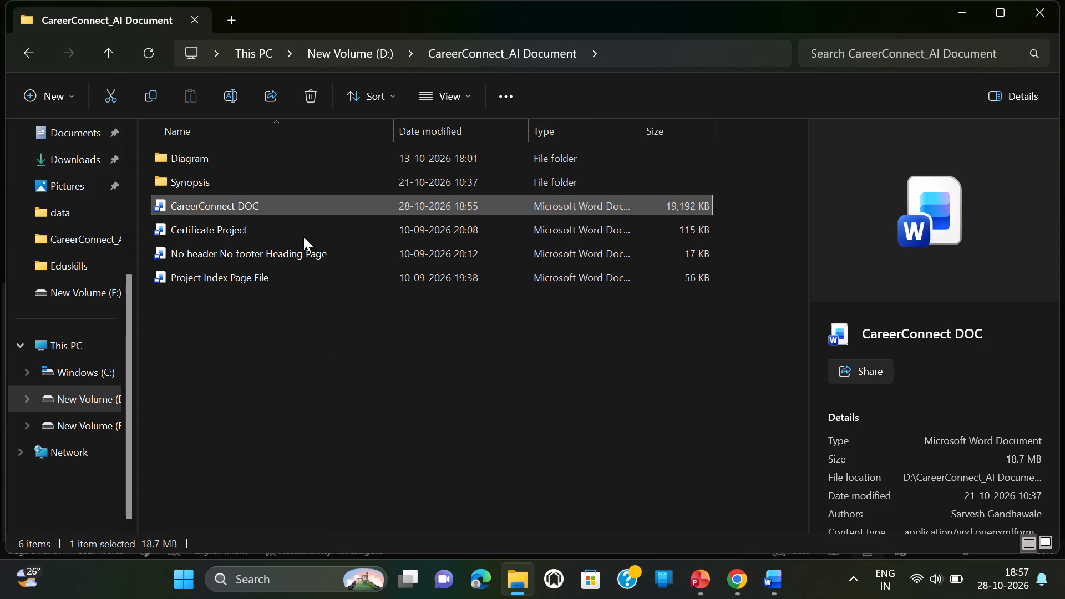
pyautogui.click(307, 368)
pyautogui.doubleClick(310, 275)
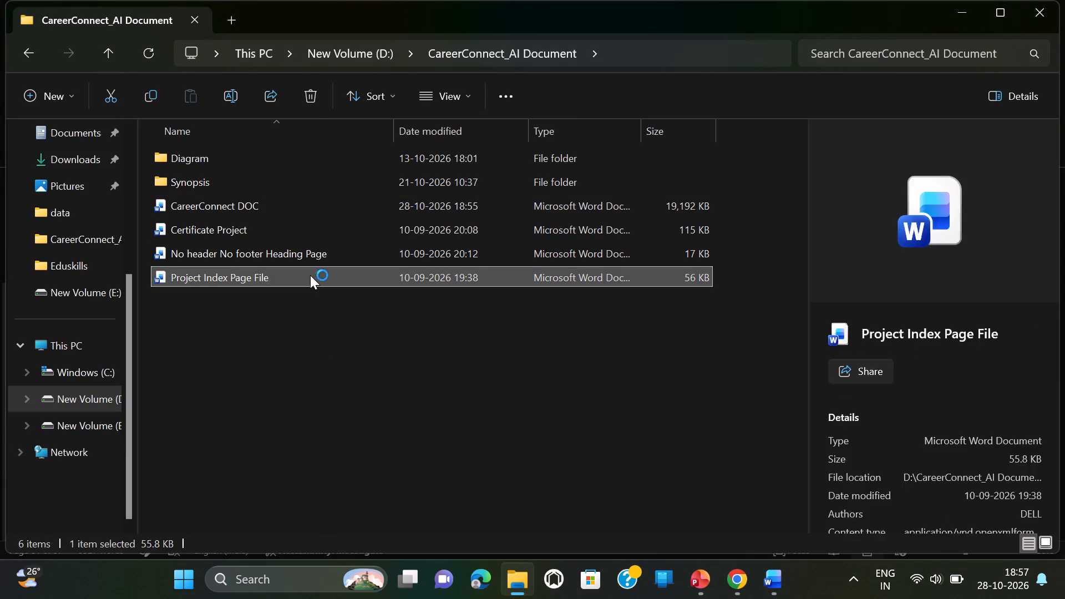
pyautogui.scroll(-12, 466, 324)
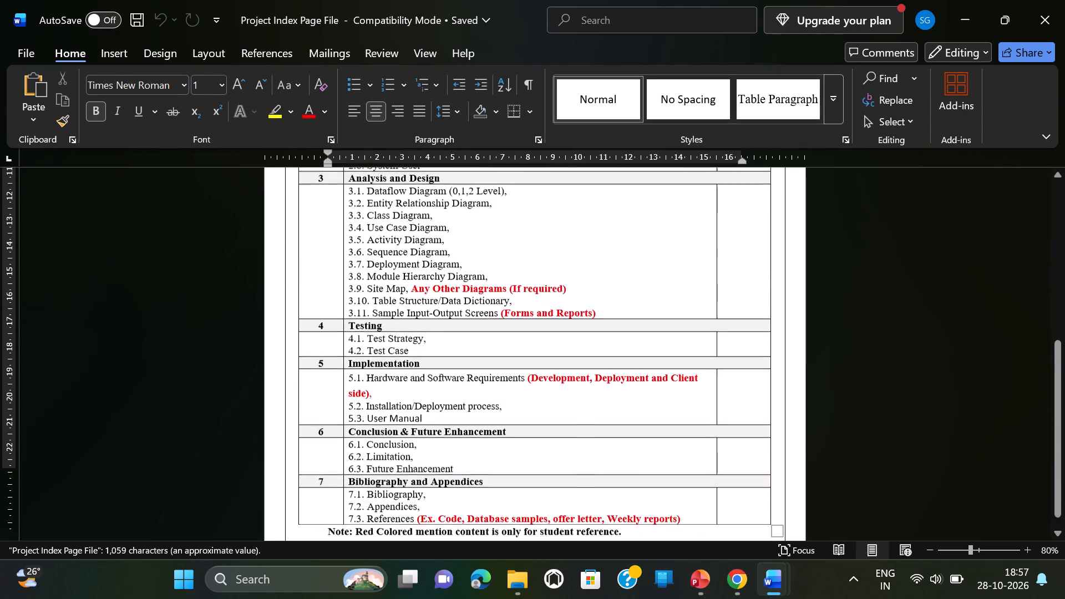
pyautogui.scroll(-11, 472, 307)
pyautogui.scroll(16, 485, 344)
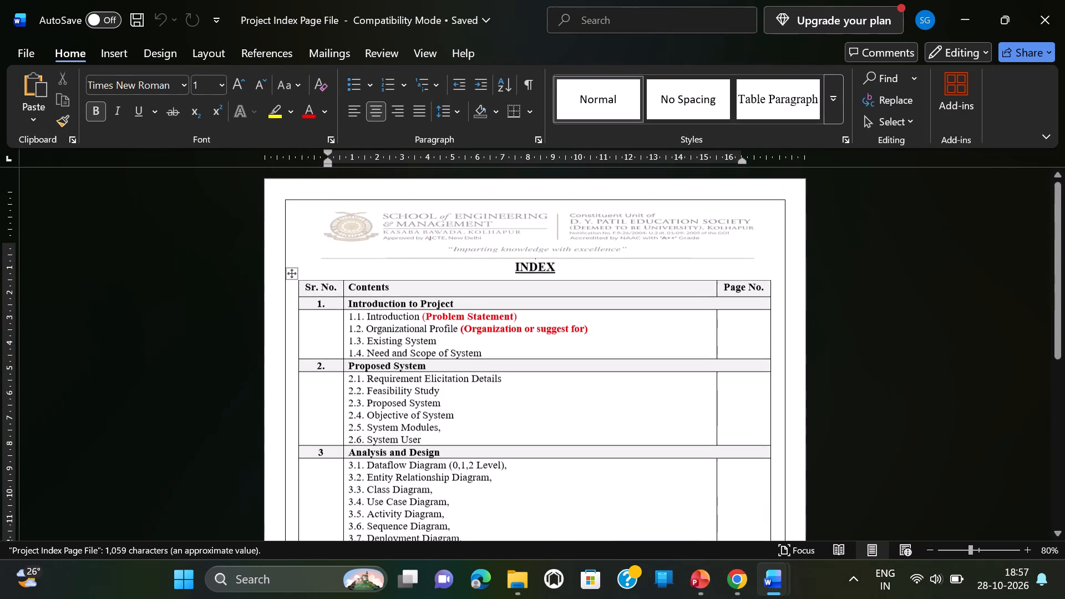
pyautogui.scroll(-8, 485, 344)
pyautogui.scroll(-3, 609, 400)
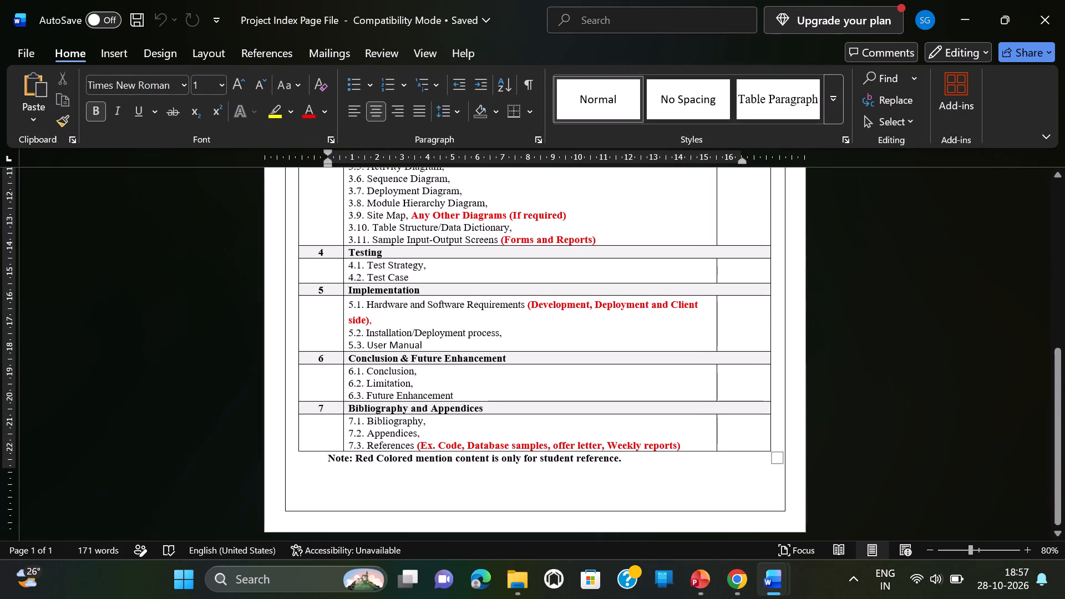
# Return to CareerConnect DOC and compare its Bibliography and Appendices sections with the project index.
pyautogui.hotkey('alt', 'Tab')
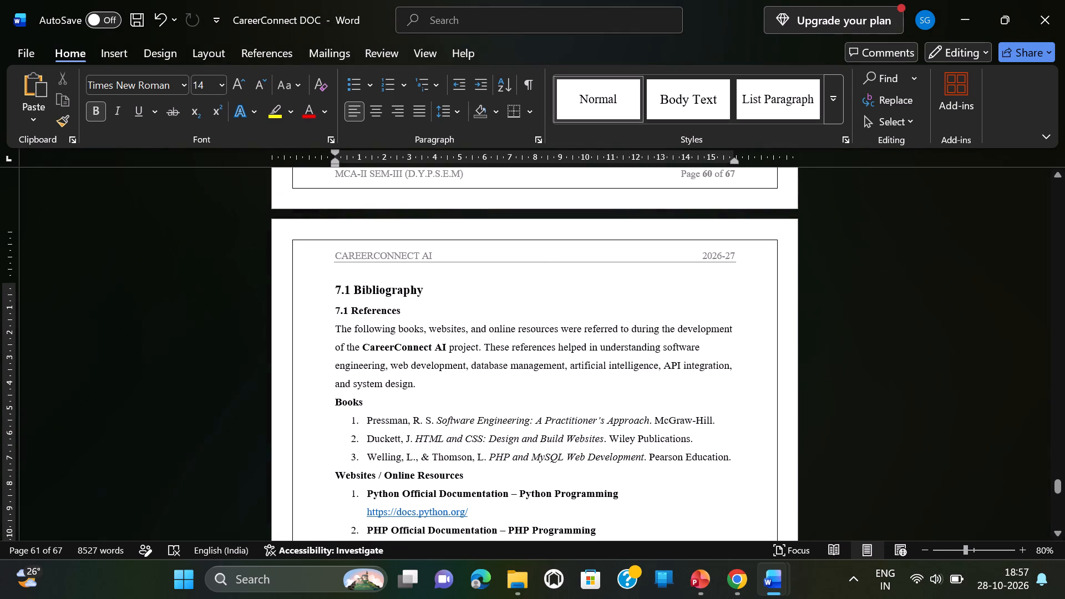
pyautogui.scroll(-4, 430, 351)
pyautogui.scroll(-20, 430, 351)
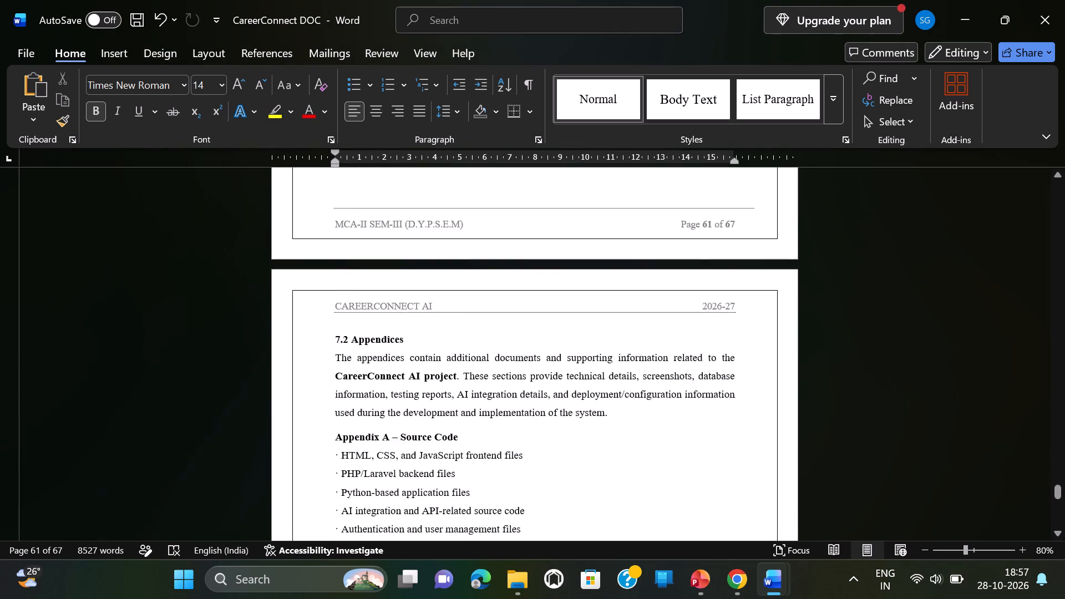
pyautogui.scroll(-20, 427, 354)
pyautogui.scroll(-15, 427, 354)
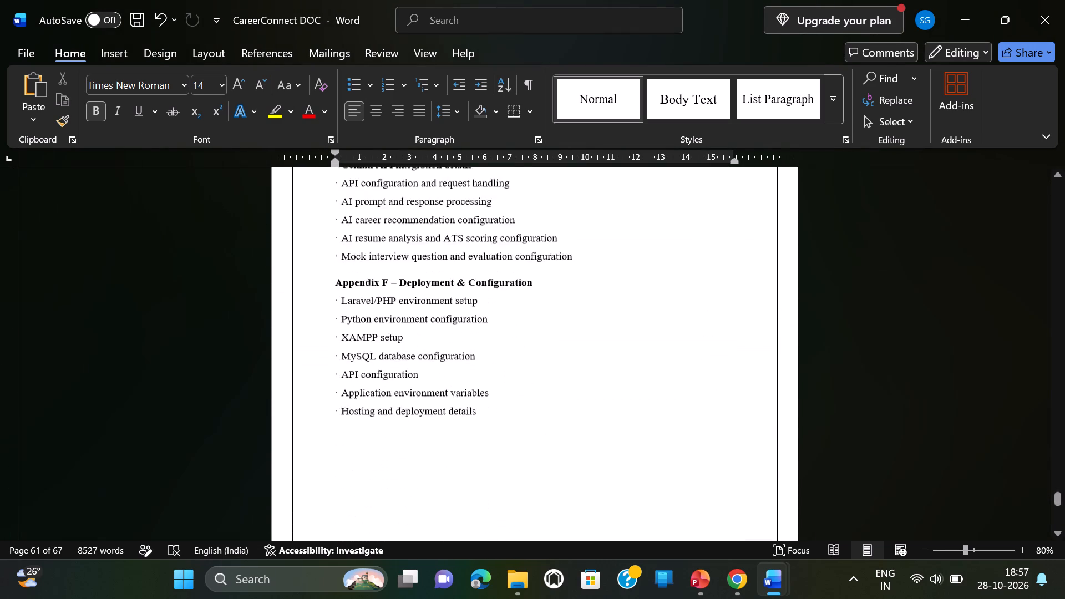
pyautogui.scroll(-11, 419, 349)
pyautogui.scroll(16, 419, 349)
pyautogui.hotkey('alt', 'Tab')
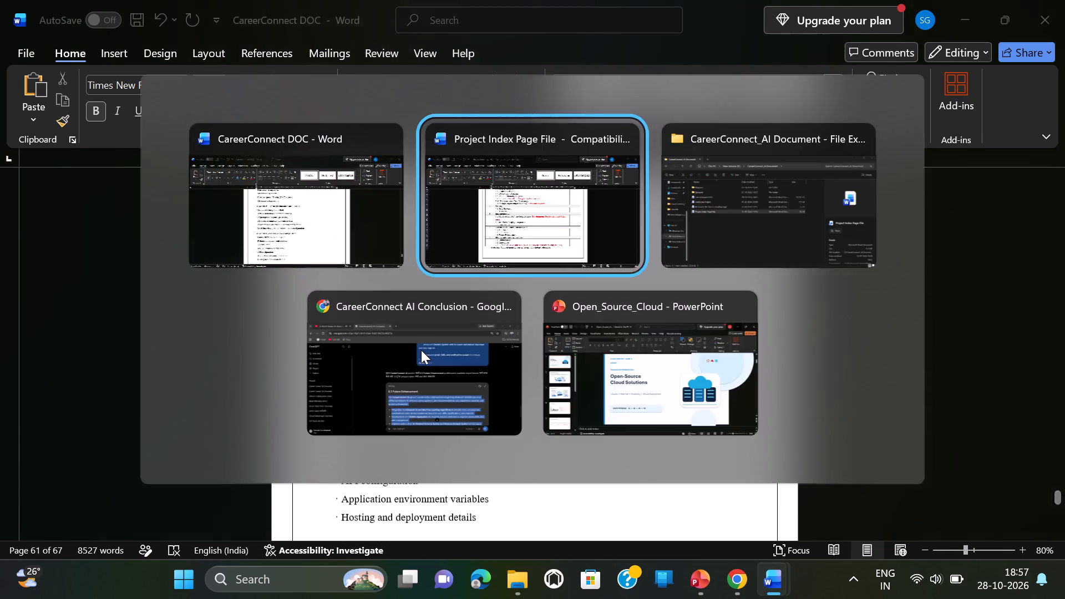
pyautogui.hotkey('alt', 'Tab')
# Delete the duplicate "7.1 References" subheading under 7.1 Bibliography and put a blank line before the introductory paragraph.
pyautogui.scroll(13, 448, 354)
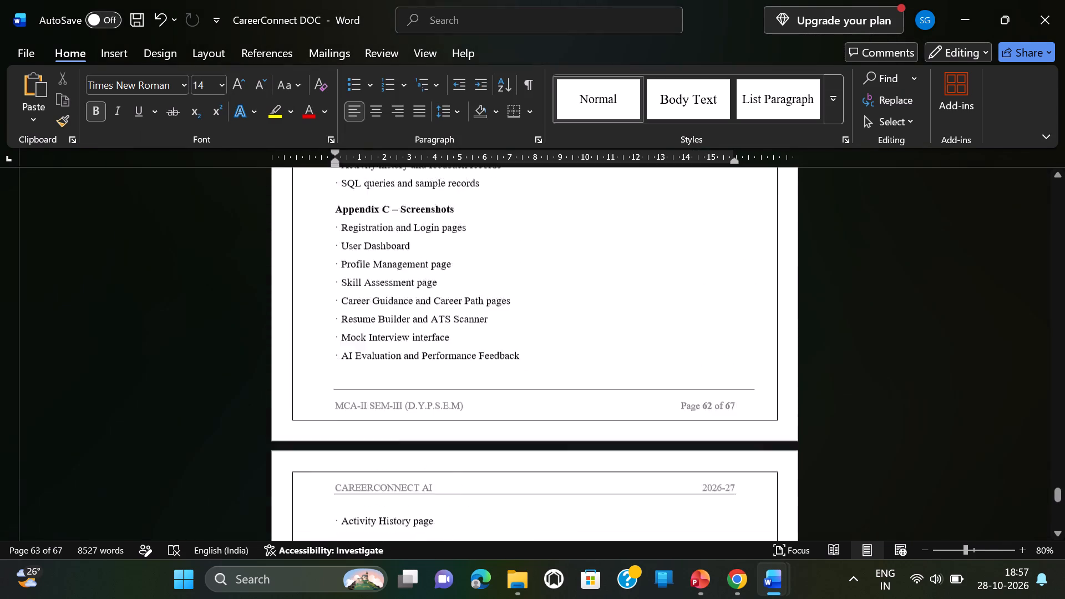
pyautogui.scroll(18, 448, 353)
pyautogui.scroll(3, 448, 353)
pyautogui.scroll(-2, 442, 364)
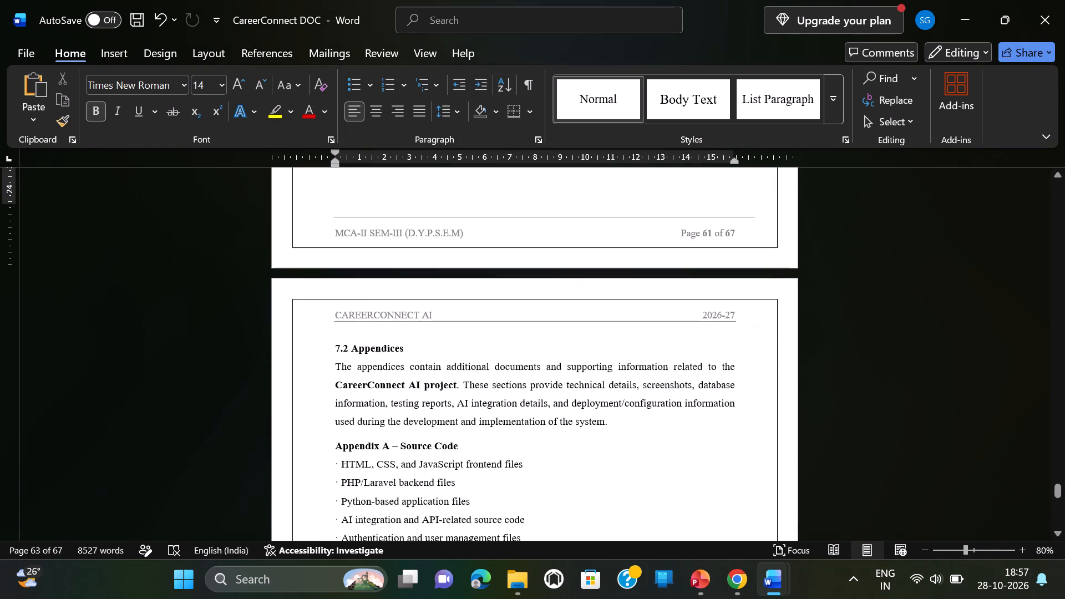
pyautogui.scroll(20, 428, 354)
pyautogui.scroll(3, 428, 354)
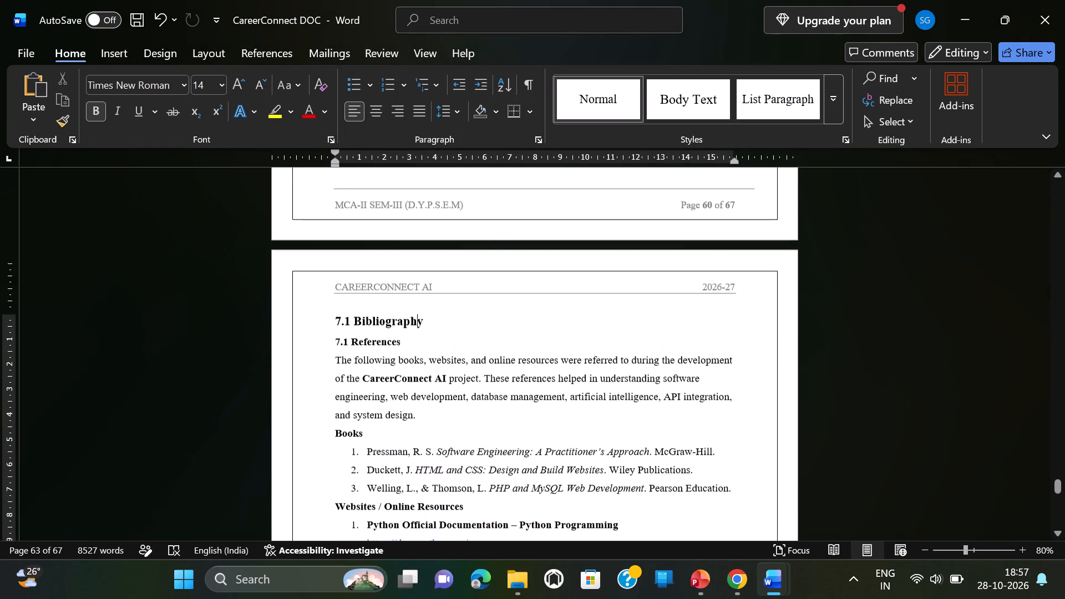
pyautogui.moveTo(427, 343); pyautogui.dragTo(326, 343)
pyautogui.press('BackSpace')
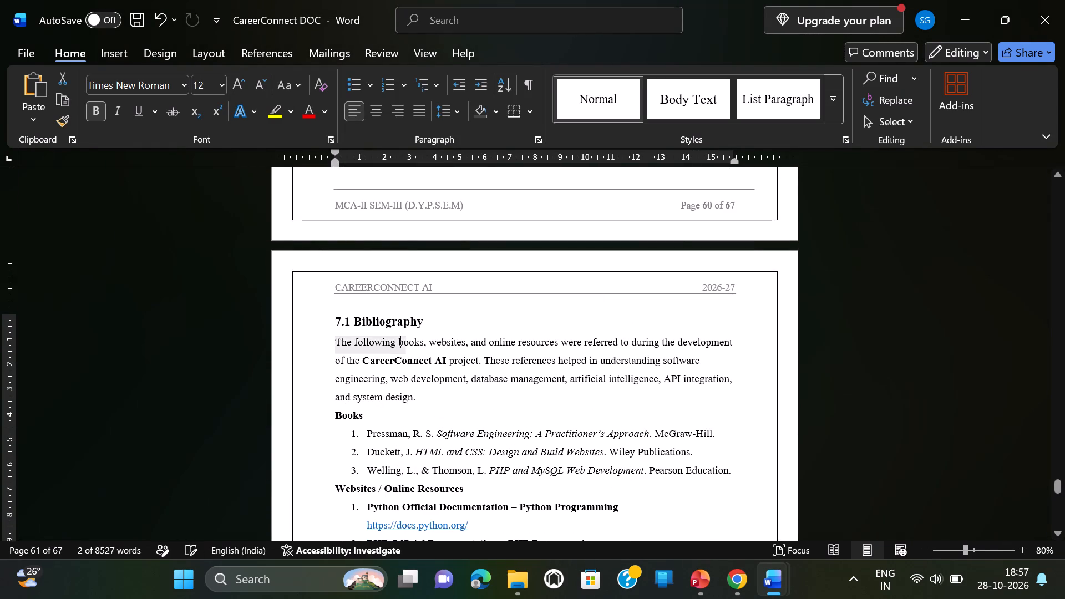
pyautogui.press('Return')
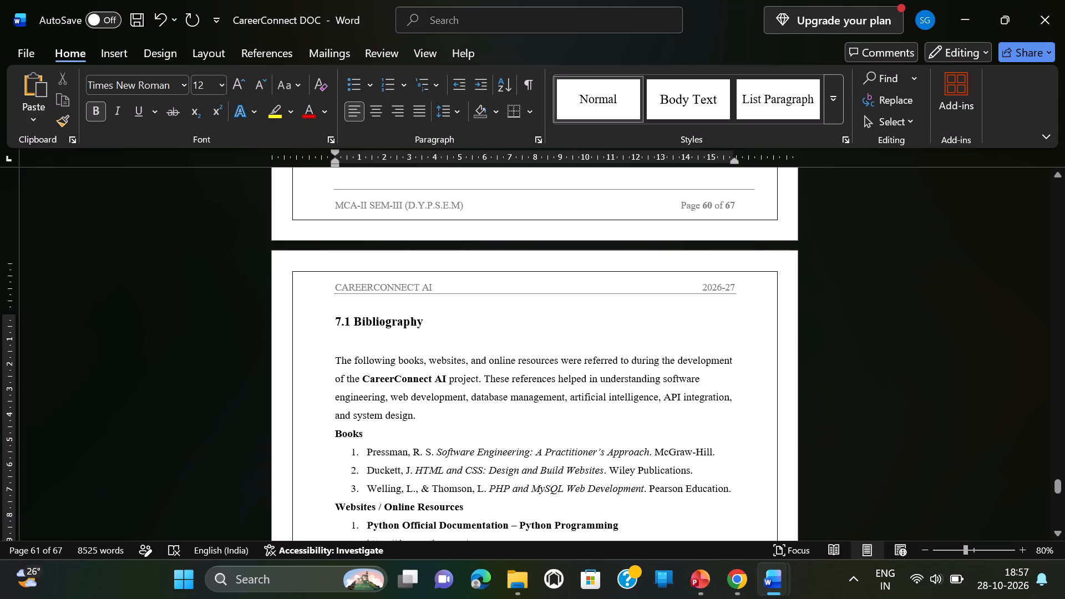
# Reduce the blank line under the 7.1 Bibliography heading to font size 6 and save the document.
pyautogui.click(393, 342)
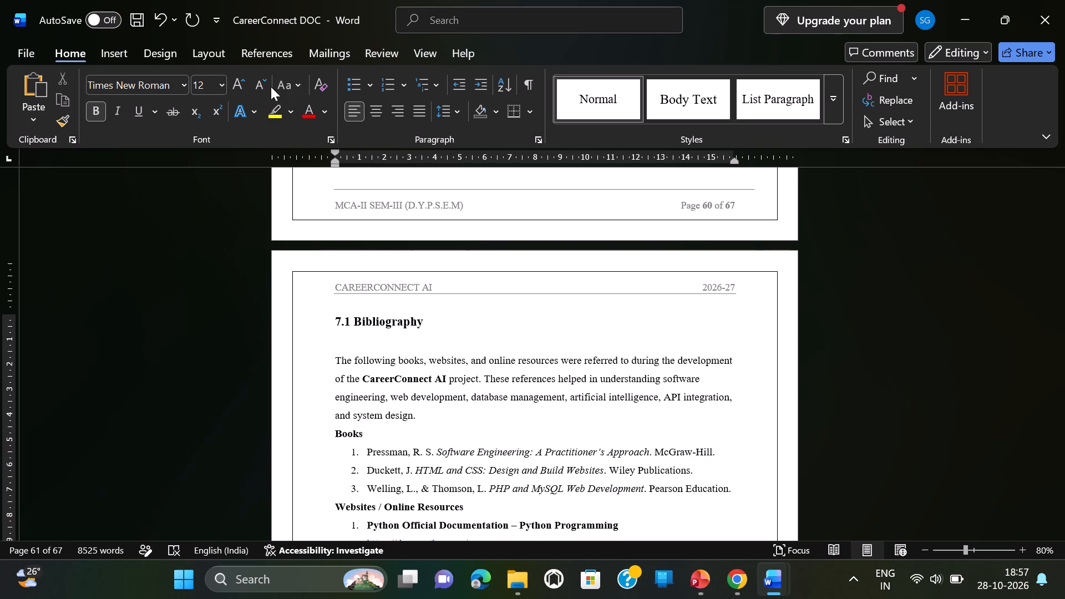
pyautogui.tripleClick(260, 83)
pyautogui.doubleClick(260, 83)
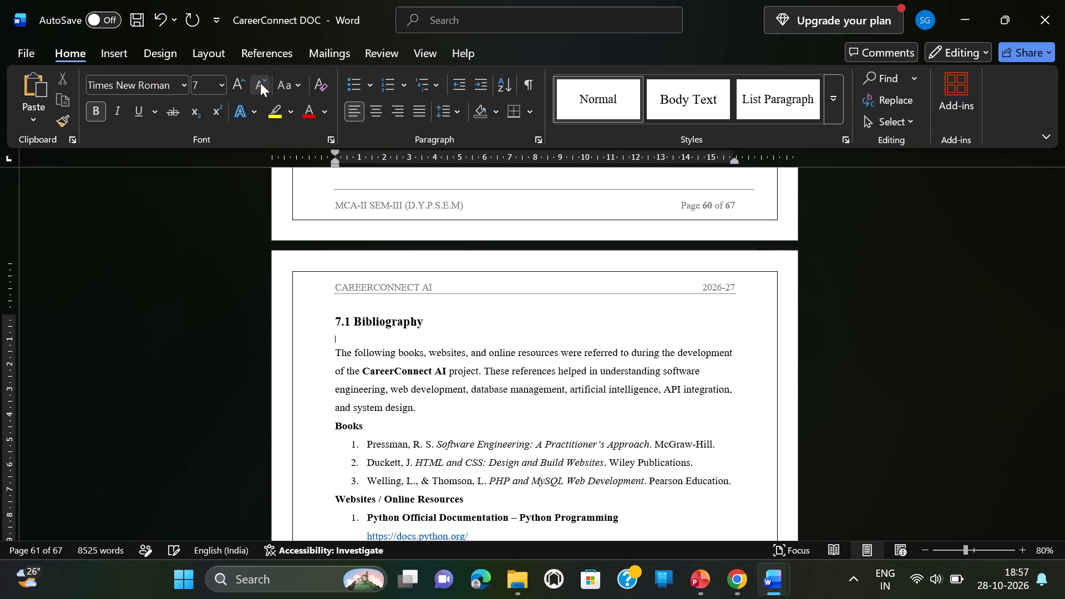
pyautogui.click(260, 83)
pyautogui.hotkey('ctrl', 's')
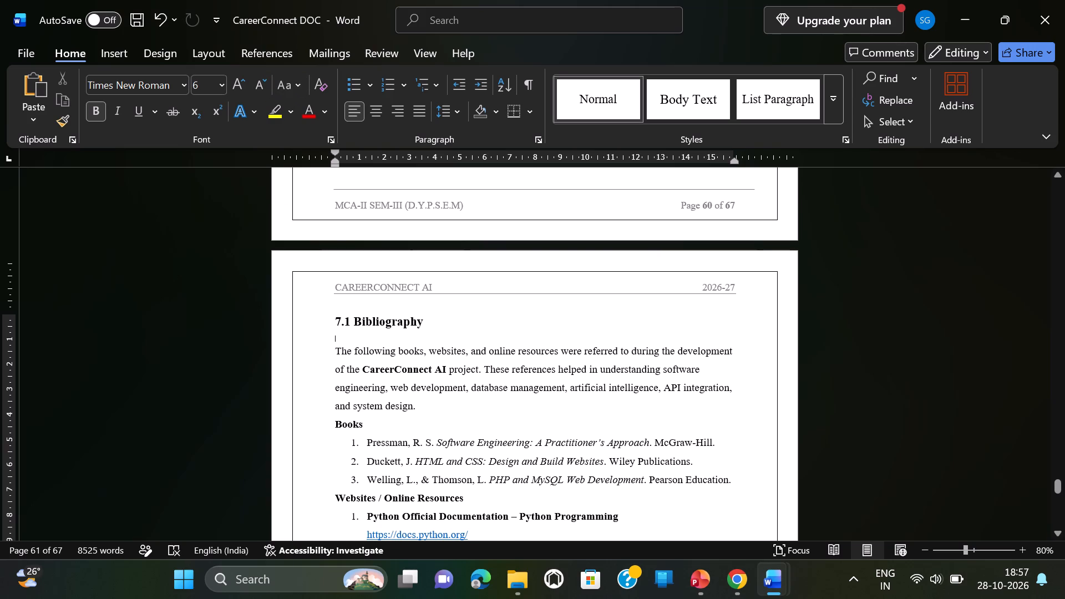
# Add a blank line before the 7.2 Appendices heading to move it onto the page with its introductory paragraph.
pyautogui.moveTo(464, 325); pyautogui.dragTo(311, 314)
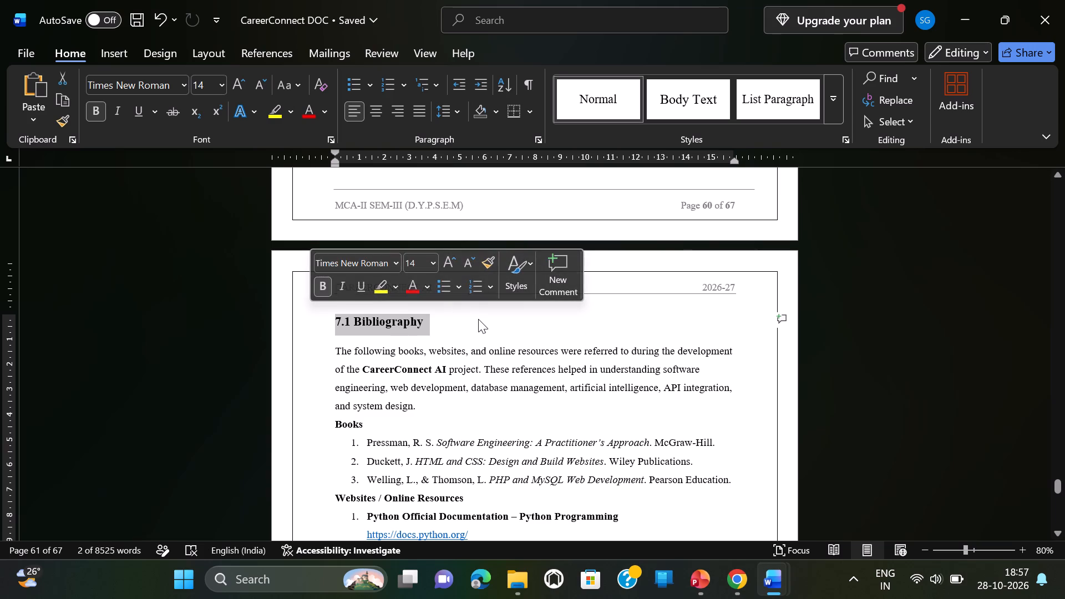
pyautogui.click(478, 319)
pyautogui.scroll(-6, 478, 319)
pyautogui.scroll(-17, 475, 323)
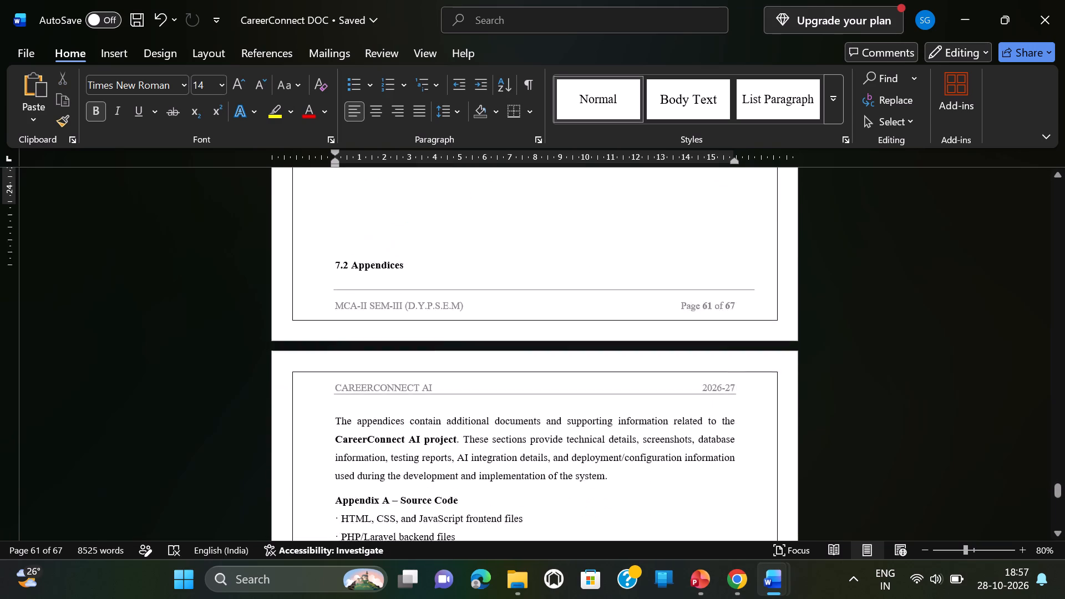
pyautogui.scroll(-1, 418, 356)
pyautogui.scroll(5, 419, 327)
pyautogui.click(389, 292)
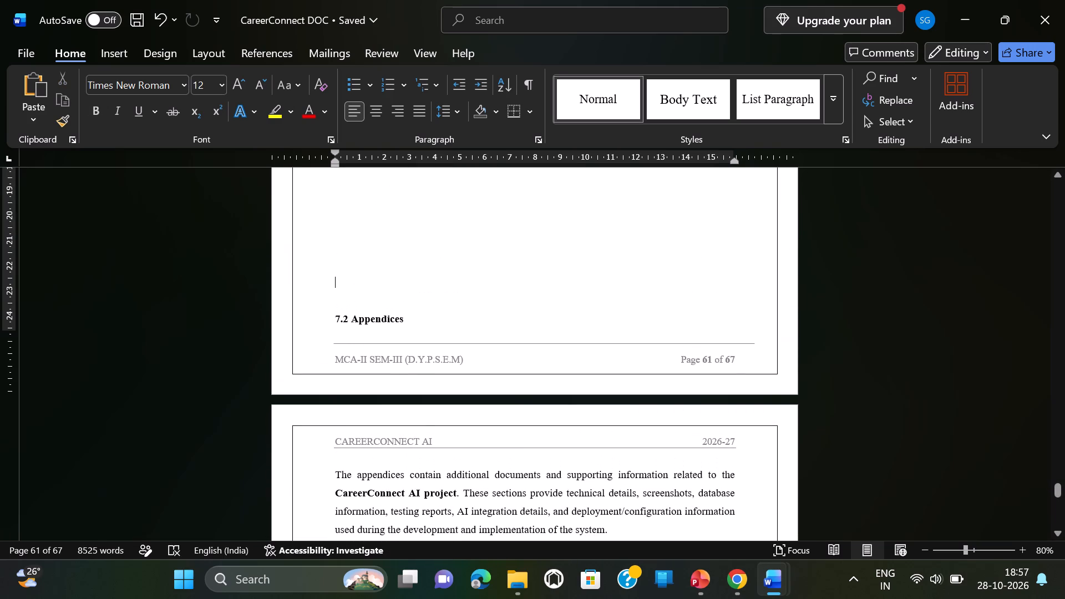
pyautogui.press('Return')
# Increase the 7.2 Appendices heading to font size 14, matching the 7.1 Bibliography heading.
pyautogui.moveTo(409, 474); pyautogui.dragTo(317, 473)
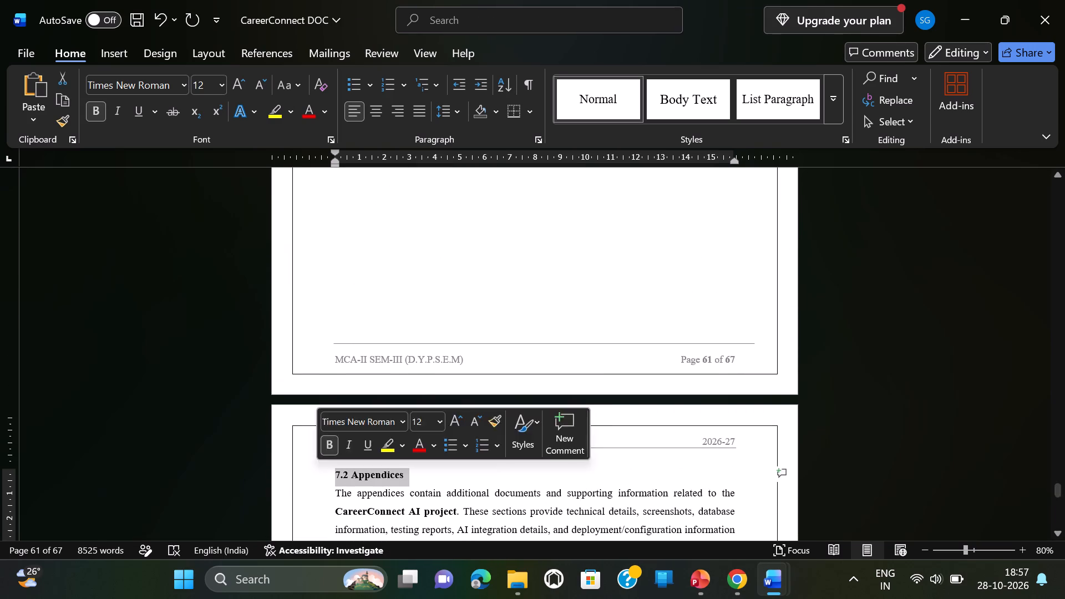
pyautogui.click(248, 85)
pyautogui.click(244, 87)
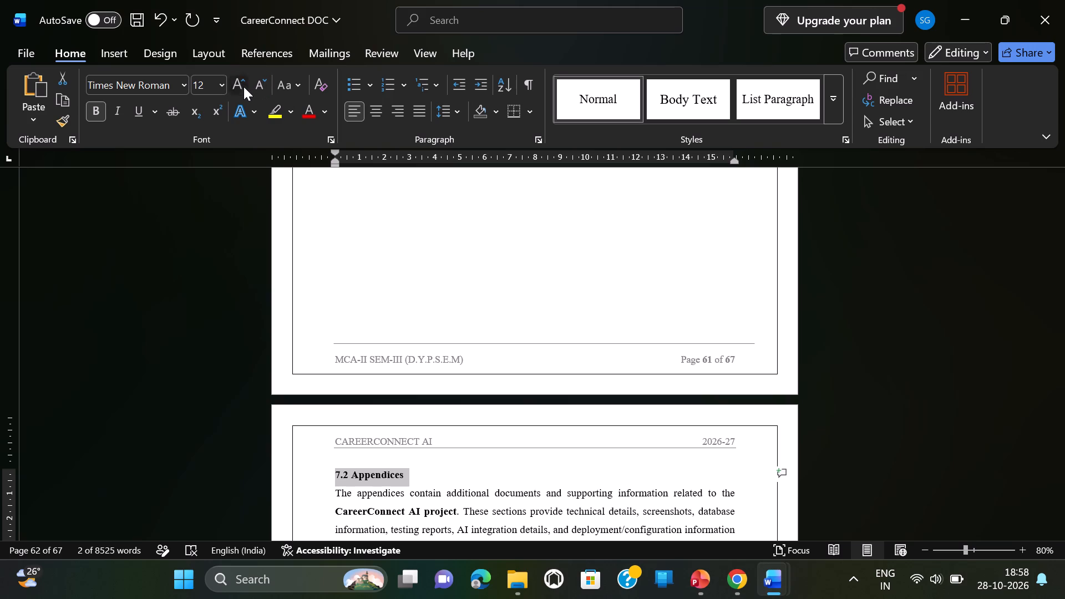
pyautogui.click(244, 87)
pyautogui.click(257, 84)
# Insert a blank line of font size 6 under the 7.2 Appendices heading and save the document.
pyautogui.scroll(-4, 404, 392)
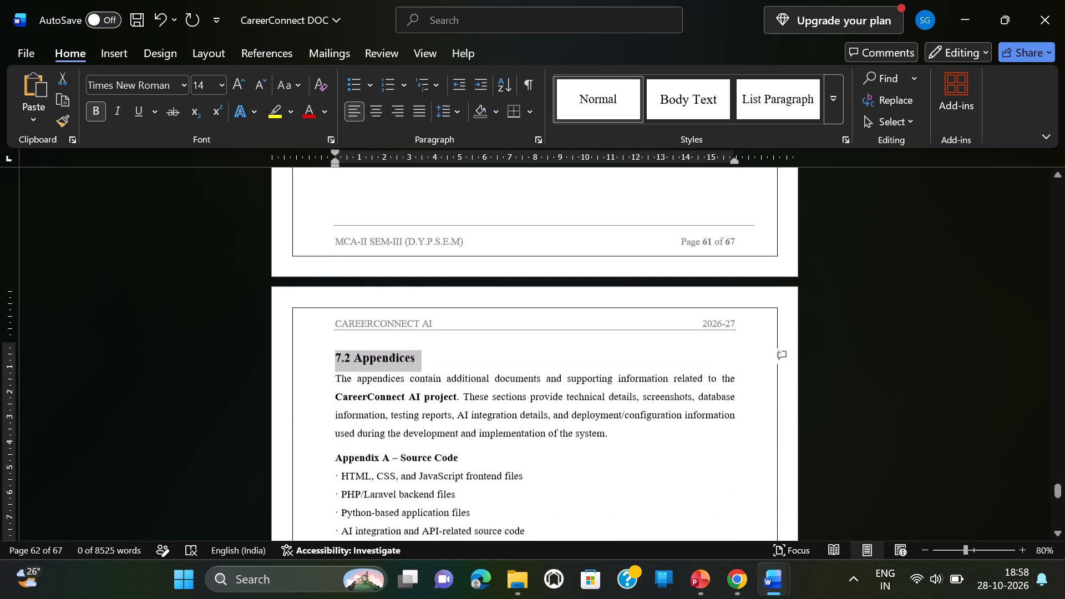
pyautogui.click(469, 351)
pyautogui.scroll(-3, 470, 350)
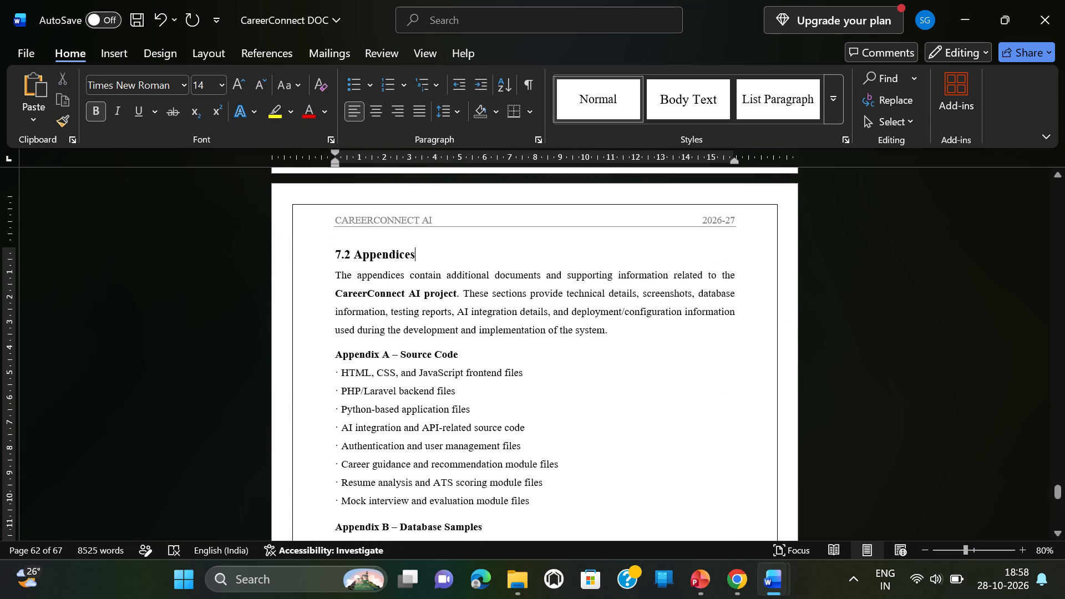
pyautogui.press('Return')
pyautogui.tripleClick(261, 91)
pyautogui.tripleClick(261, 91)
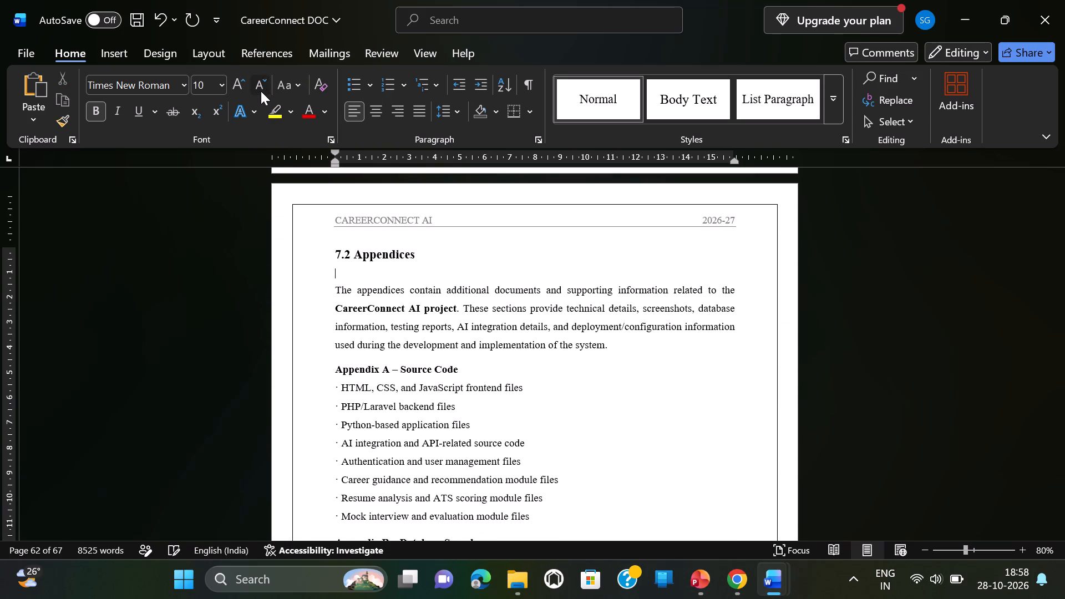
pyautogui.click(261, 91)
pyautogui.scroll(-9, 484, 409)
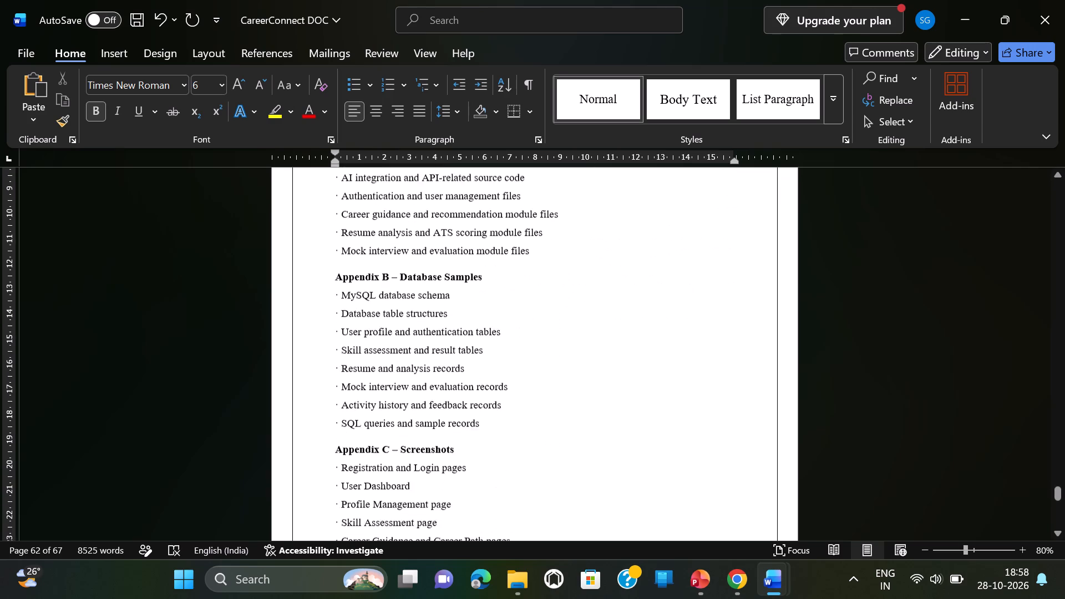
pyautogui.scroll(-4, 491, 393)
pyautogui.hotkey('ctrl', 's')
# Check the remaining appendix lists and the font size and spacing of the 7.3 References heading.
pyautogui.scroll(-10, 496, 390)
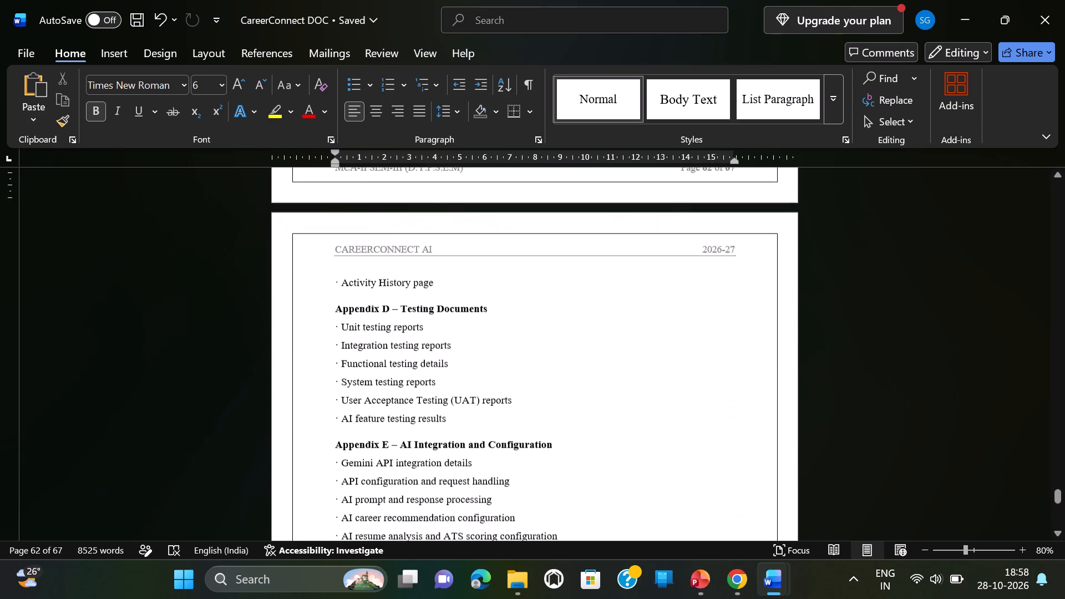
pyautogui.scroll(-11, 496, 389)
pyautogui.scroll(-12, 498, 388)
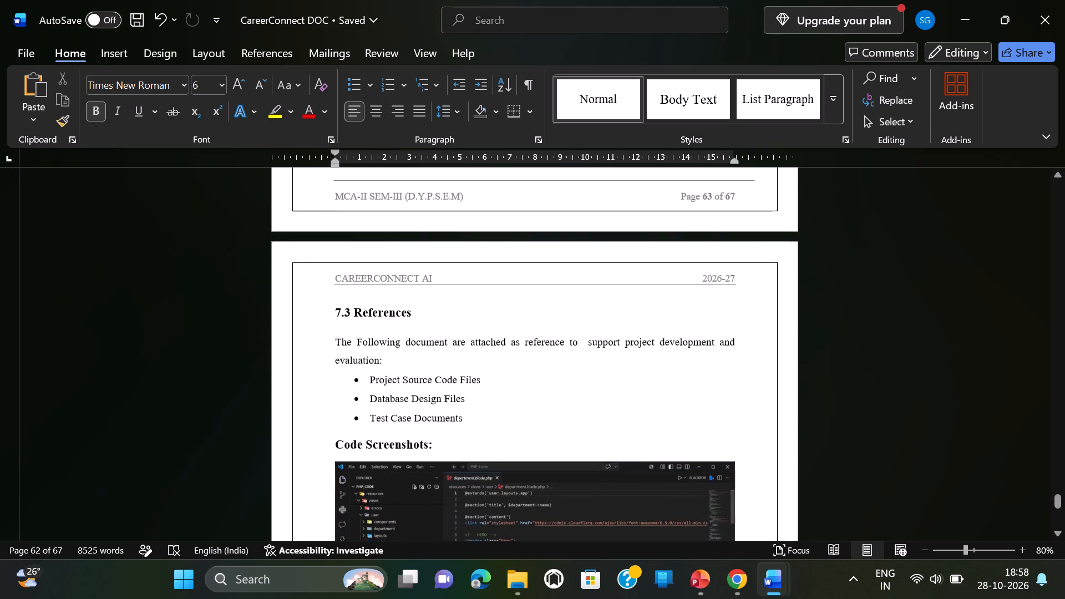
pyautogui.click(399, 286)
pyautogui.moveTo(429, 318); pyautogui.dragTo(341, 313)
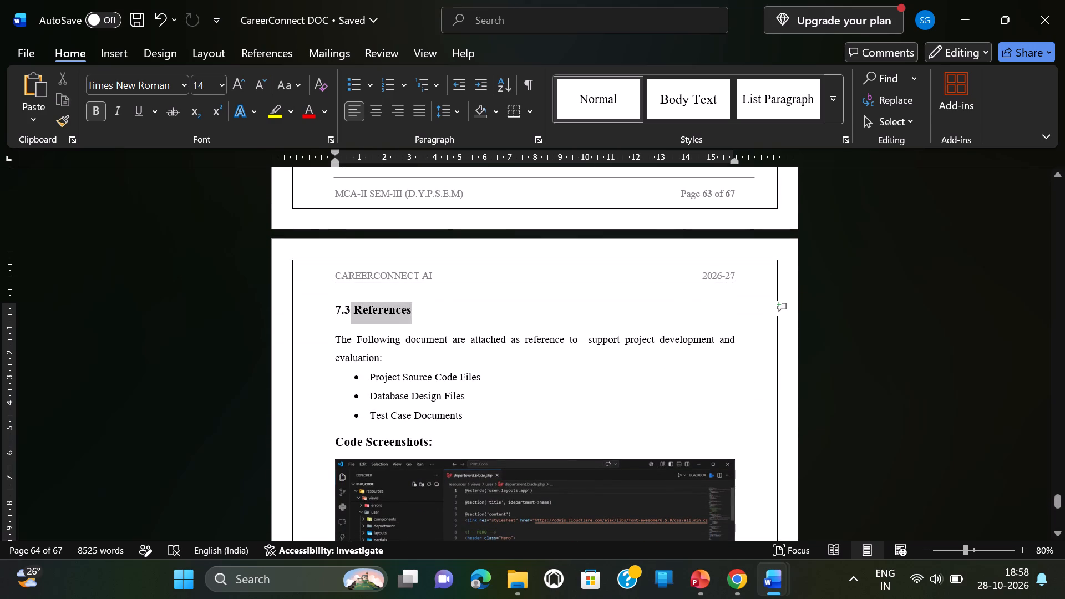
pyautogui.moveTo(341, 313); pyautogui.dragTo(328, 313)
pyautogui.click(468, 333)
pyautogui.scroll(2, 469, 328)
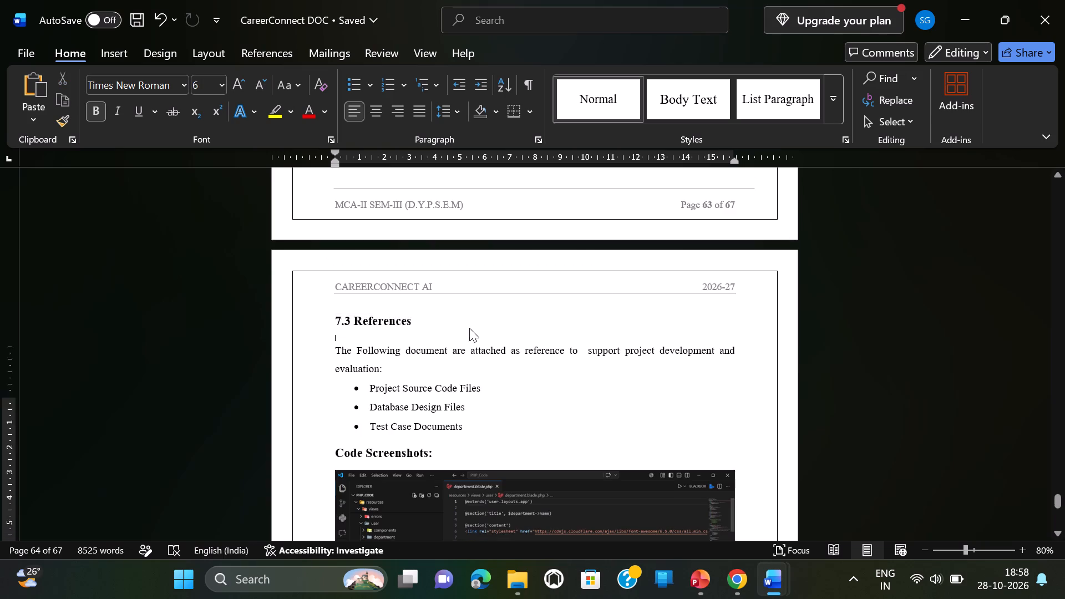
pyautogui.scroll(13, 469, 328)
pyautogui.scroll(6, 480, 408)
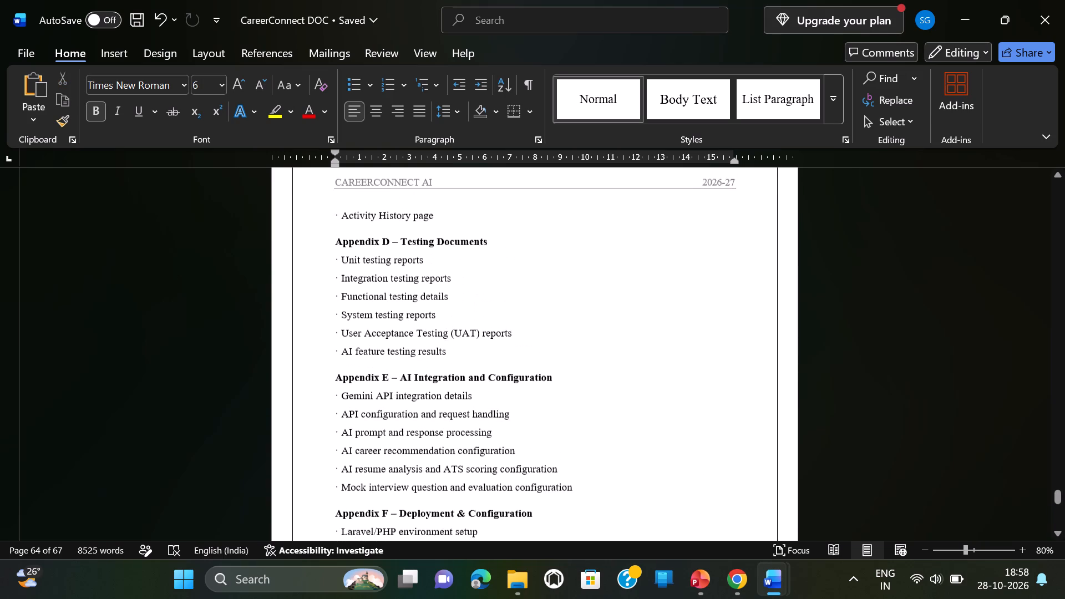
pyautogui.scroll(-20, 486, 387)
pyautogui.scroll(-1, 486, 387)
pyautogui.scroll(2, 483, 374)
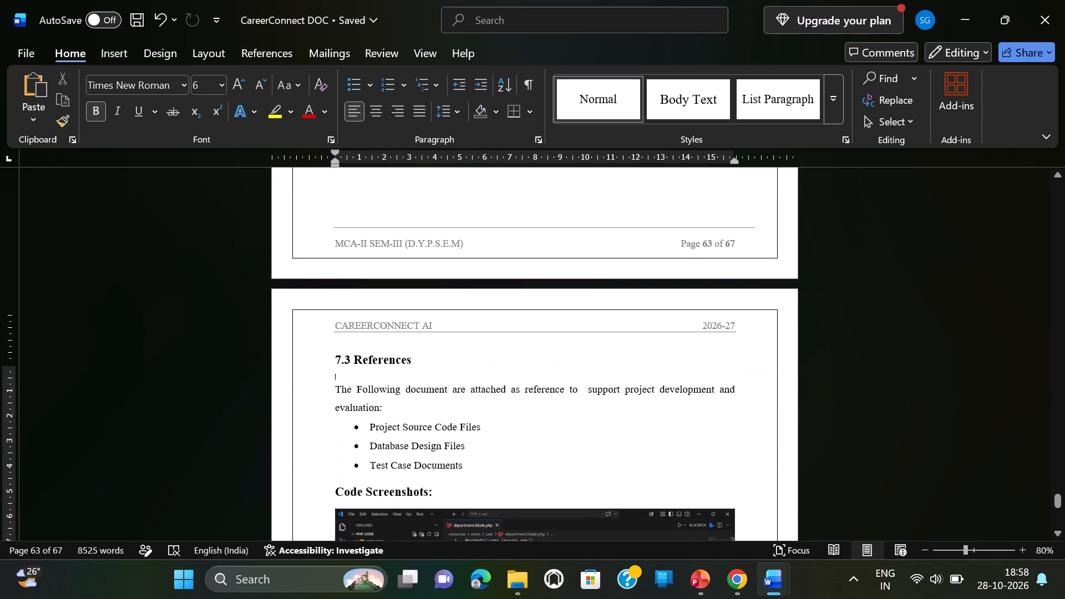
pyautogui.scroll(-3, 483, 374)
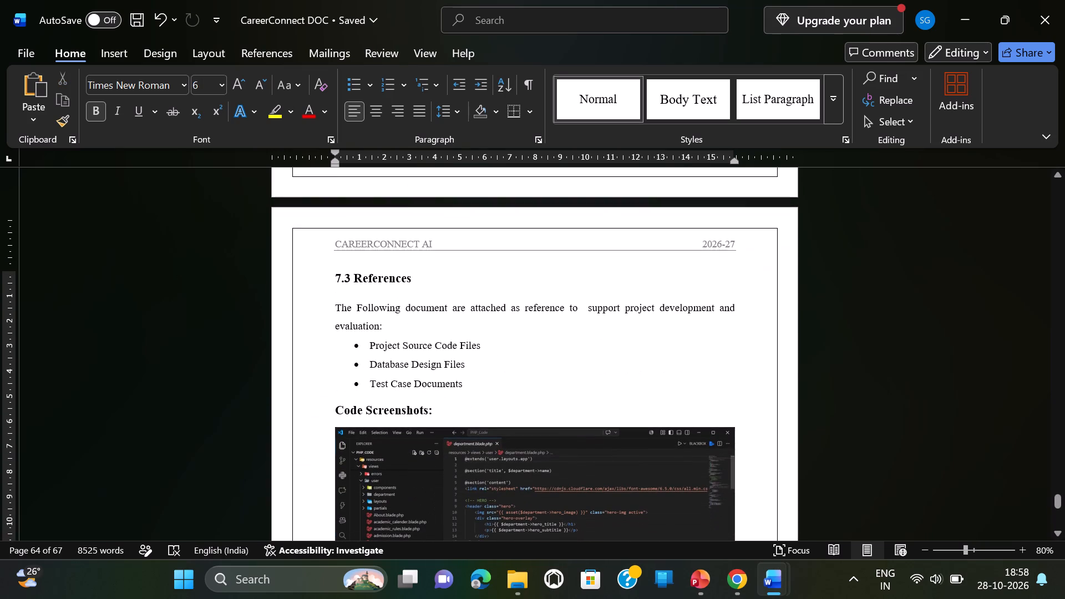
# Review the code and database screenshots under 7.3 References through to the last page, saving the document along the way.
pyautogui.scroll(-6, 520, 366)
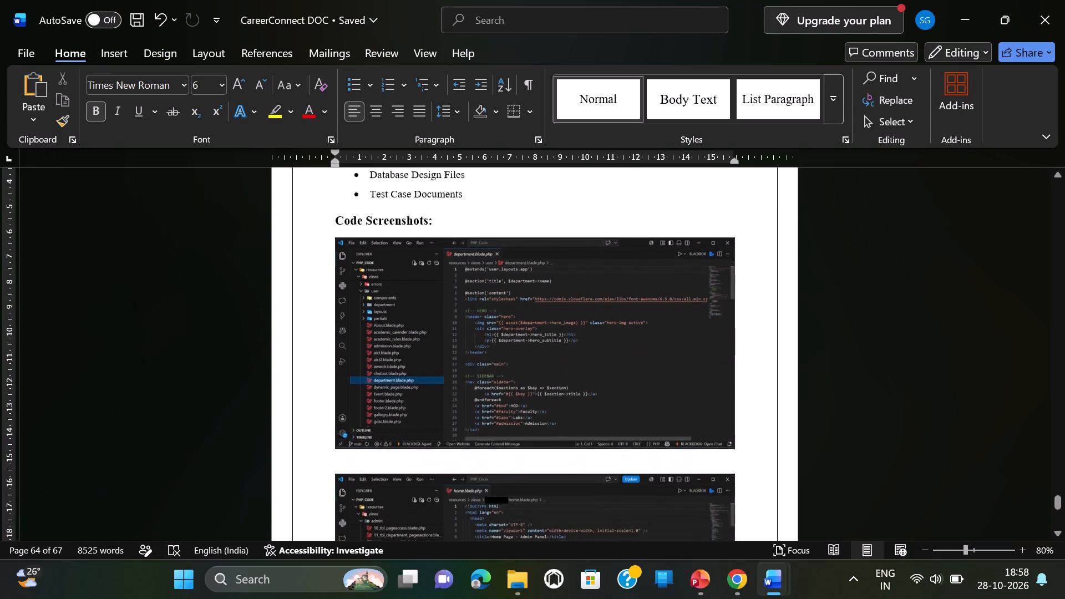
pyautogui.scroll(-20, 520, 364)
pyautogui.scroll(-18, 520, 364)
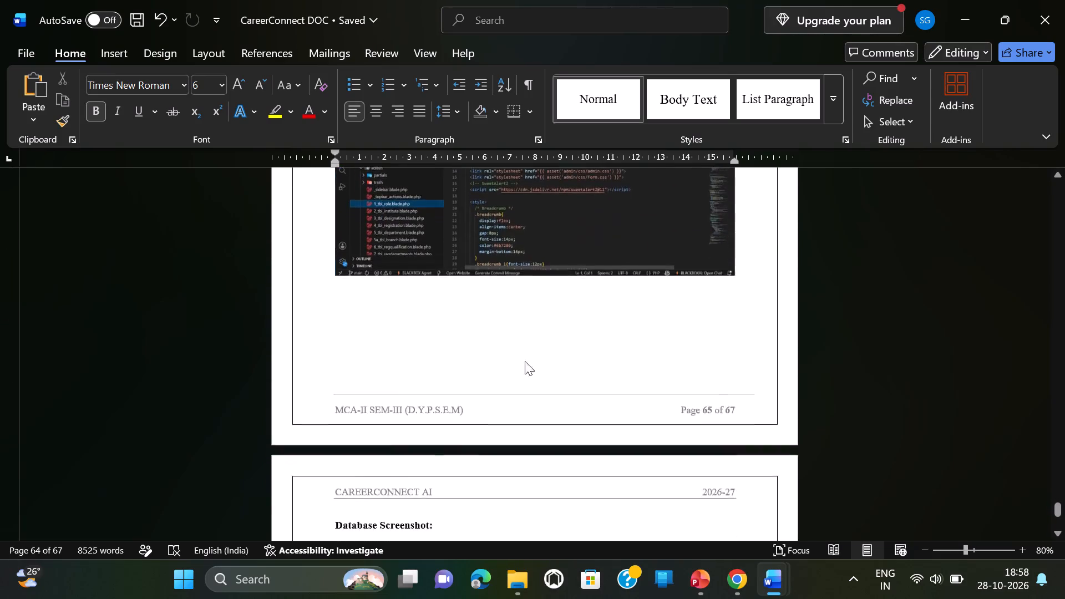
pyautogui.scroll(-8, 525, 361)
pyautogui.scroll(-18, 527, 358)
pyautogui.scroll(-3, 528, 346)
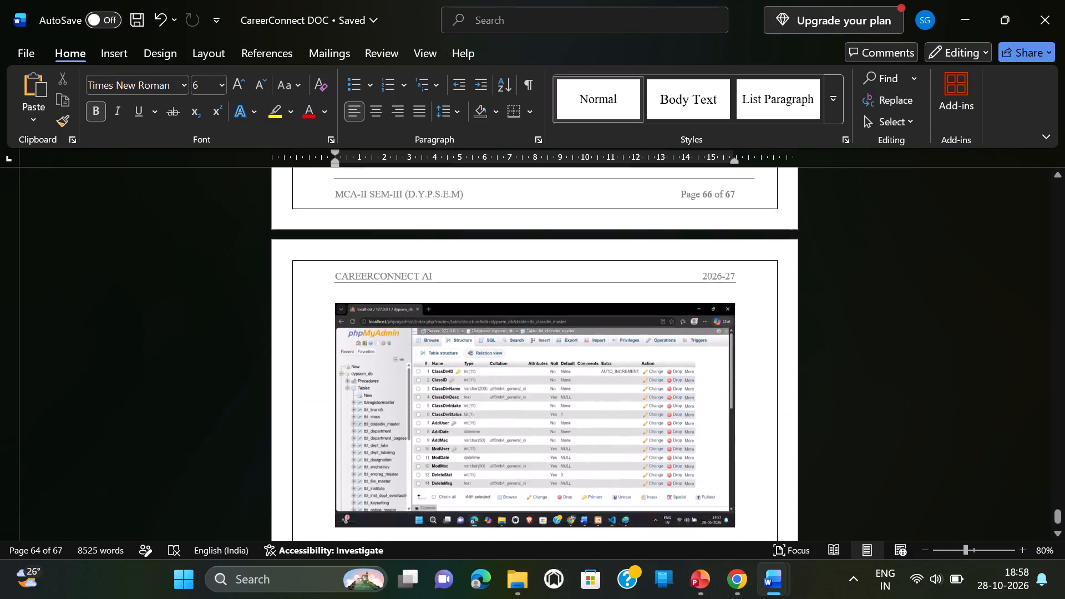
pyautogui.scroll(-2, 528, 346)
pyautogui.scroll(-20, 528, 346)
pyautogui.scroll(-4, 528, 346)
pyautogui.scroll(12, 528, 346)
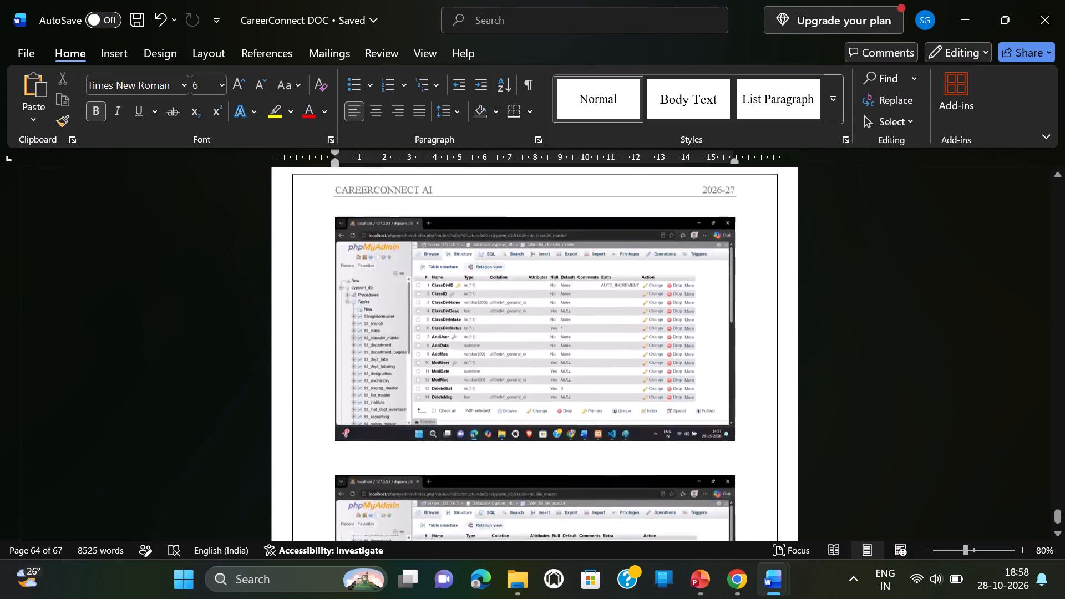
pyautogui.scroll(20, 528, 346)
pyautogui.scroll(17, 528, 346)
pyautogui.scroll(-5, 531, 351)
pyautogui.hotkey('ctrl', 's')
pyautogui.scroll(-9, 537, 346)
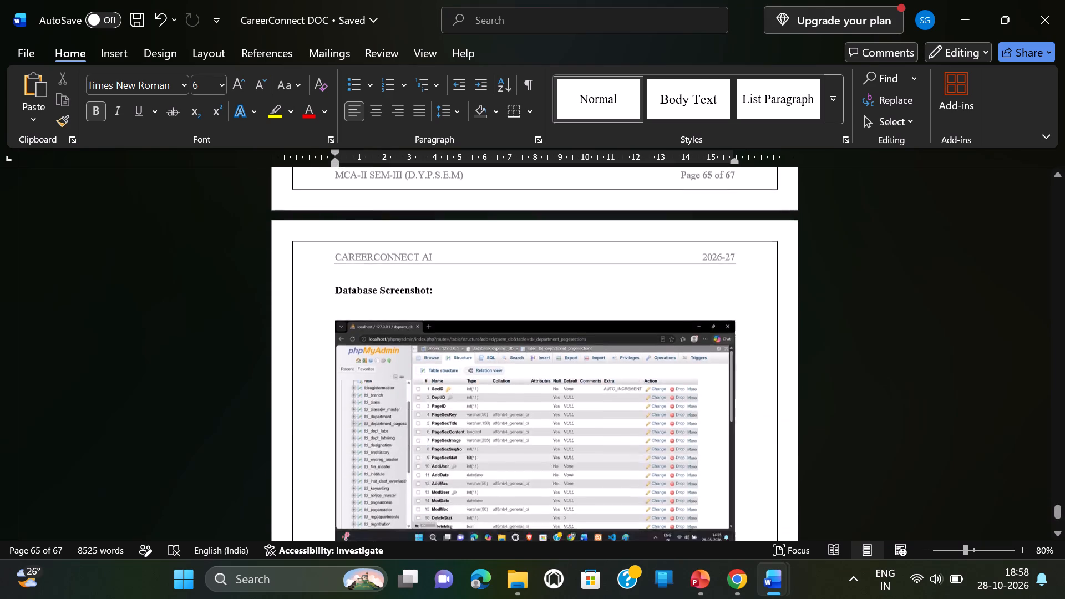
pyautogui.scroll(-16, 538, 348)
pyautogui.scroll(-13, 559, 361)
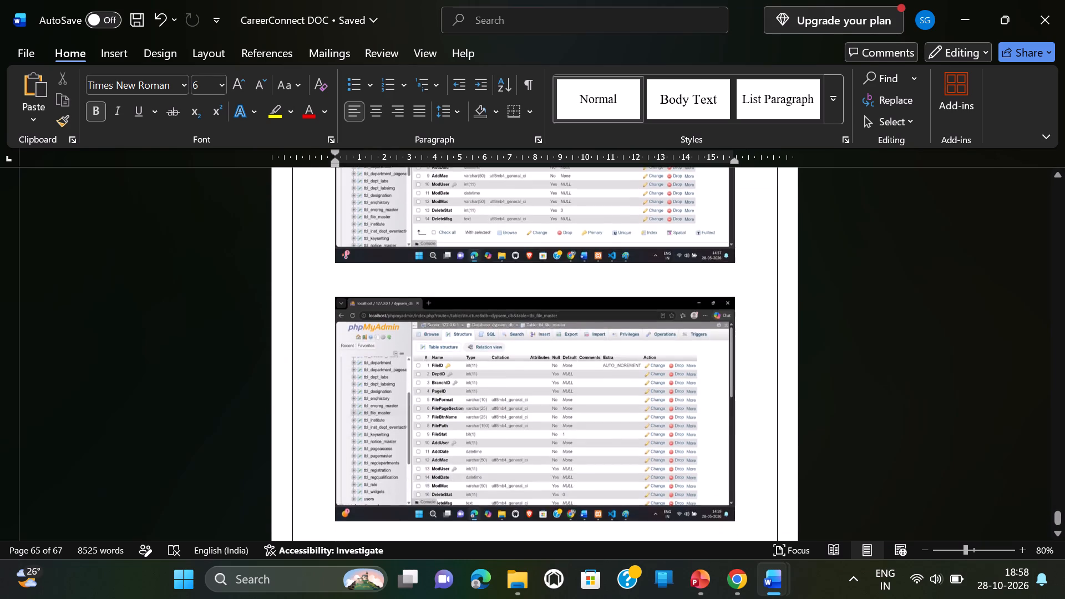
pyautogui.scroll(-10, 569, 357)
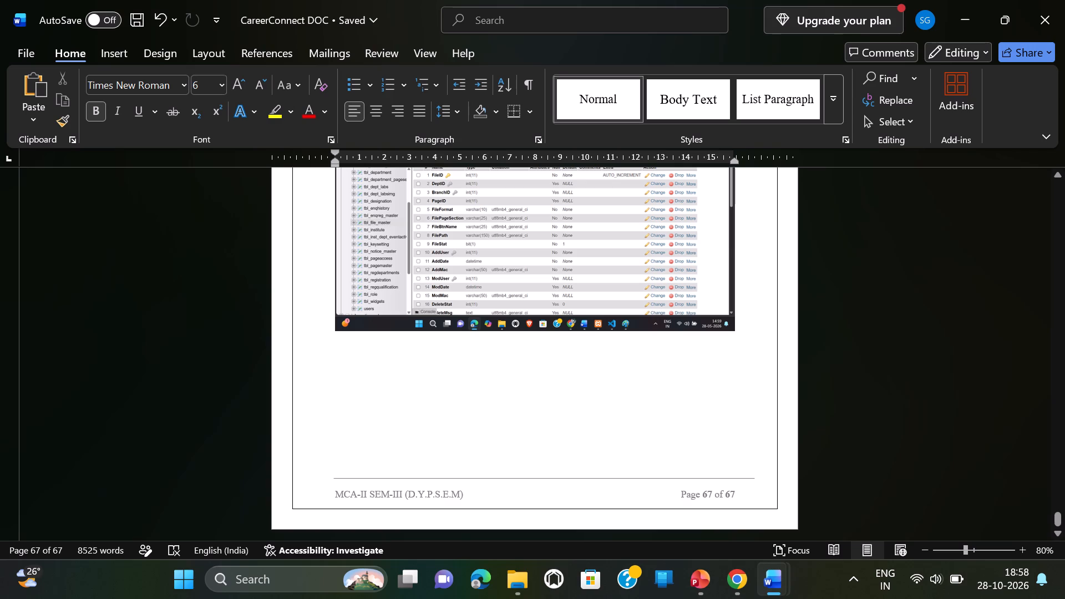
# Review chapter 7 backwards from the database screenshots to 7.1 Bibliography, examining page layout, headings and the list of online resources.
pyautogui.scroll(17, 584, 411)
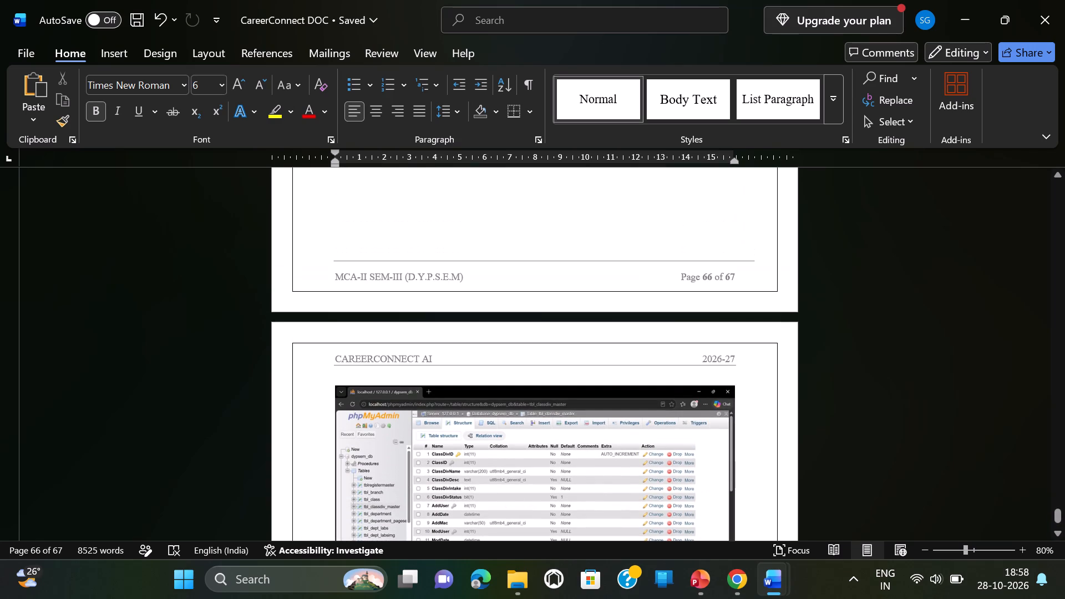
pyautogui.scroll(3, 584, 411)
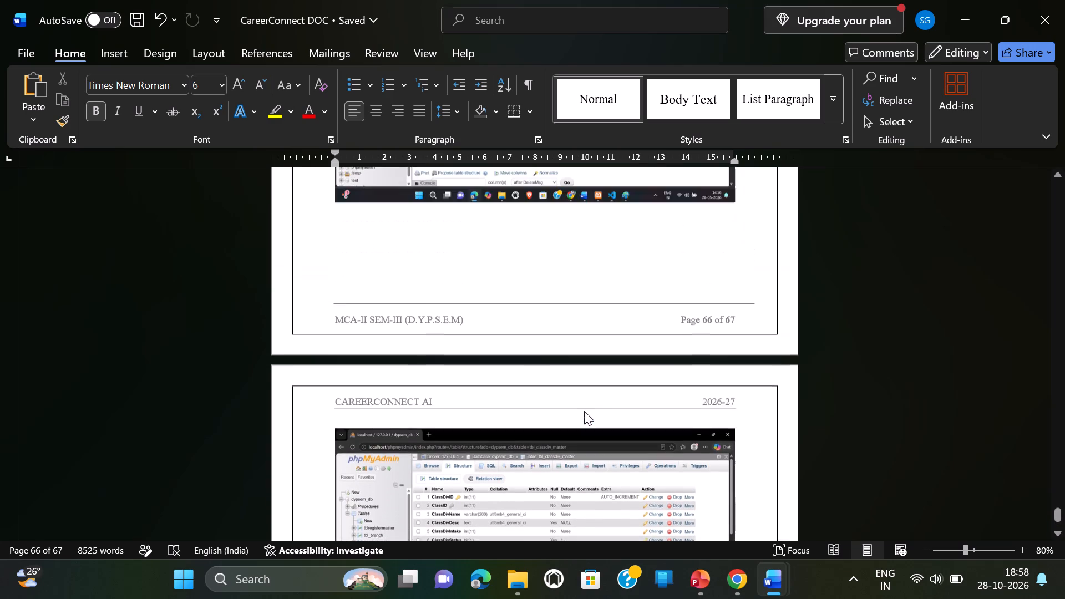
pyautogui.scroll(7, 584, 411)
pyautogui.scroll(-5, 584, 411)
pyautogui.scroll(2, 584, 411)
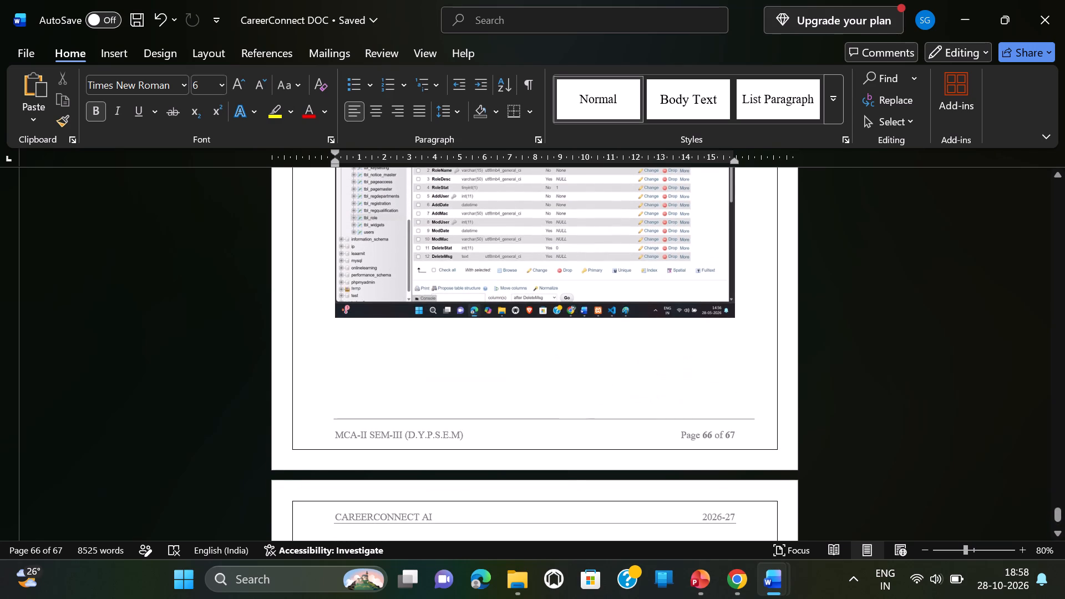
pyautogui.scroll(19, 584, 411)
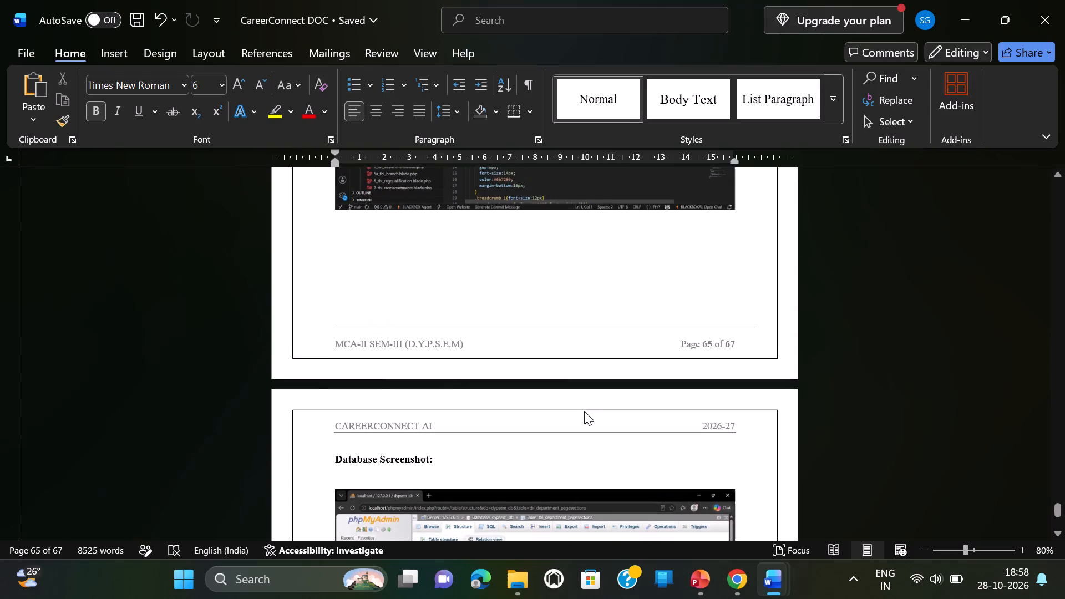
pyautogui.scroll(18, 584, 411)
pyautogui.scroll(11, 584, 411)
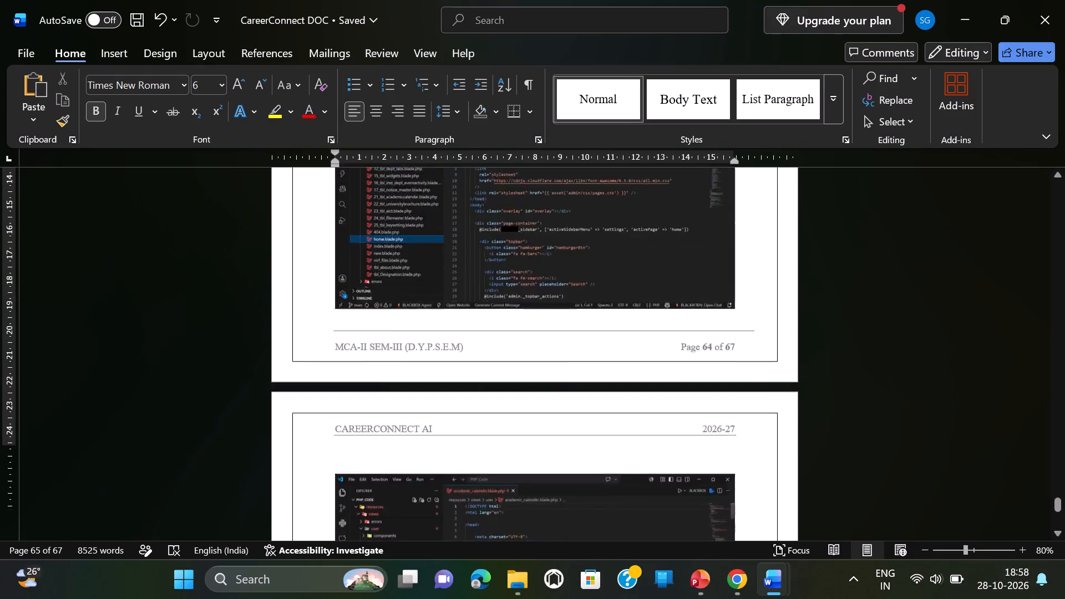
pyautogui.scroll(15, 584, 411)
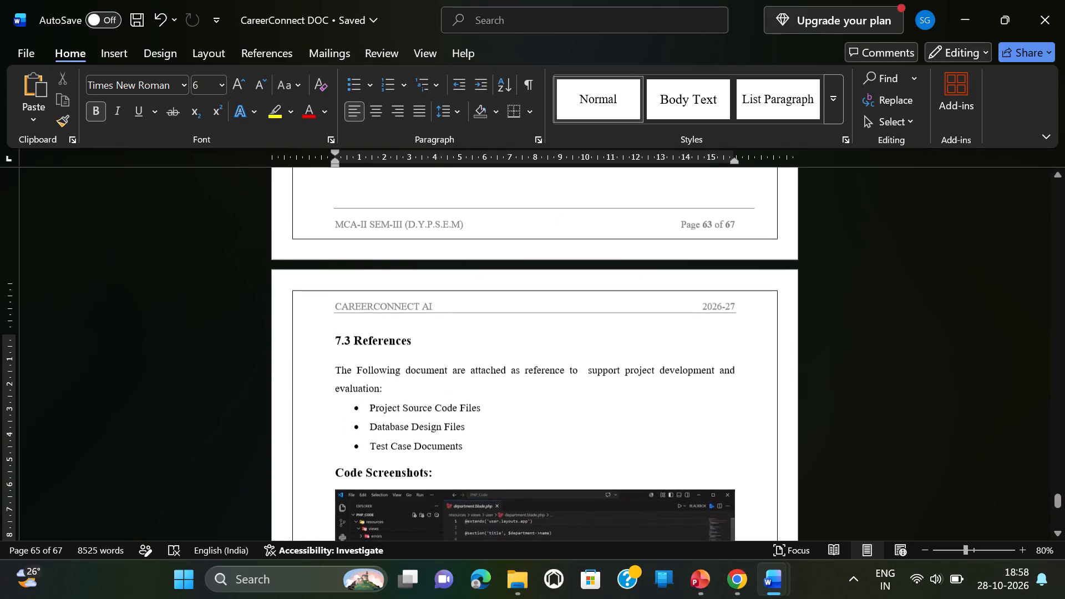
pyautogui.scroll(10, 528, 439)
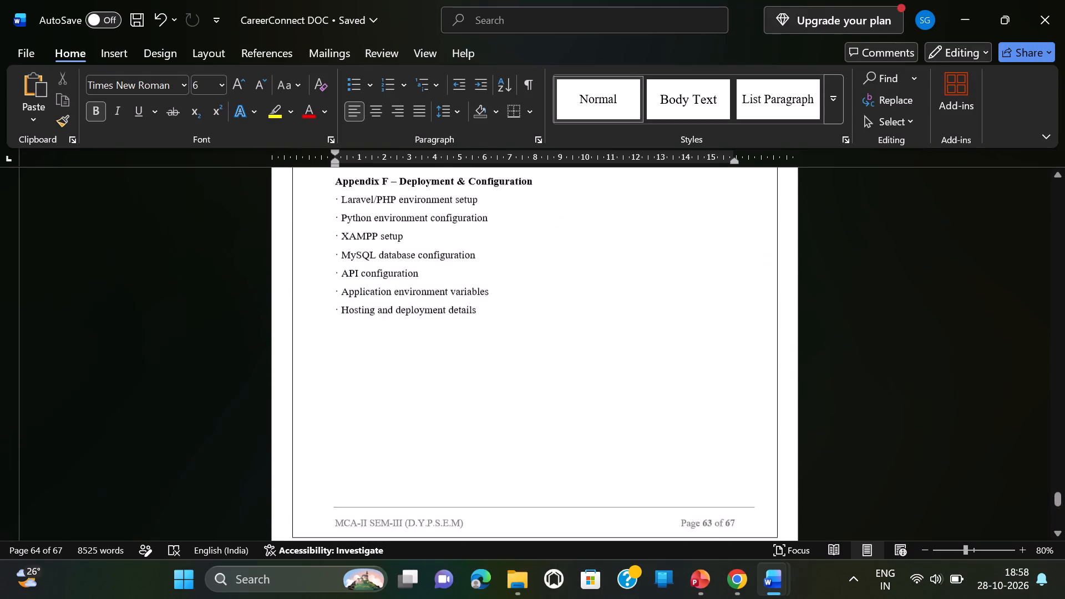
pyautogui.scroll(20, 528, 439)
pyautogui.scroll(17, 528, 439)
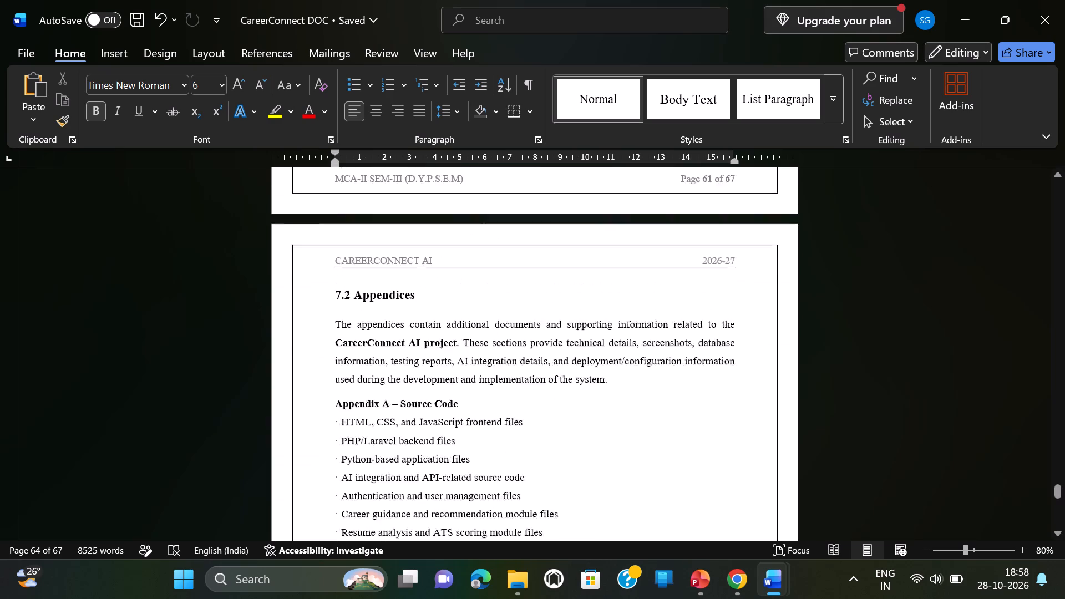
pyautogui.scroll(8, 528, 439)
pyautogui.scroll(-2, 528, 439)
pyautogui.scroll(15, 523, 429)
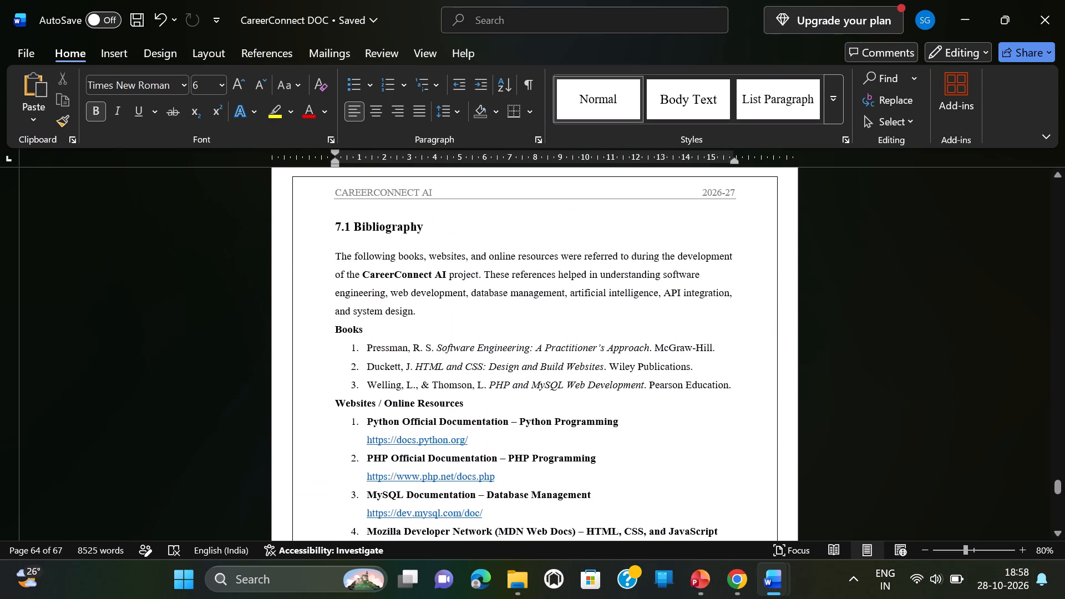
pyautogui.scroll(3, 523, 429)
pyautogui.scroll(-2, 383, 378)
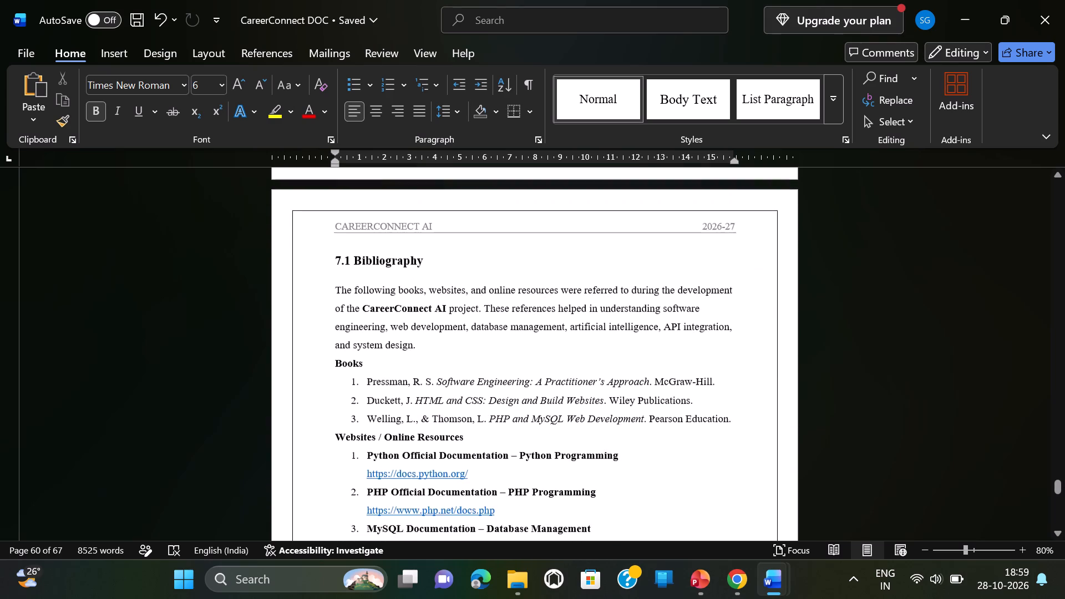
pyautogui.scroll(-3, 468, 389)
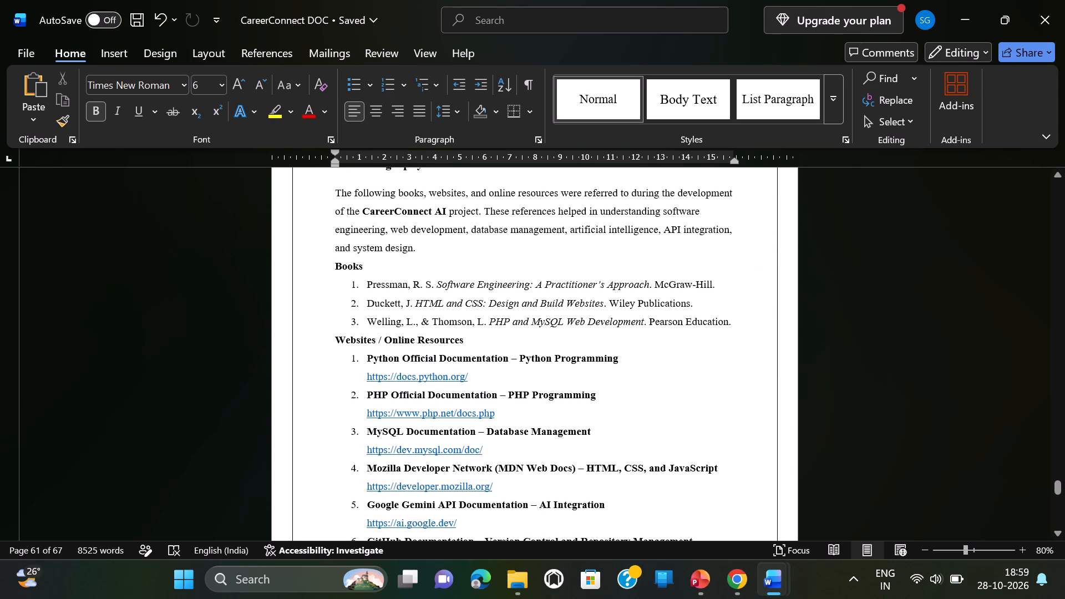
pyautogui.scroll(-2, 500, 392)
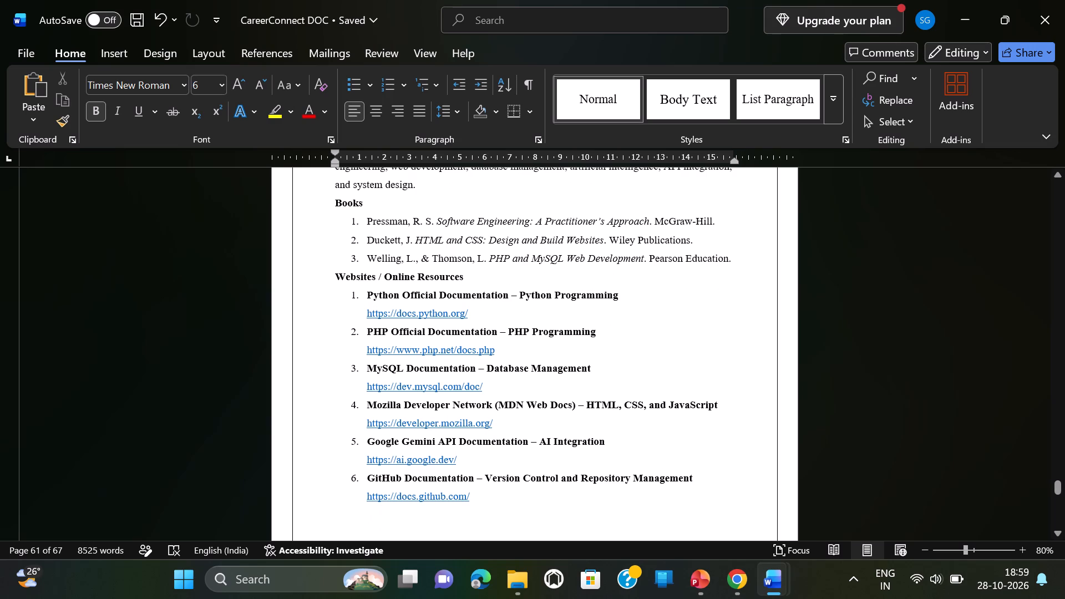
# Delete the Python Official Documentation entry and its link from the Websites / Online Resources list, and save the document.
pyautogui.moveTo(471, 313); pyautogui.dragTo(354, 299)
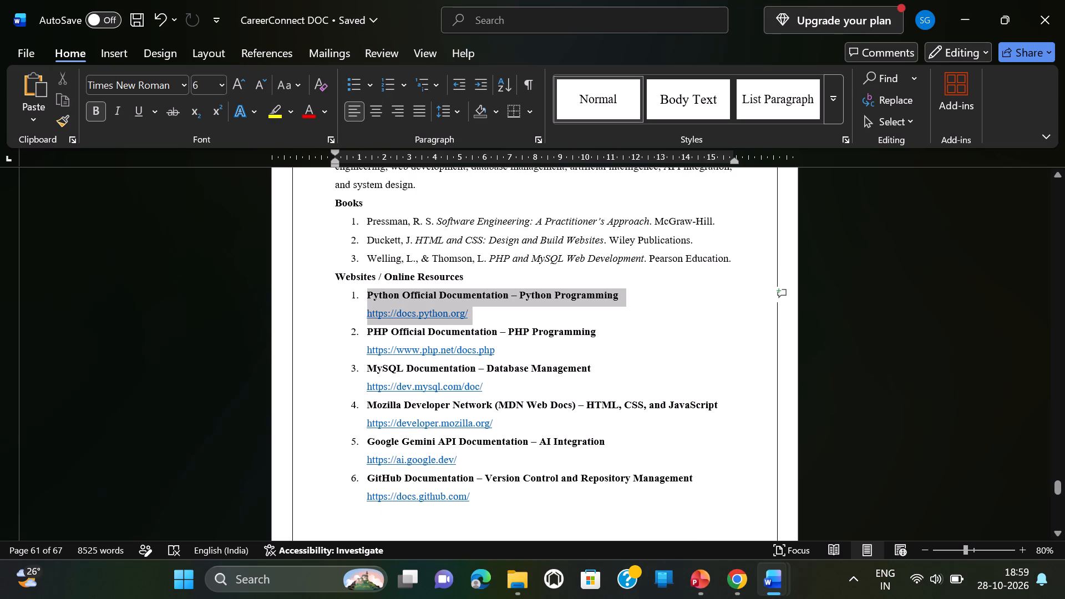
pyautogui.moveTo(354, 299); pyautogui.dragTo(348, 298)
pyautogui.press('BackSpace')
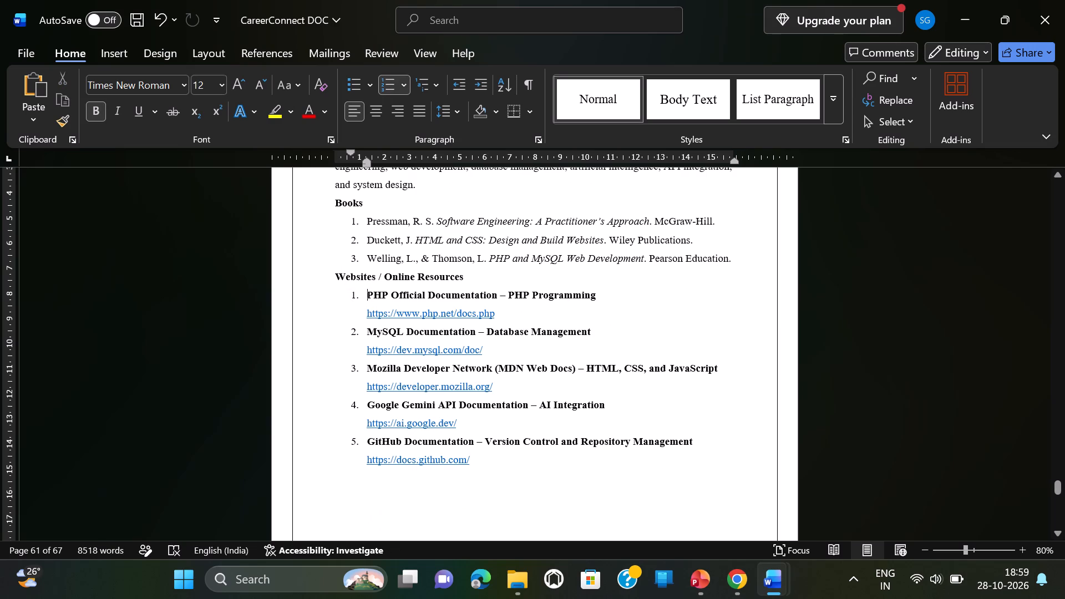
pyautogui.hotkey('ctrl', 's')
pyautogui.keyDown('ctrl'); pyautogui.moveTo(515, 407); pyautogui.dragTo(524, 410); pyautogui.keyUp('ctrl')
pyautogui.click(633, 323)
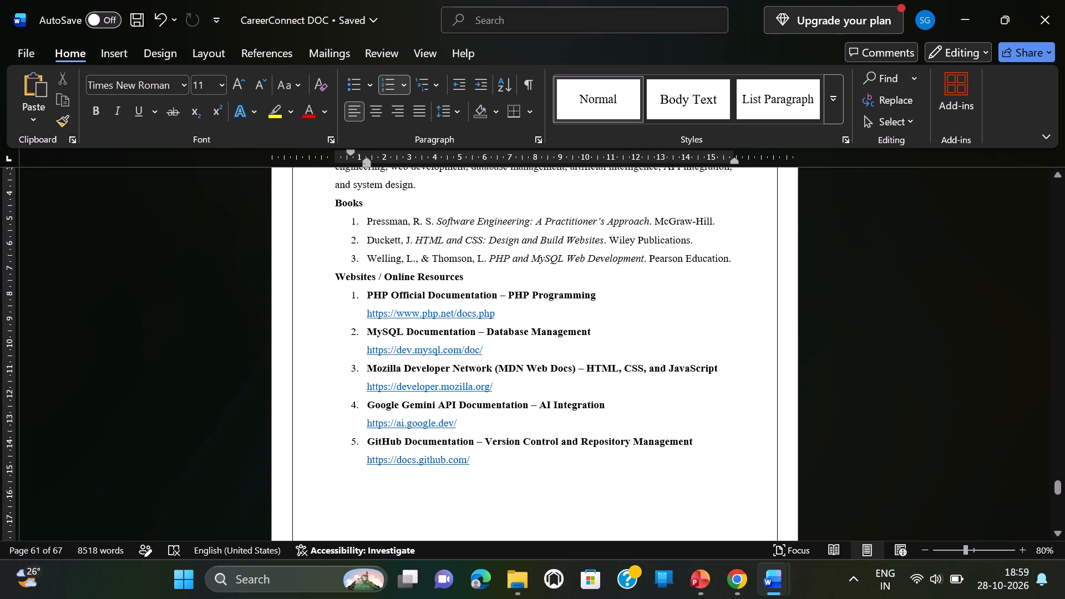
# Insert two blank lines above the 7.2 Appendices heading to move it onto a new page, and save the document.
pyautogui.scroll(-1, 567, 390)
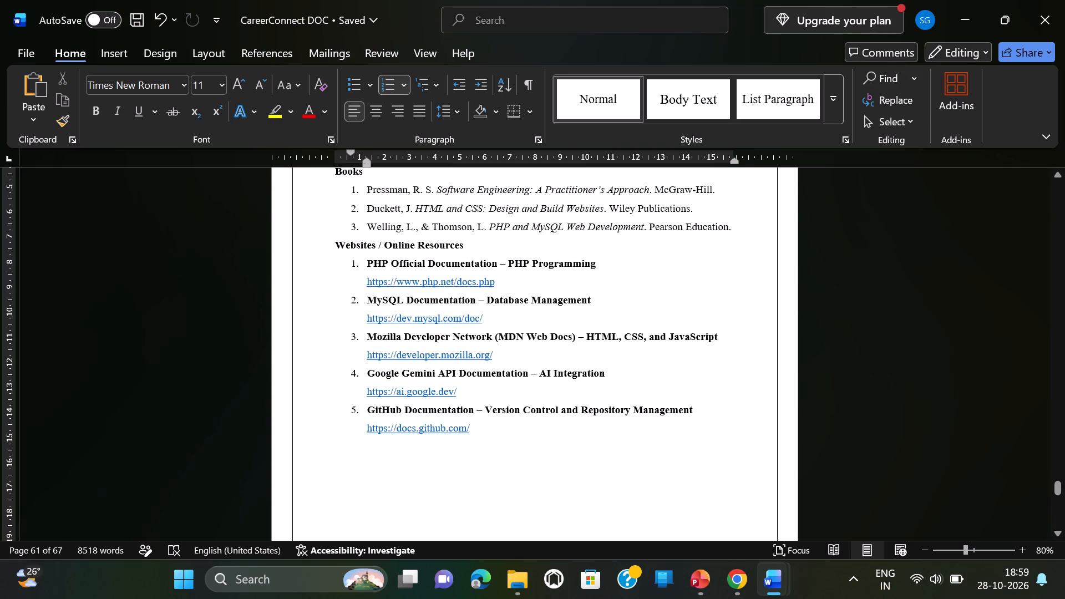
pyautogui.scroll(7, 643, 441)
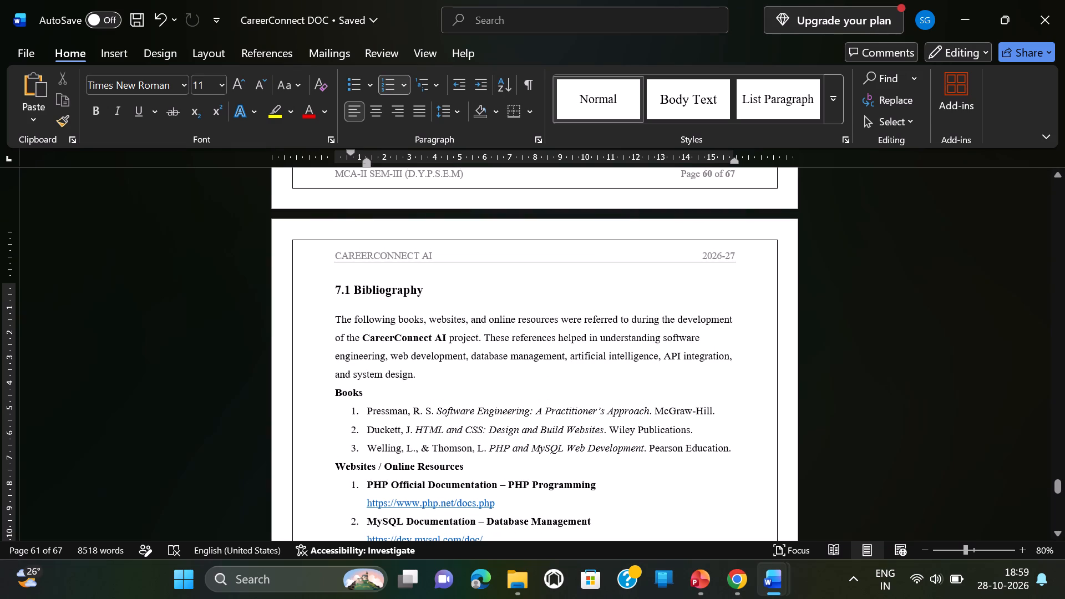
pyautogui.scroll(-15, 565, 407)
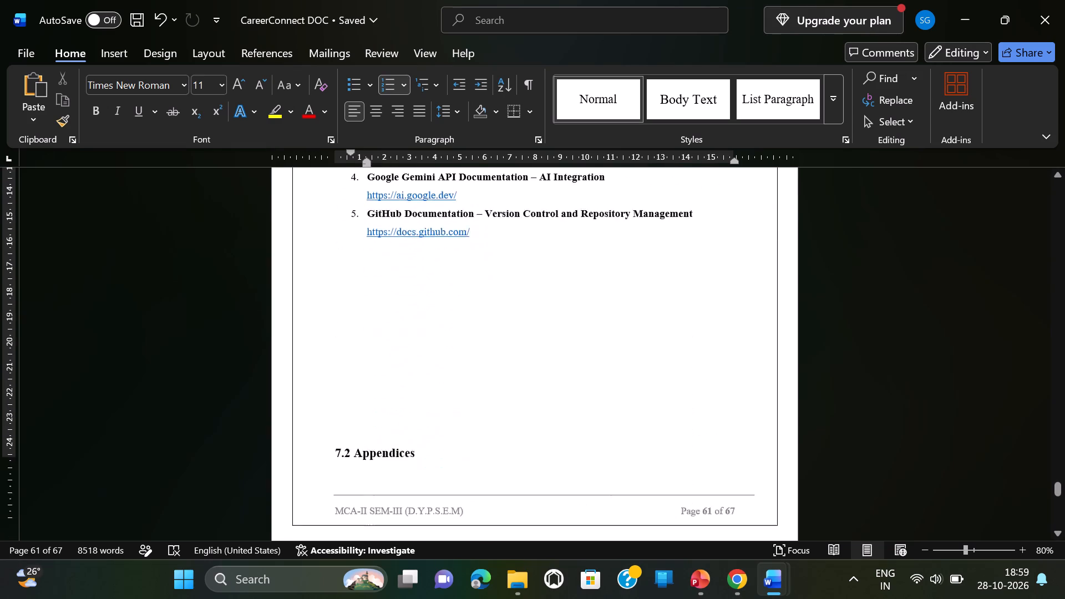
pyautogui.scroll(-3, 554, 411)
pyautogui.click(396, 281)
pyautogui.press('Return')
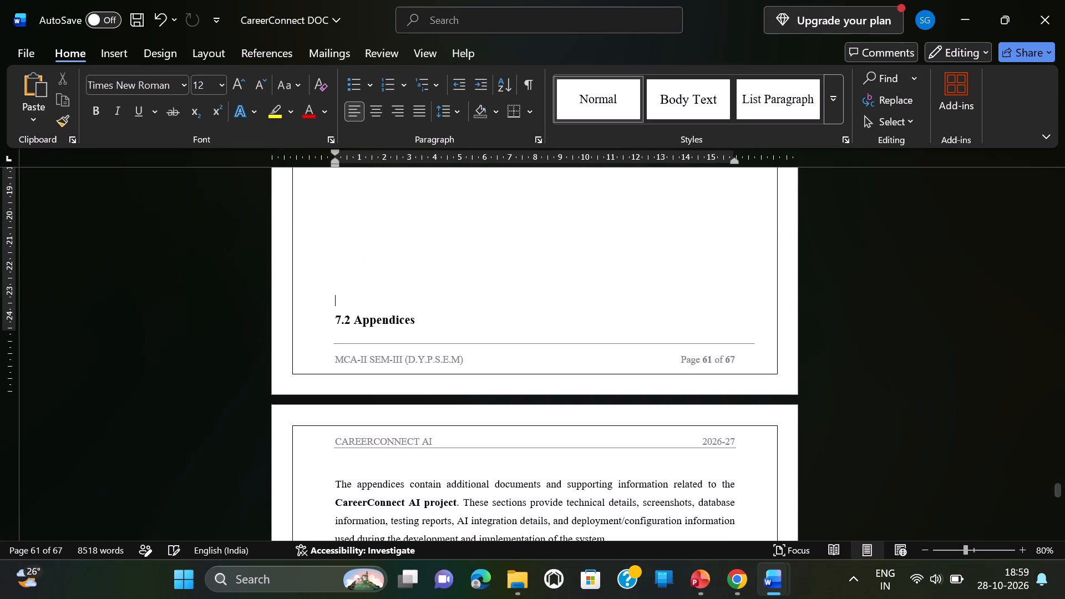
pyautogui.scroll(-5, 413, 318)
pyautogui.press('Return')
pyautogui.scroll(-3, 430, 392)
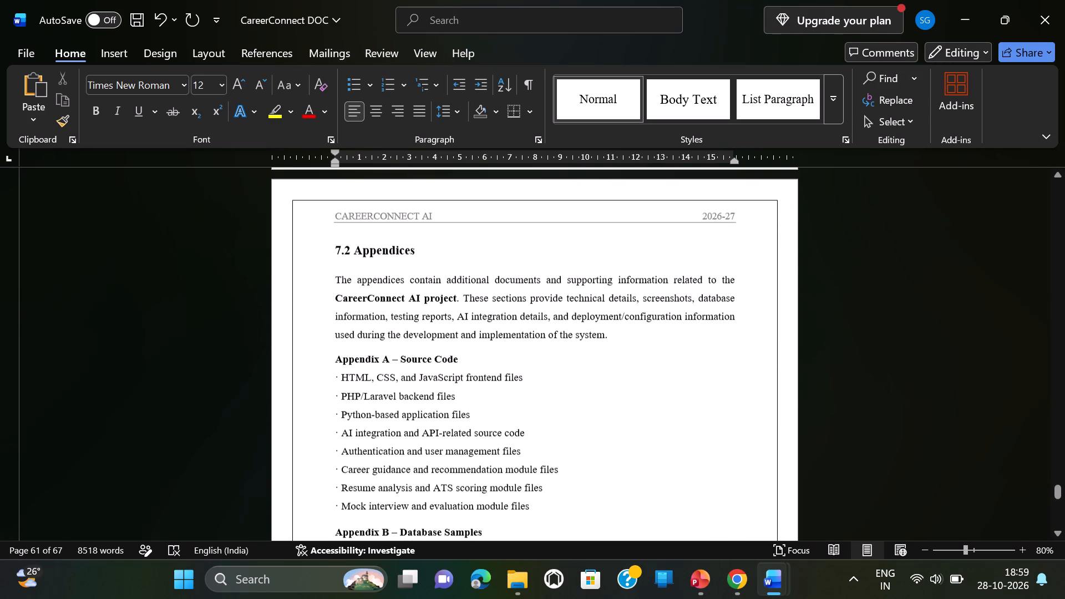
pyautogui.hotkey('ctrl', 's')
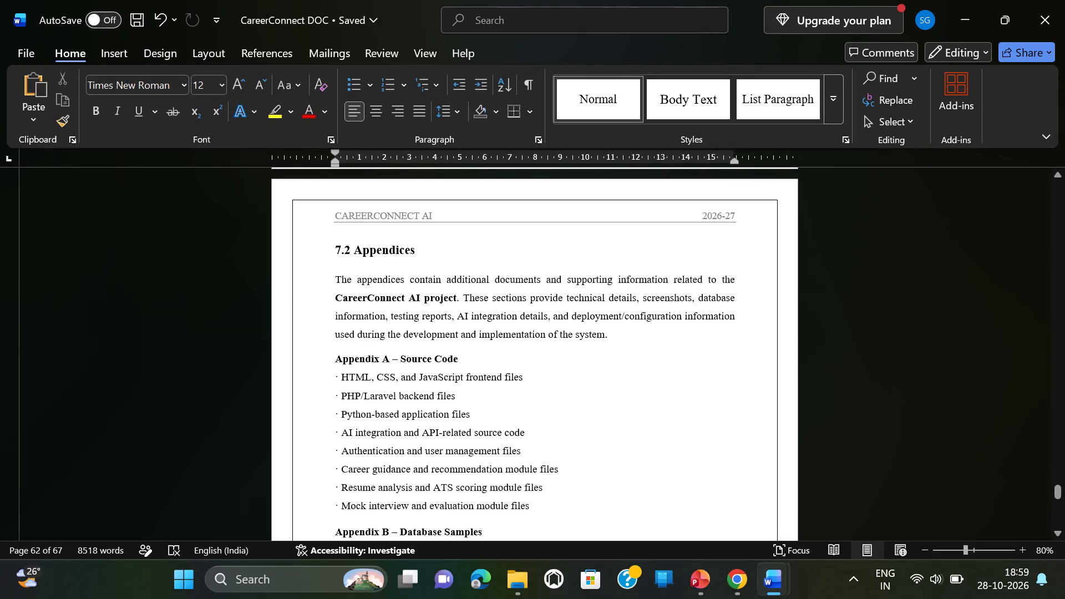
# Shorten the "PHP/Laravel backend files" item in Appendix A to "PHP backend files" and save the document.
pyautogui.scroll(-2, 504, 387)
pyautogui.doubleClick(382, 333)
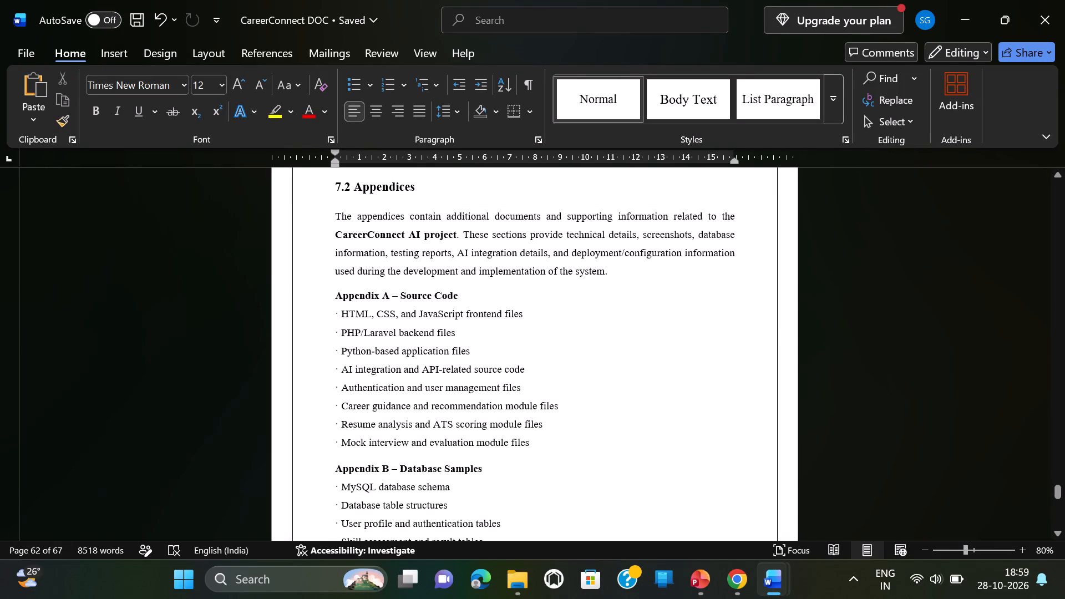
pyautogui.press('BackSpace')
pyautogui.press('BackSpace')
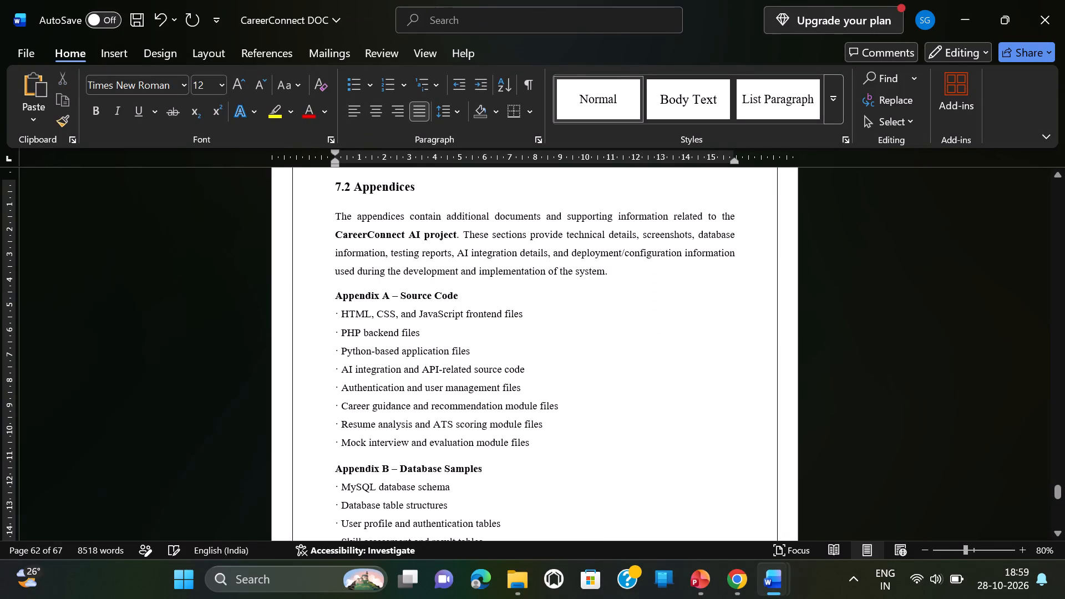
pyautogui.click(475, 337)
pyautogui.hotkey('ctrl', 's')
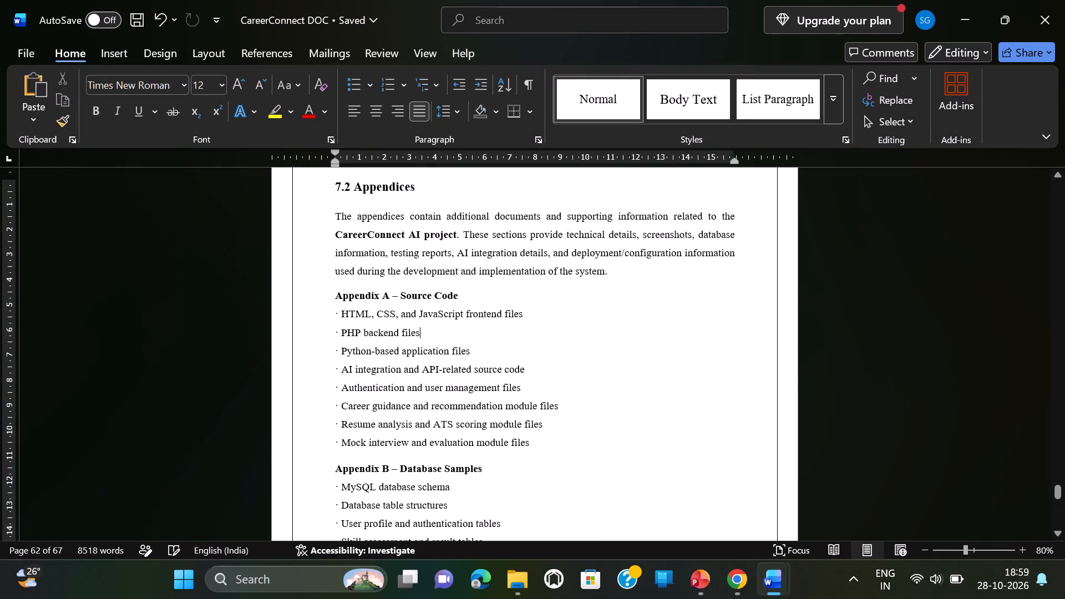
# Delete the "Python-based application files" item from Appendix A, including its bullet line, and save the document.
pyautogui.moveTo(479, 353); pyautogui.dragTo(387, 353)
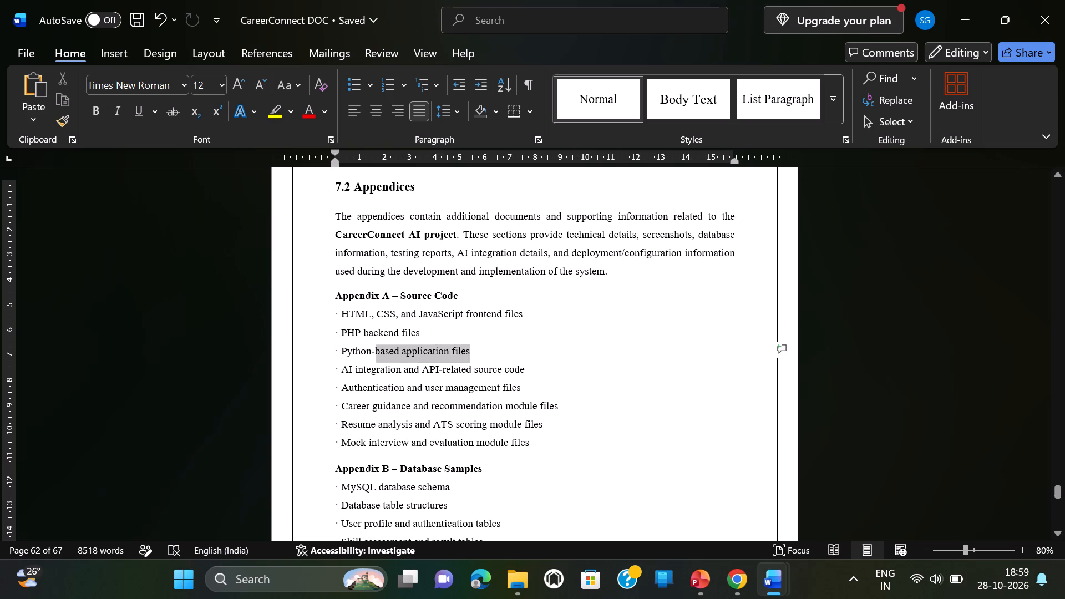
pyautogui.moveTo(387, 353); pyautogui.dragTo(344, 353)
pyautogui.press('BackSpace')
pyautogui.press('BackSpace')
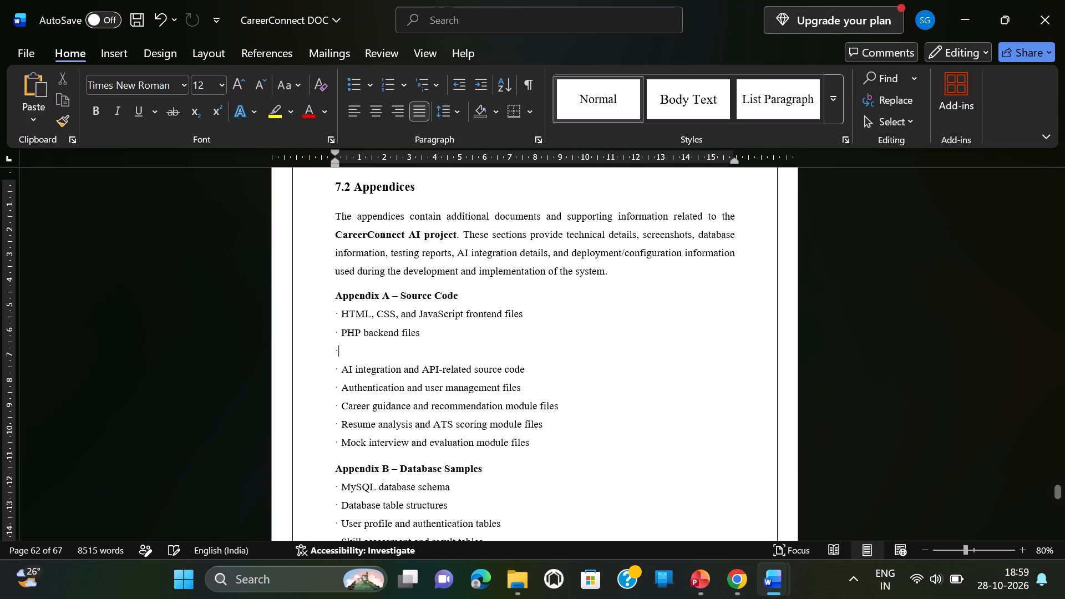
pyautogui.press('BackSpace')
pyautogui.press('BackSpace')
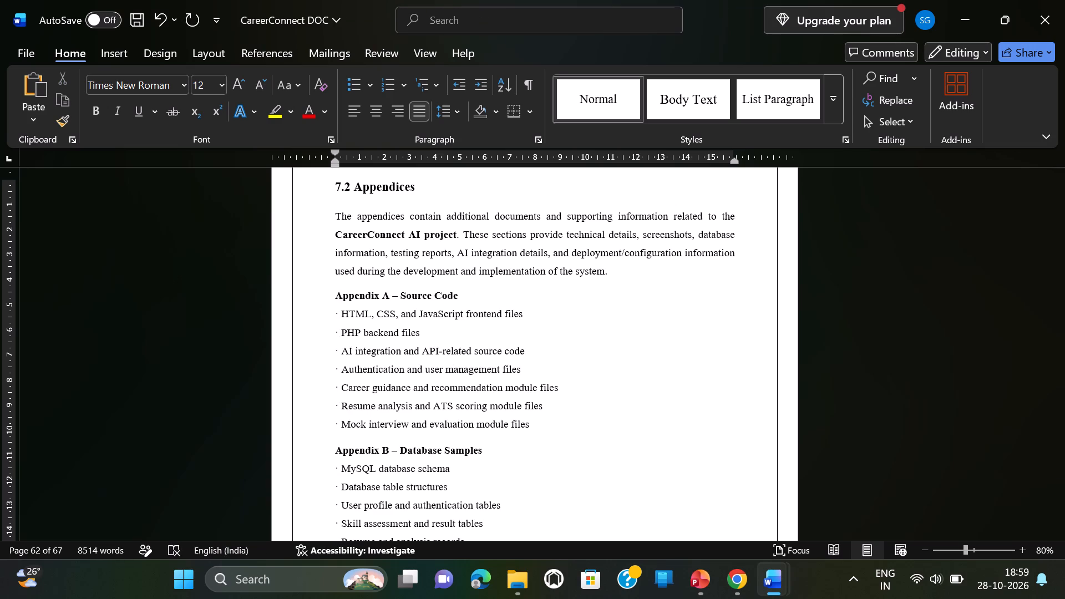
pyautogui.hotkey('ctrl', 's')
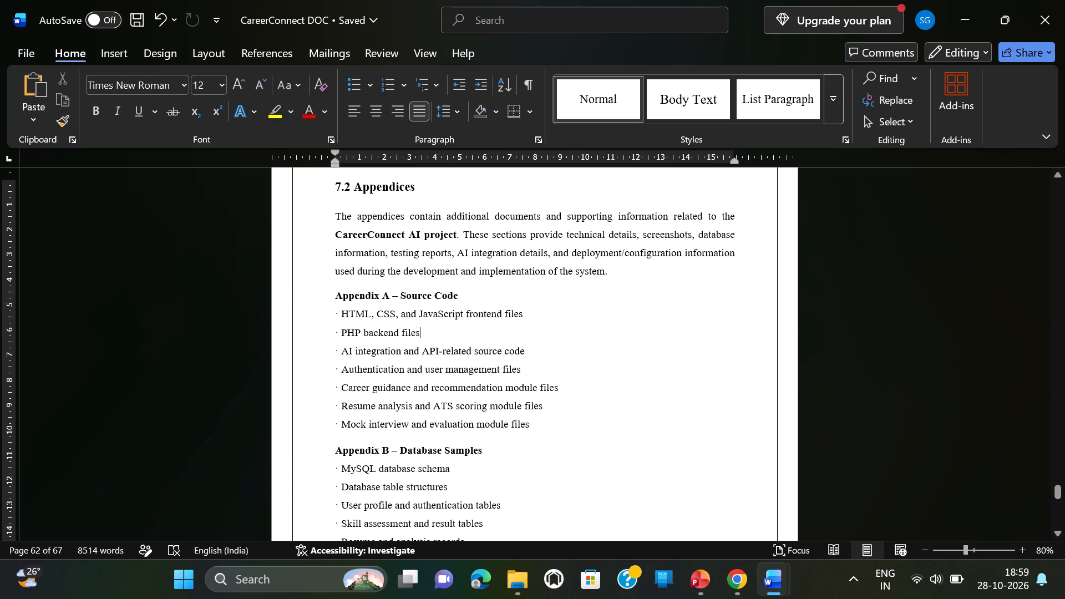
# Check Appendices B to F and shorten Appendix F's "Laravel/PHP environment setup" item to "PHP environment setup", saving the document.
pyautogui.scroll(-3, 367, 410)
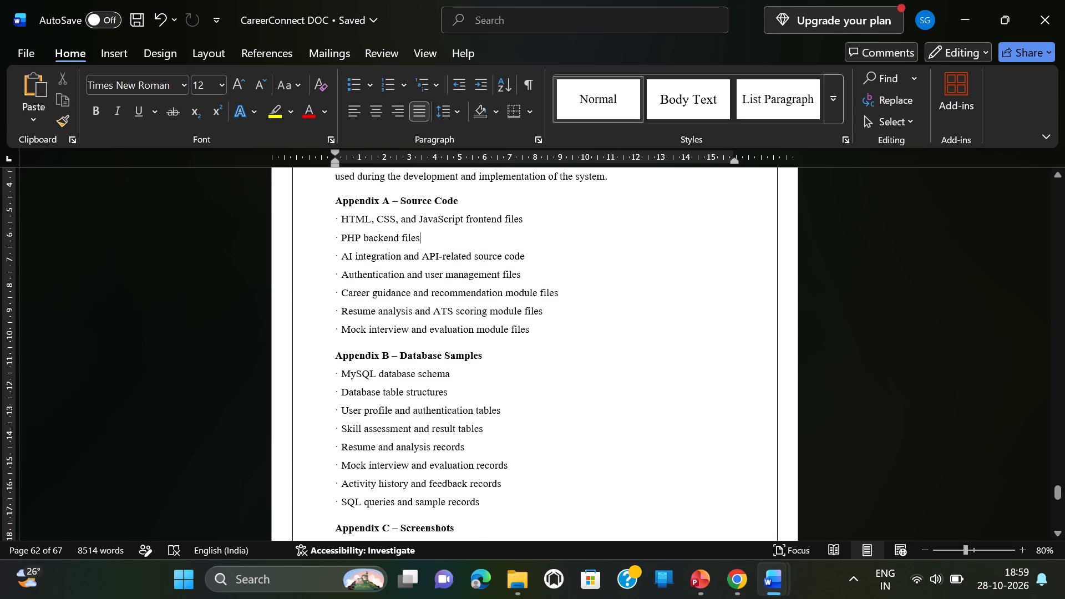
pyautogui.scroll(-3, 384, 429)
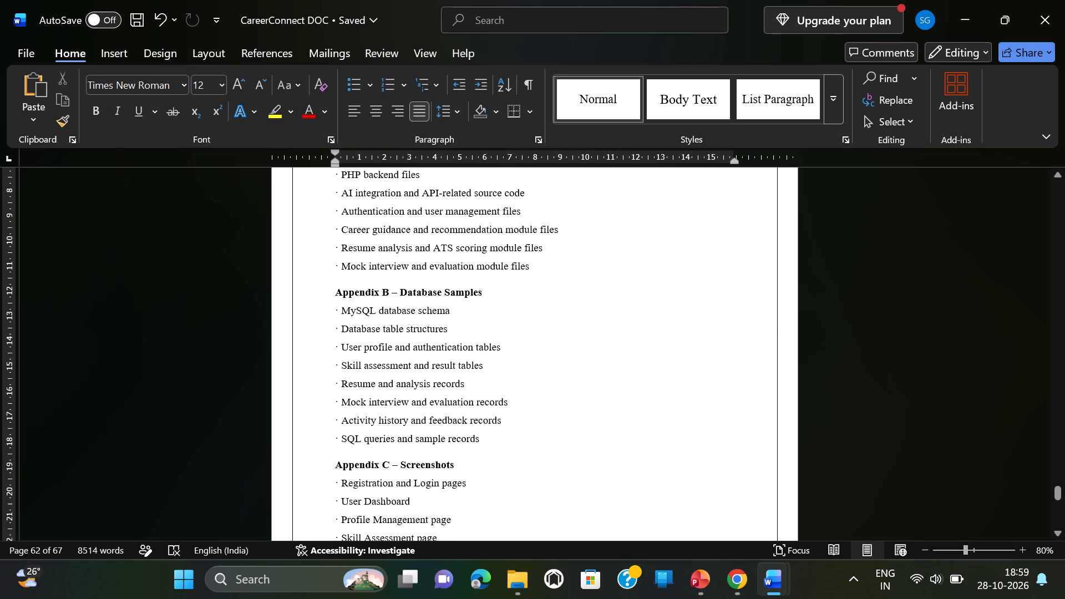
pyautogui.scroll(-4, 411, 443)
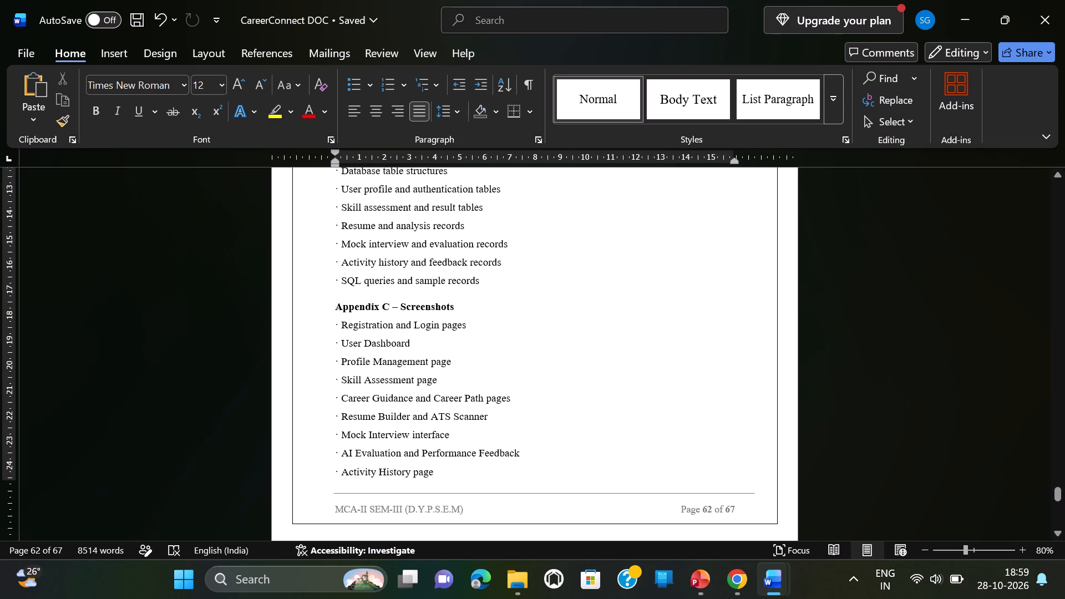
pyautogui.scroll(-1, 396, 418)
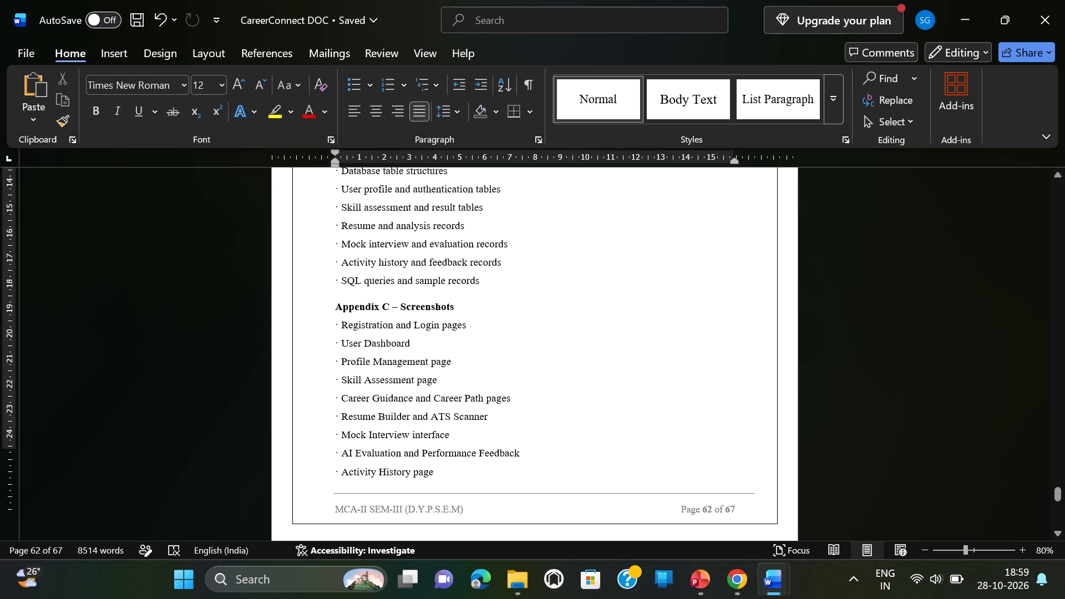
pyautogui.scroll(-8, 396, 418)
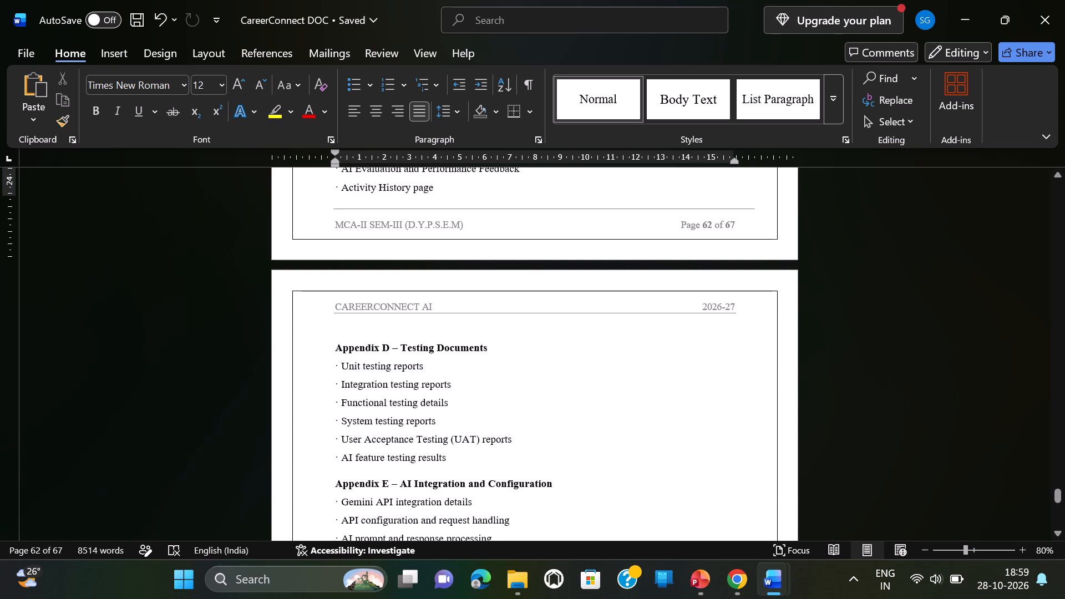
pyautogui.scroll(-2, 408, 441)
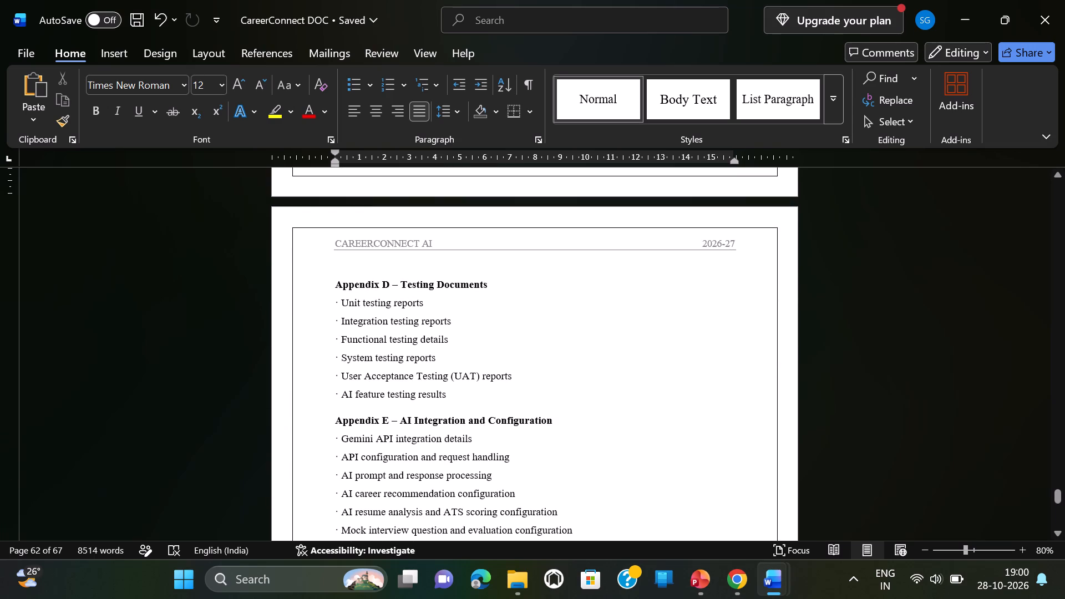
pyautogui.scroll(-3, 394, 417)
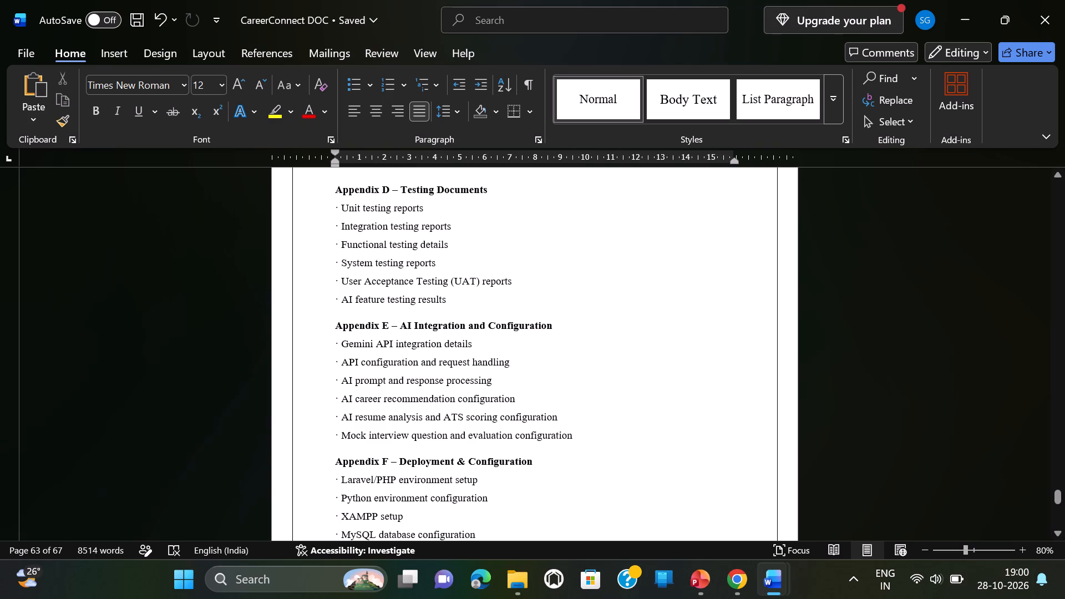
pyautogui.scroll(-3, 381, 412)
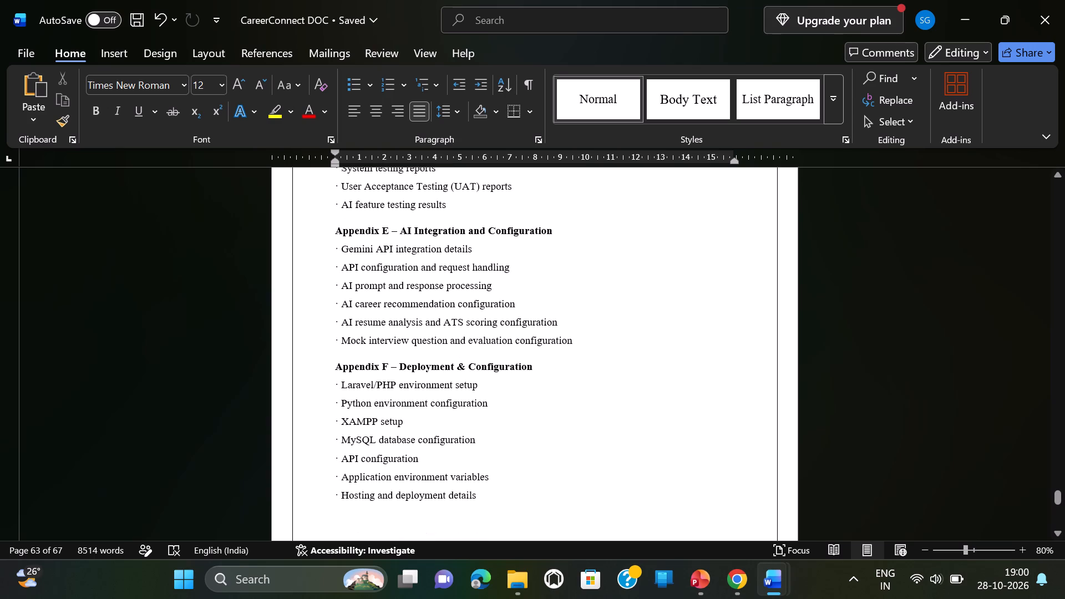
pyautogui.doubleClick(356, 385)
pyautogui.press('BackSpace')
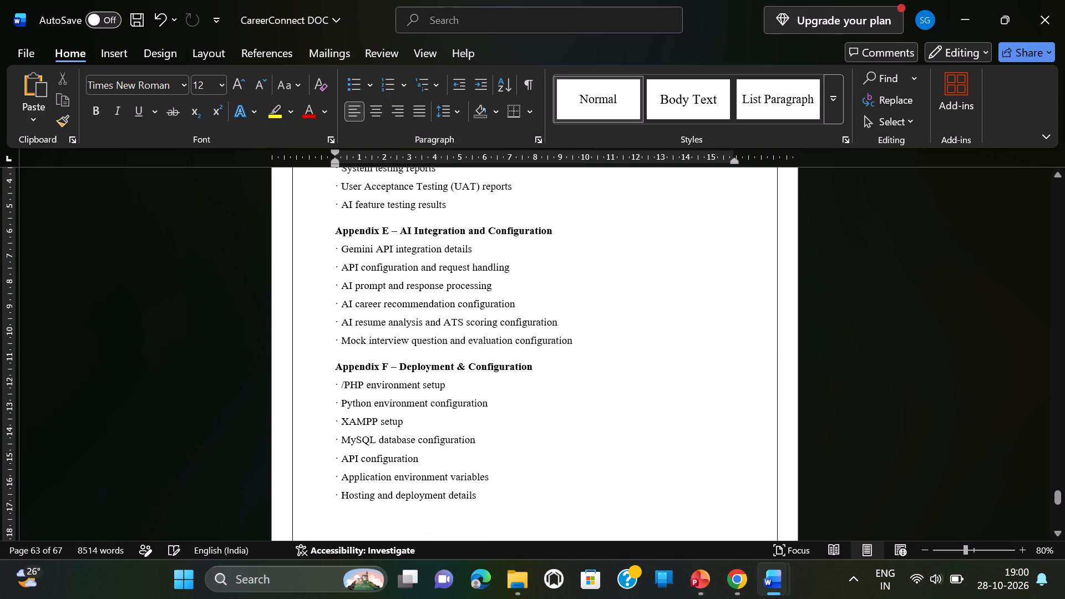
pyautogui.press('Delete')
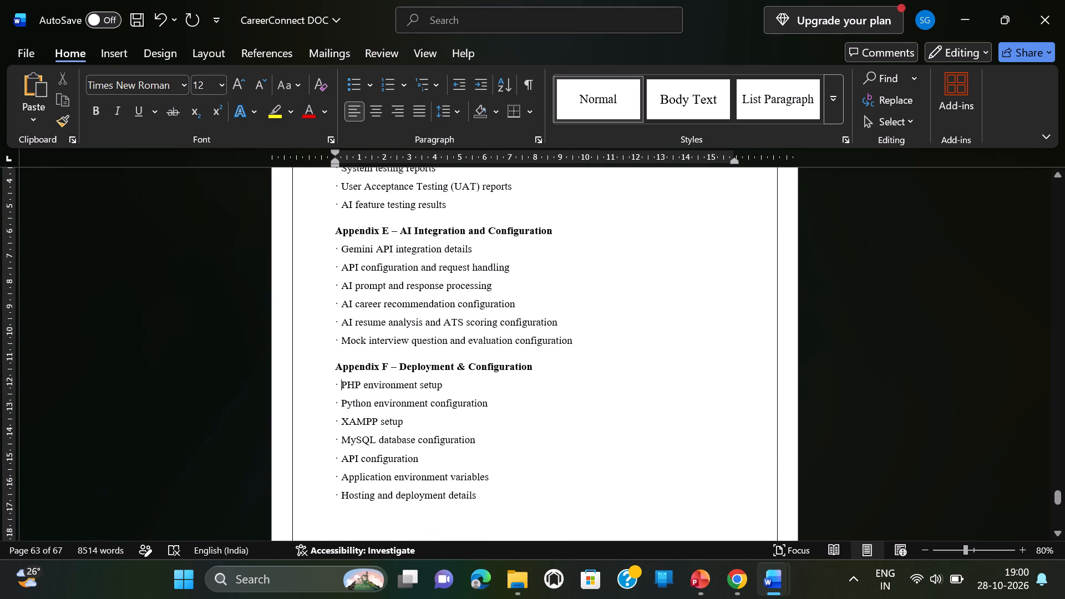
pyautogui.hotkey('ctrl', 's')
# Delete the "Python environment configuration" item and its bullet line from Appendix F, and save the document.
pyautogui.moveTo(490, 400); pyautogui.dragTo(347, 410)
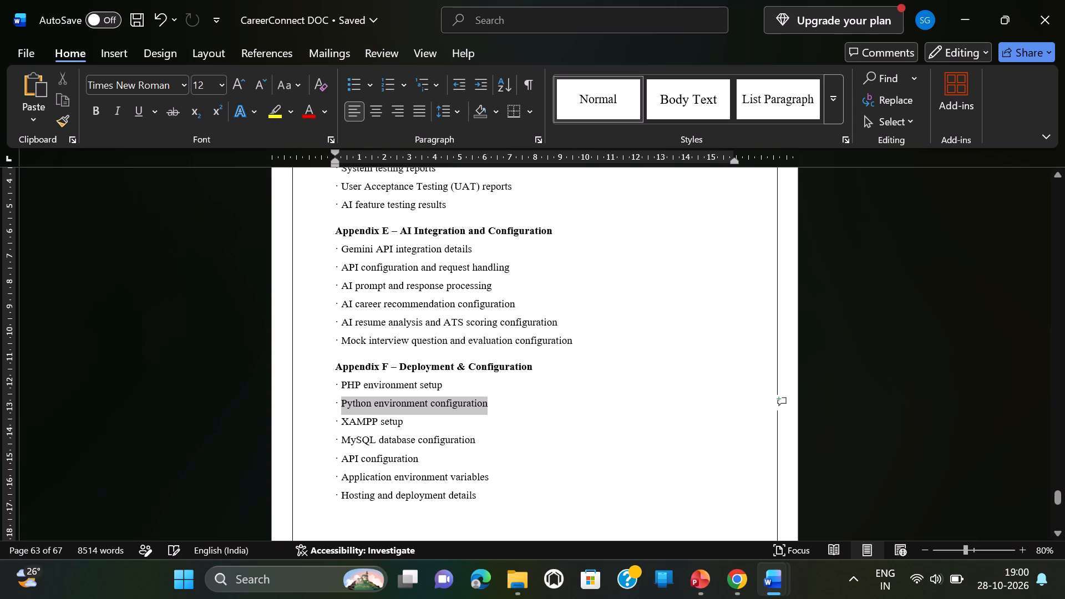
pyautogui.moveTo(347, 410); pyautogui.dragTo(346, 410)
pyautogui.press('BackSpace')
pyautogui.press('BackSpace')
pyautogui.press('BackSpace')
pyautogui.press('BackSpace')
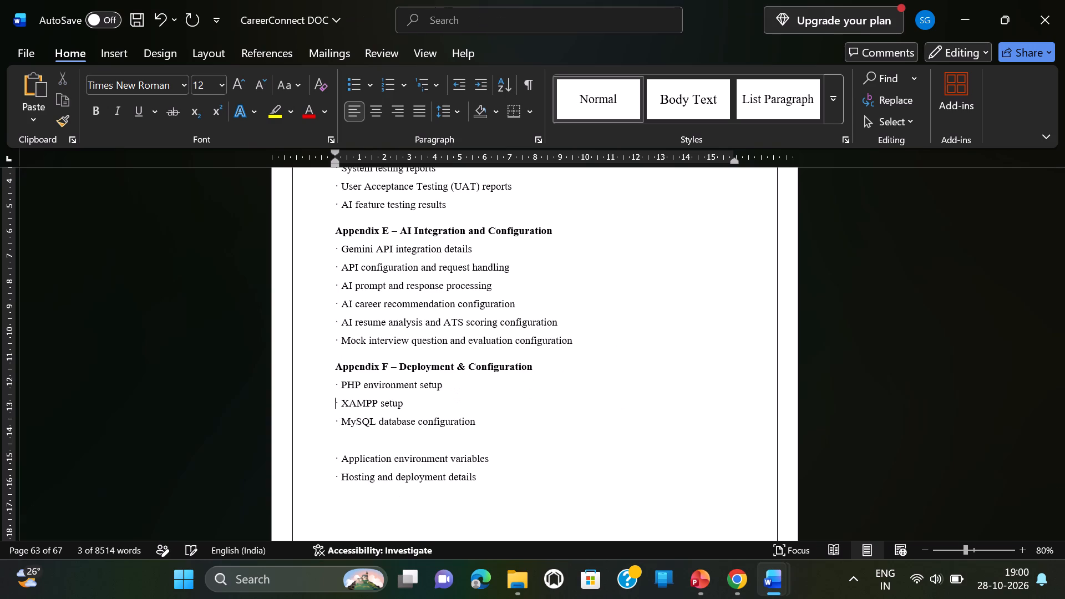
pyautogui.hotkey('ctrl', 's')
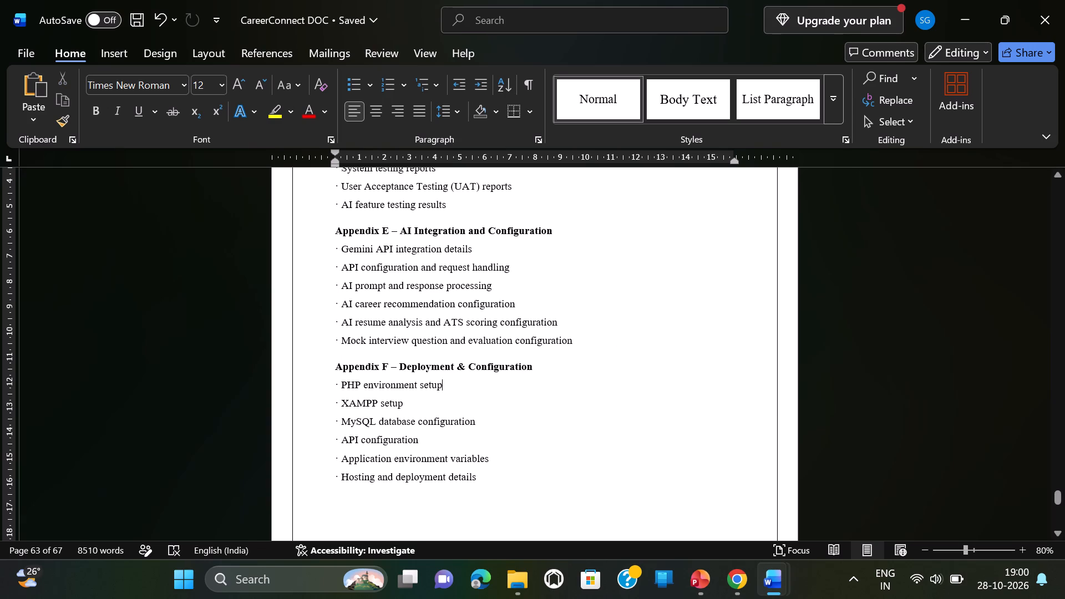
# Insert two blank lines above the 7.3 References heading to move it onto a new page, and save the document.
pyautogui.scroll(-11, 488, 452)
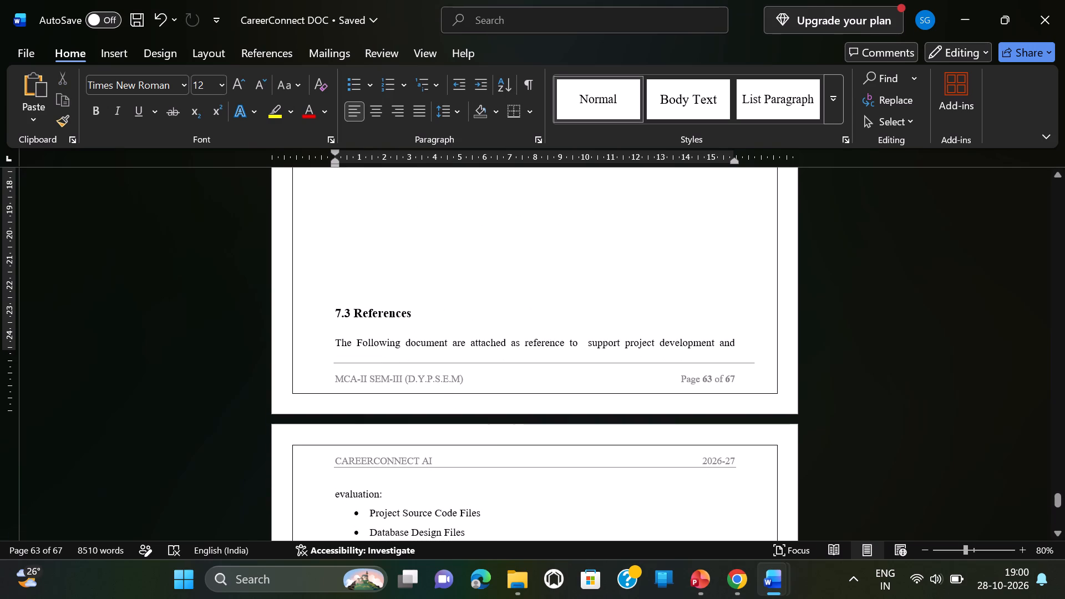
pyautogui.click(398, 299)
pyautogui.press('Return')
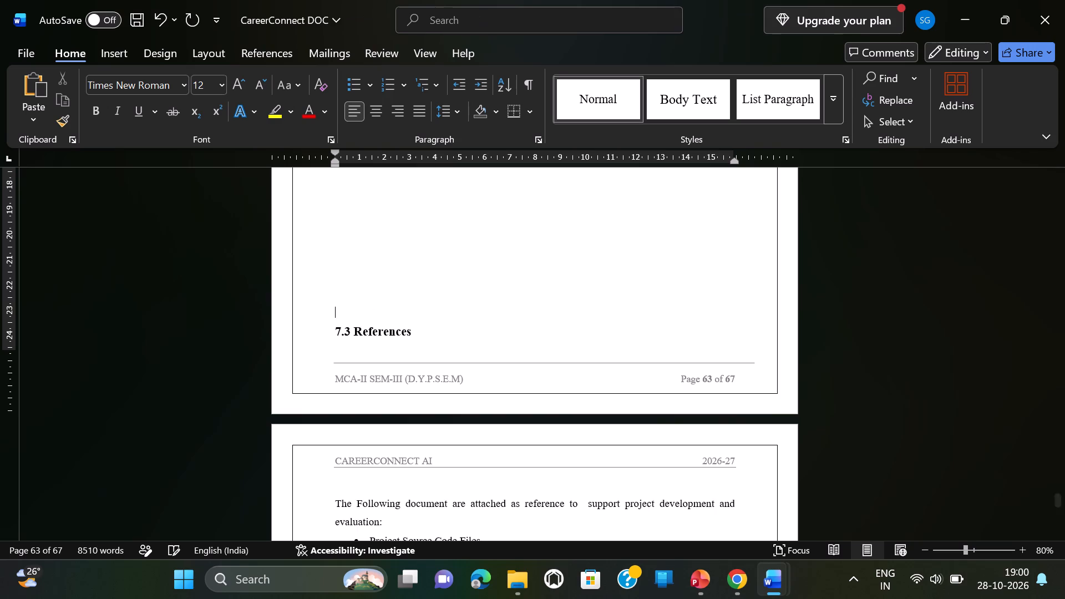
pyautogui.press('Return')
pyautogui.scroll(-5, 423, 339)
pyautogui.moveTo(421, 343); pyautogui.dragTo(293, 336)
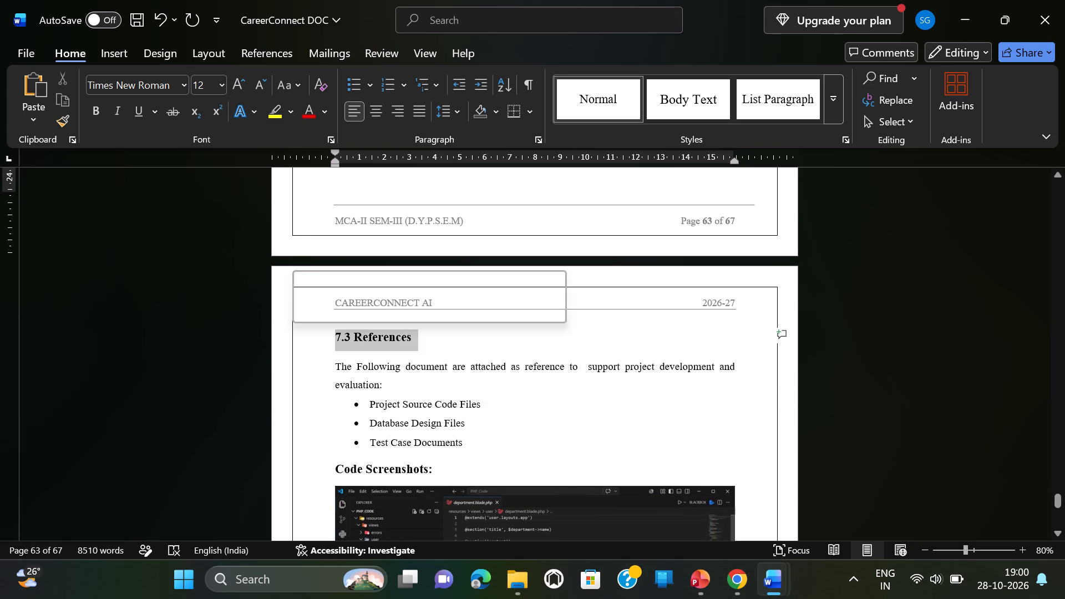
pyautogui.click(462, 337)
pyautogui.hotkey('ctrl', 's')
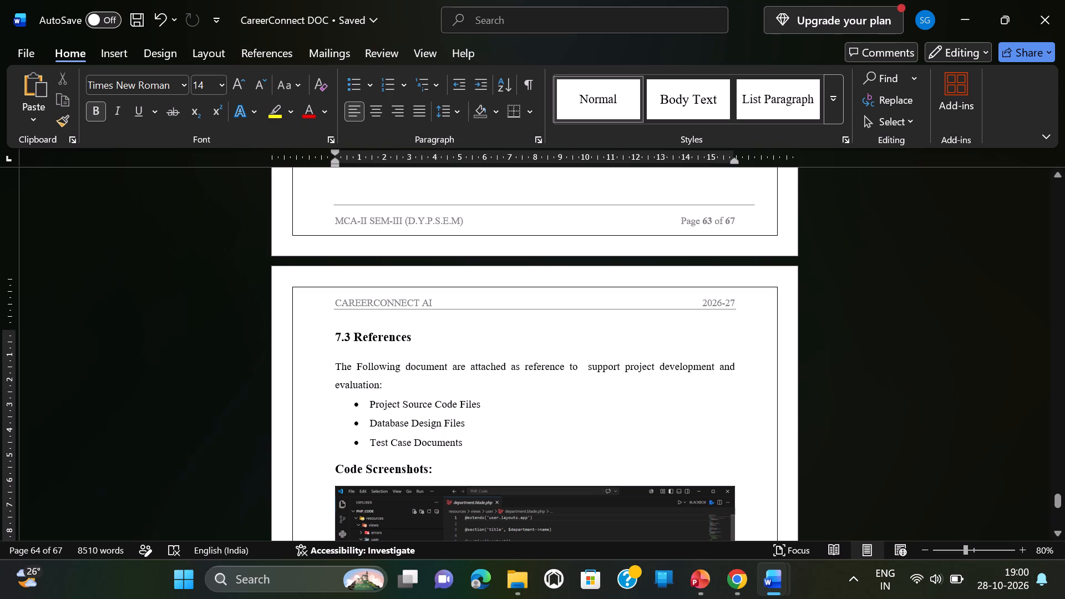
# Delete the four code editor images under the Code Screenshots heading in section 7.3.
pyautogui.scroll(-3, 495, 354)
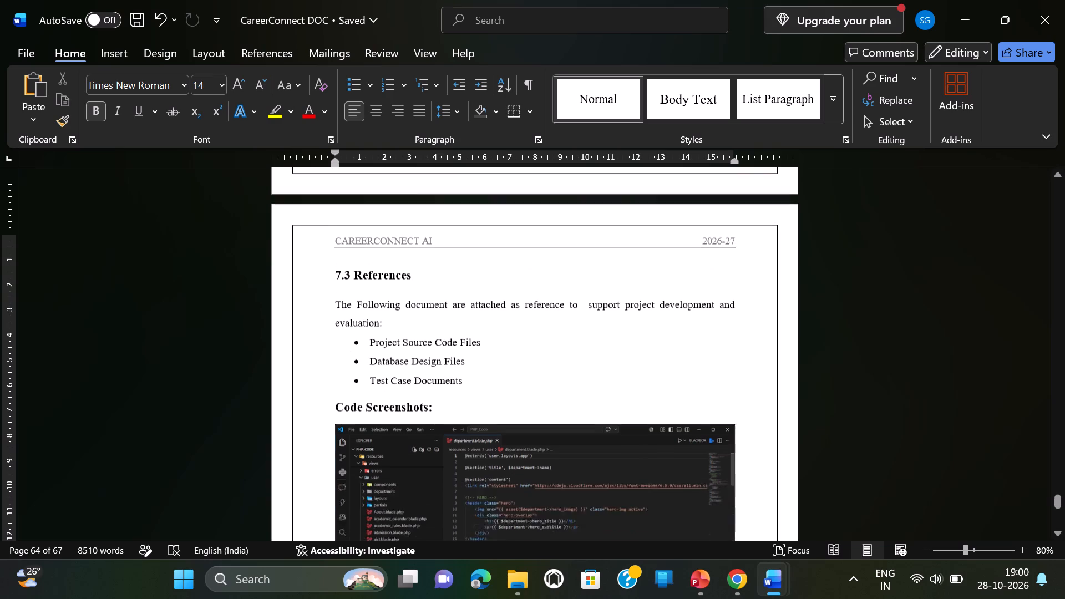
pyautogui.scroll(-2, 486, 334)
pyautogui.click(501, 384)
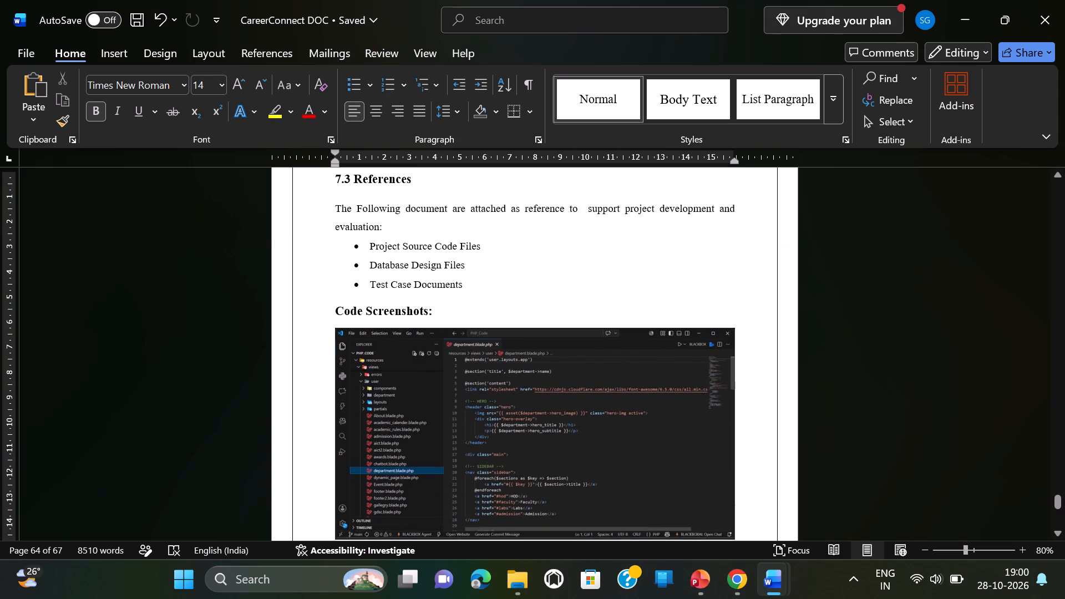
pyautogui.scroll(-2, 501, 383)
pyautogui.press('BackSpace')
pyautogui.scroll(-3, 501, 383)
pyautogui.click(500, 347)
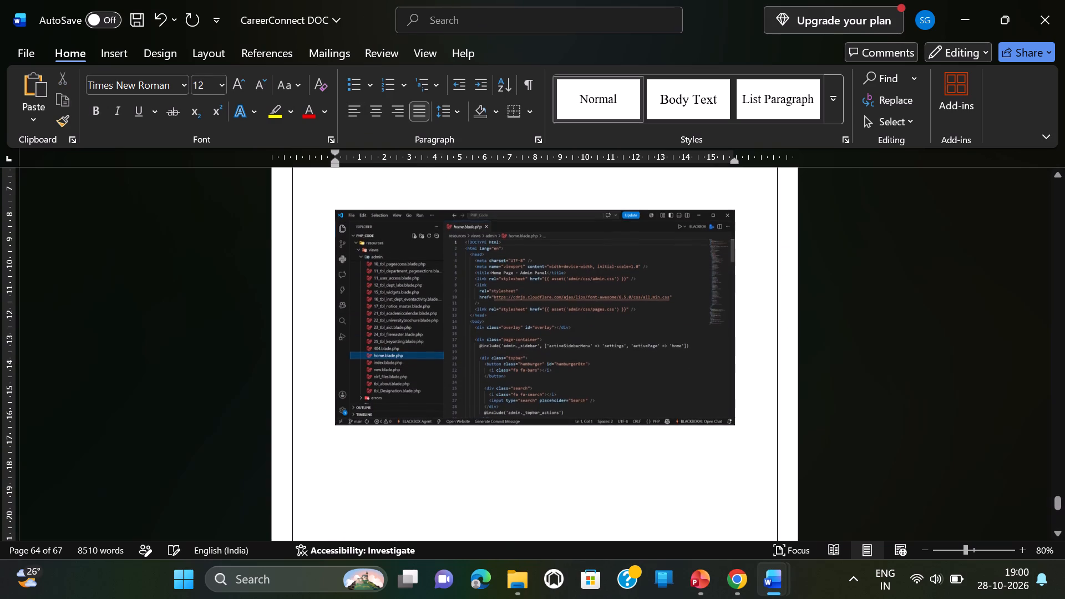
pyautogui.press('BackSpace')
pyautogui.scroll(-5, 503, 346)
pyautogui.scroll(8, 505, 321)
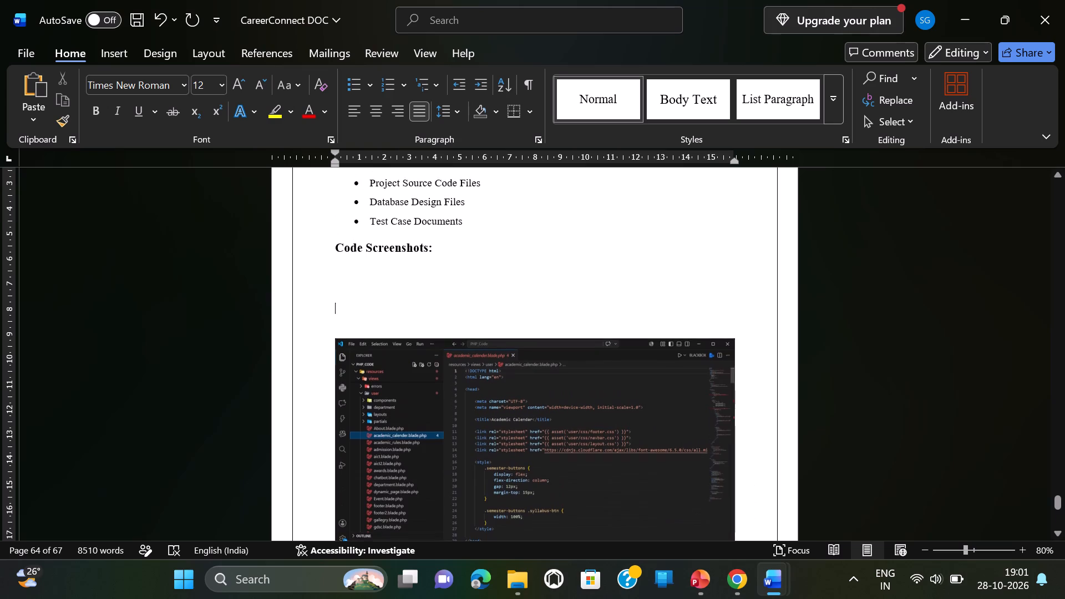
pyautogui.scroll(1, 491, 360)
pyautogui.click(479, 404)
pyautogui.press('BackSpace')
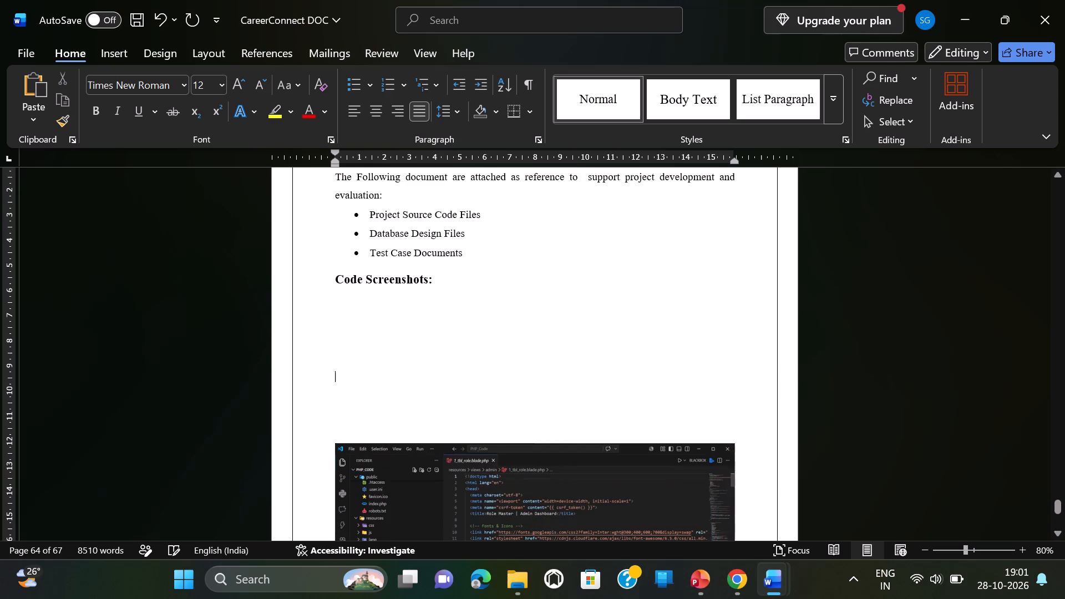
pyautogui.scroll(-5, 476, 416)
pyautogui.click(472, 390)
pyautogui.press('BackSpace')
# Insert twelve blank lines below Code Screenshots to move the Database Screenshot heading onto a new page.
pyautogui.scroll(-4, 472, 390)
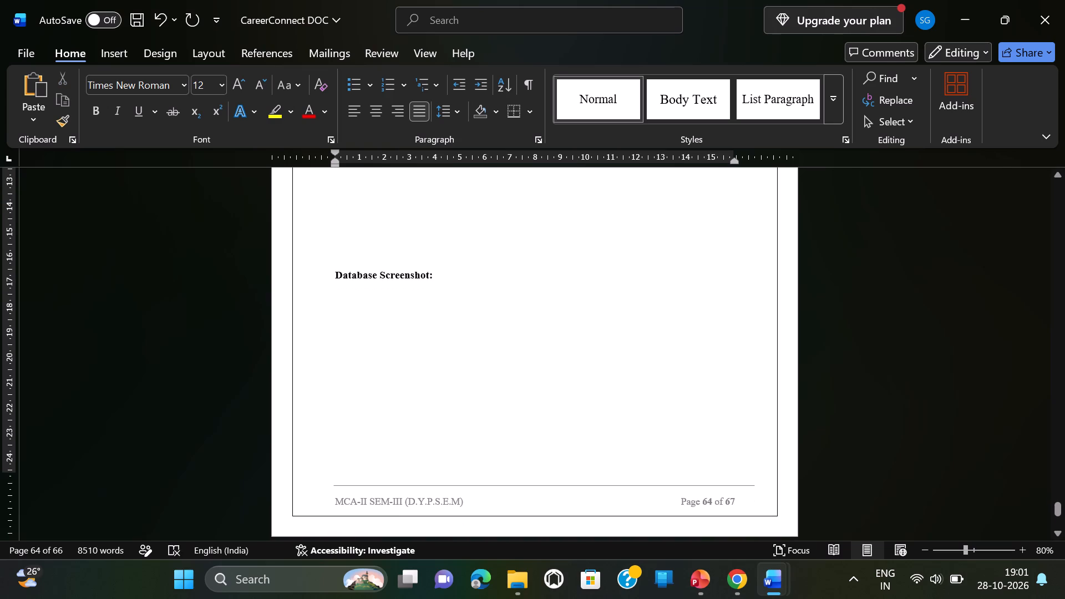
pyautogui.press('Return')
pyautogui.press('Return')
pyautogui.press('Return')
pyautogui.press('Return')
pyautogui.press('Return')
pyautogui.press('Return')
pyautogui.press('Return')
pyautogui.scroll(-2, 443, 322)
pyautogui.press('Return')
pyautogui.press('Return')
pyautogui.press('Return')
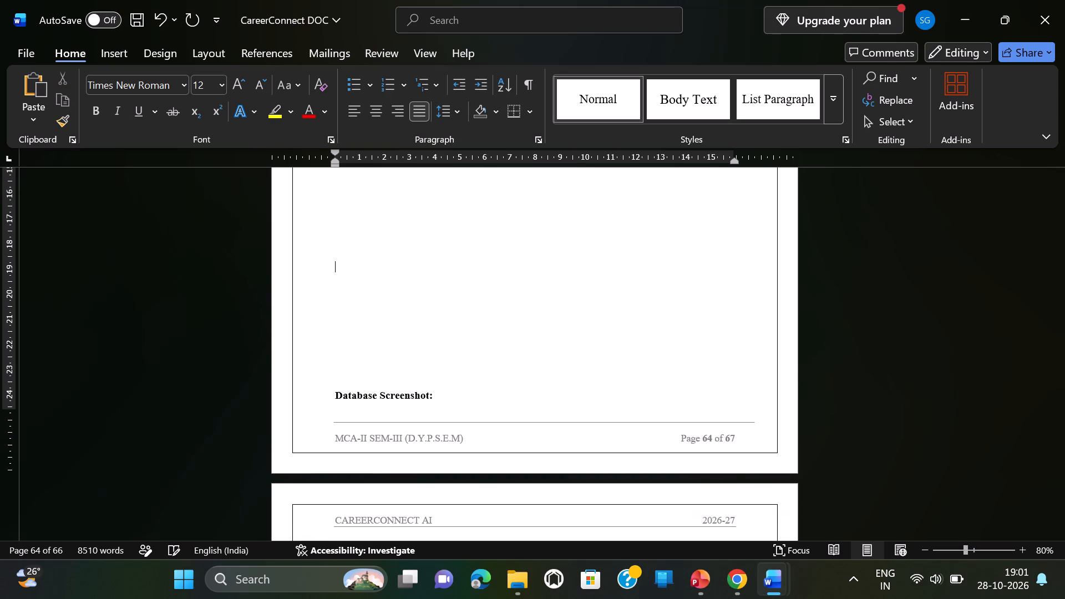
pyautogui.press('Return')
pyautogui.scroll(-4, 447, 347)
pyautogui.press('Return')
# Increase the Database Screenshot heading's font size to 14.
pyautogui.moveTo(459, 446); pyautogui.dragTo(336, 446)
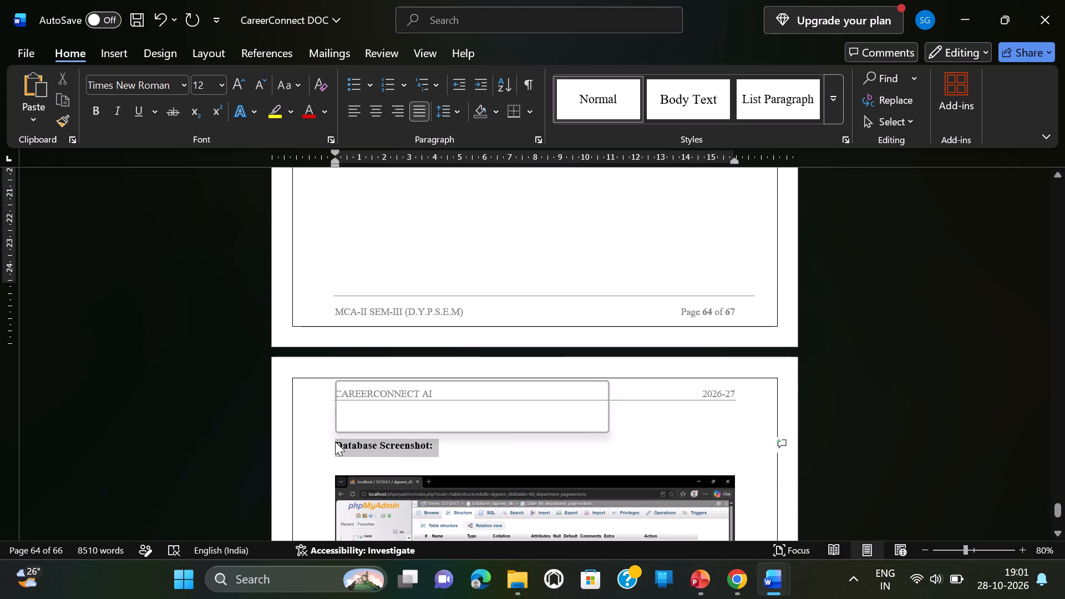
pyautogui.click(248, 82)
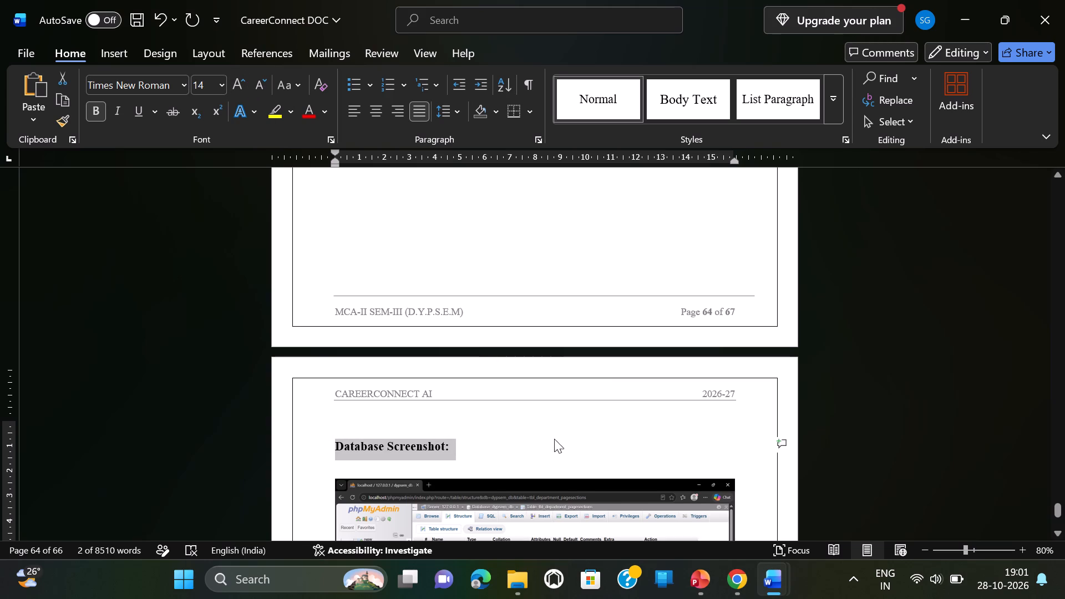
pyautogui.click(554, 439)
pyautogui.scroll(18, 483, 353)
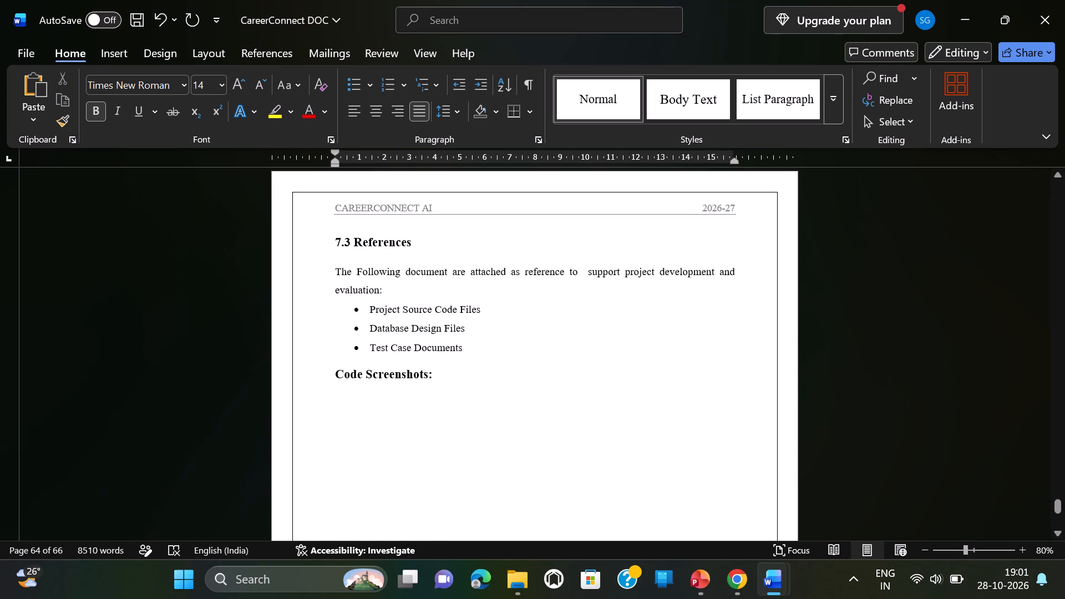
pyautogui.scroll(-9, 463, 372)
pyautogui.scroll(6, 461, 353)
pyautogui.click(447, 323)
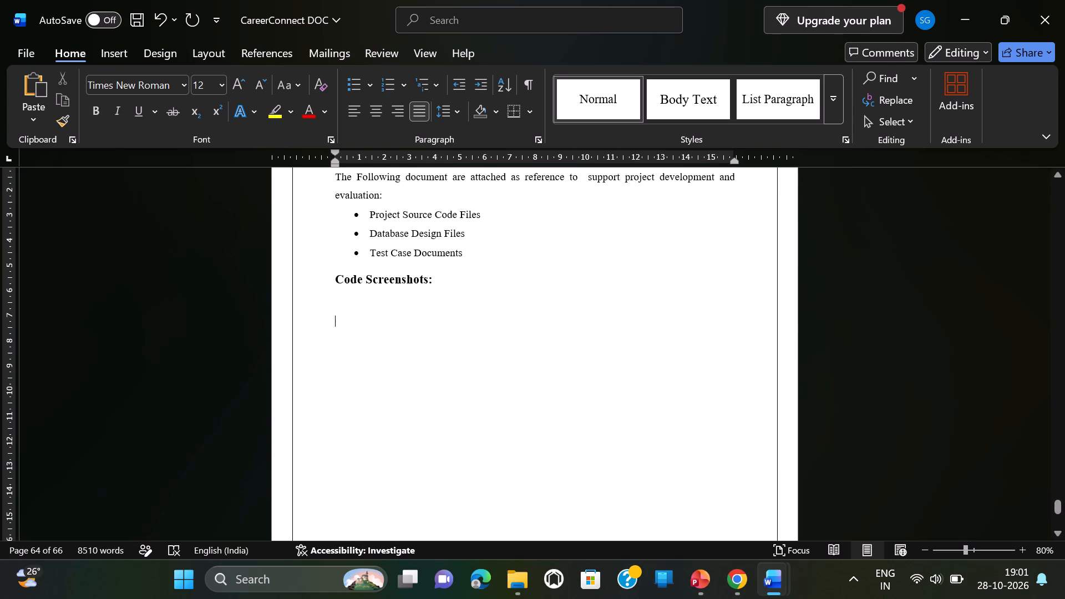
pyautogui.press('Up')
# Delete the two phpMyAdmin images on the document's last page, plus the leftover blank lines there.
pyautogui.scroll(-20, 453, 324)
pyautogui.scroll(-1, 453, 324)
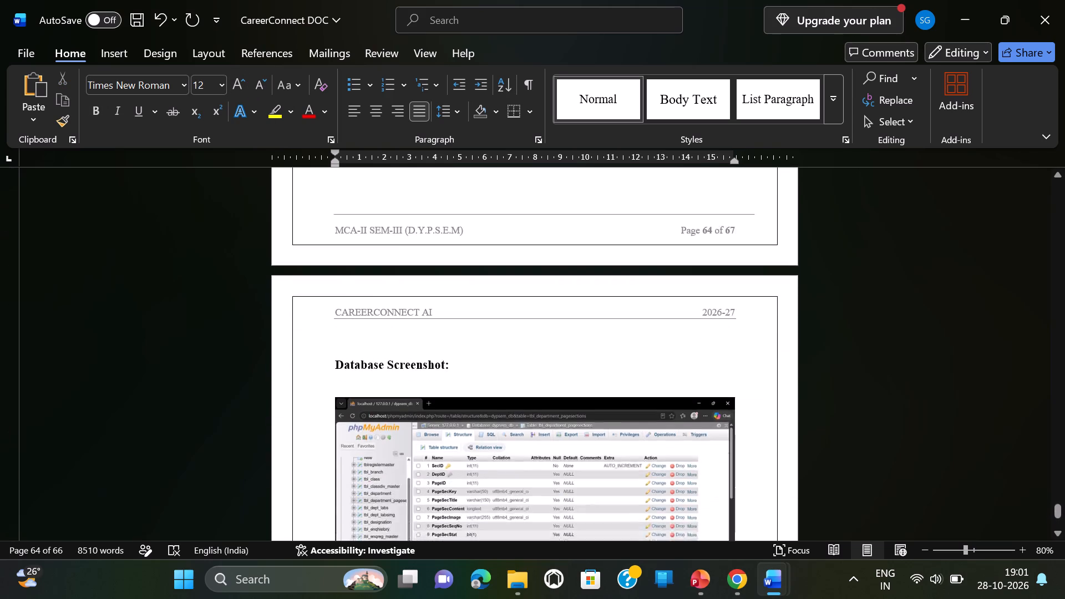
pyautogui.scroll(-11, 464, 347)
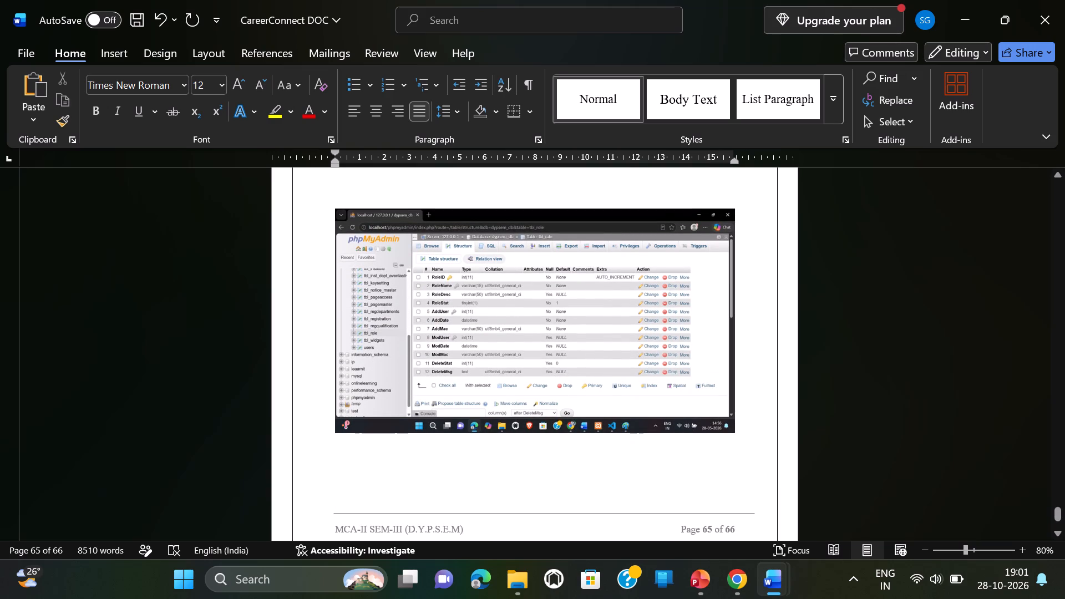
pyautogui.scroll(-10, 511, 328)
pyautogui.scroll(-20, 512, 321)
pyautogui.scroll(-1, 512, 321)
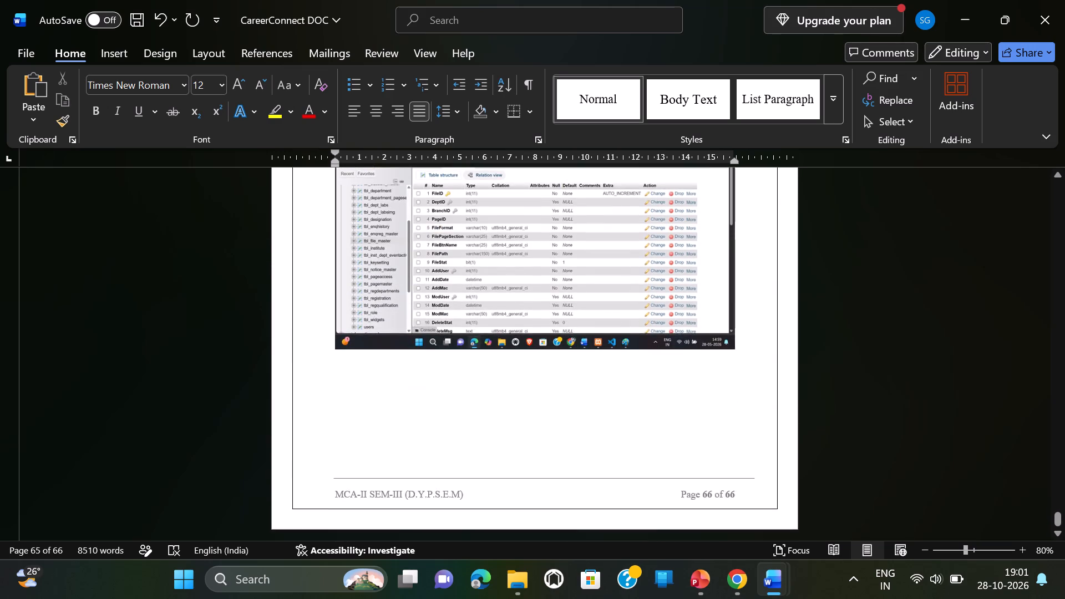
pyautogui.scroll(5, 476, 302)
pyautogui.click(485, 354)
pyautogui.press('BackSpace')
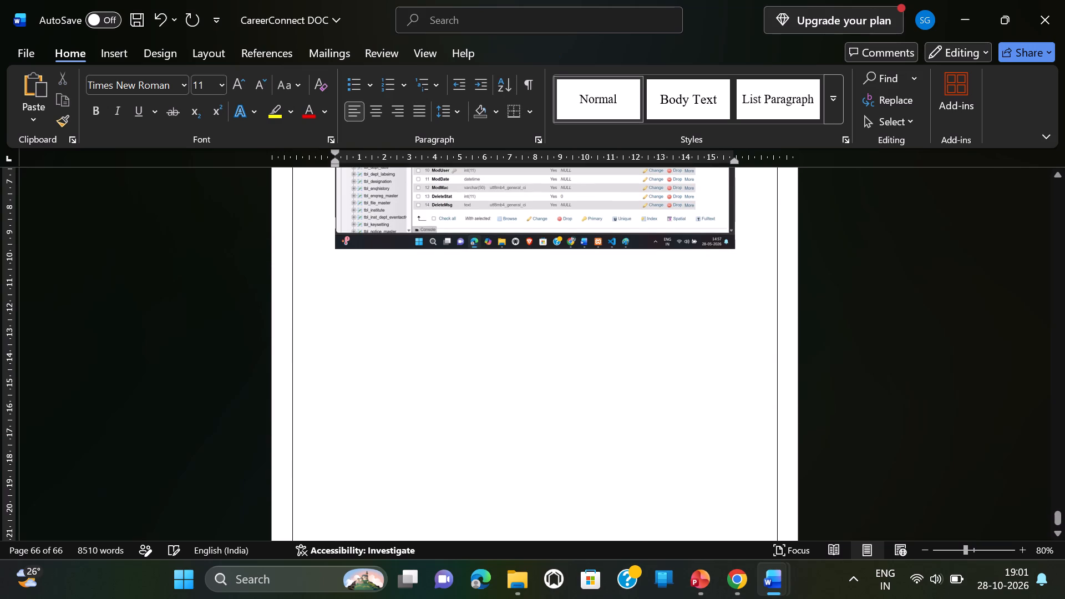
pyautogui.scroll(4, 486, 339)
pyautogui.click(491, 321)
pyautogui.press('BackSpace')
pyautogui.scroll(5, 491, 321)
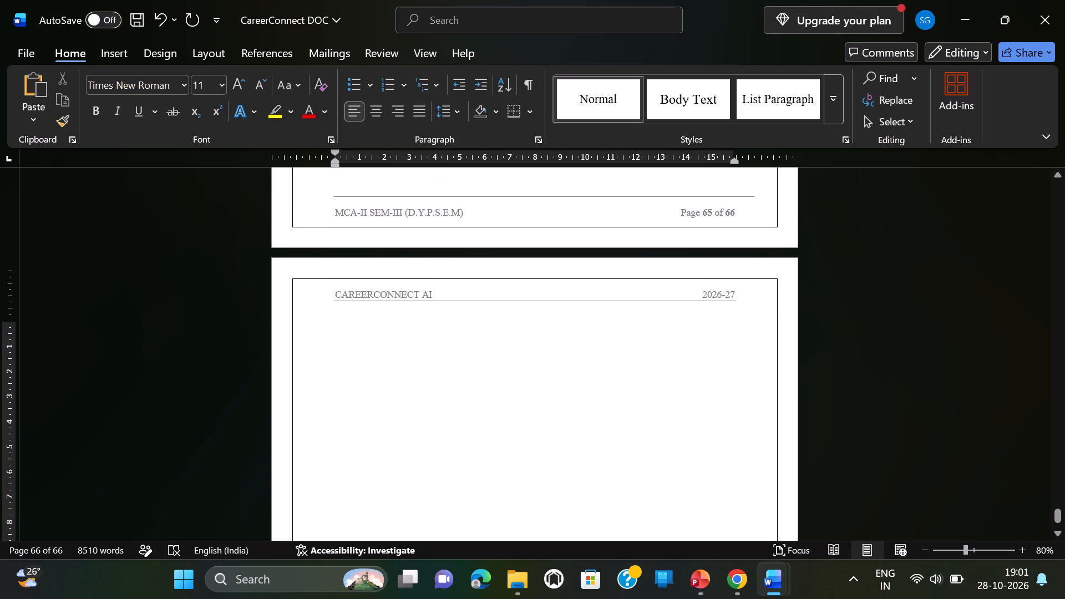
pyautogui.press('BackSpace')
pyautogui.press('BackSpace')
pyautogui.press('BackSpace')
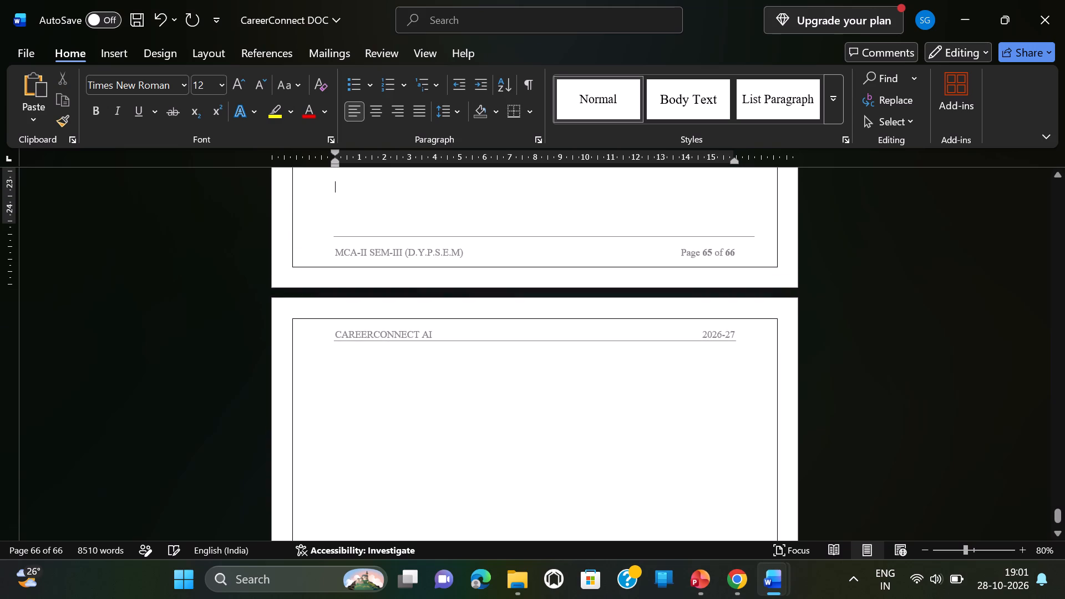
# Delete the two remaining phpMyAdmin images under the Database Screenshot heading.
pyautogui.scroll(7, 486, 393)
pyautogui.scroll(5, 455, 333)
pyautogui.click(457, 377)
pyautogui.press('BackSpace')
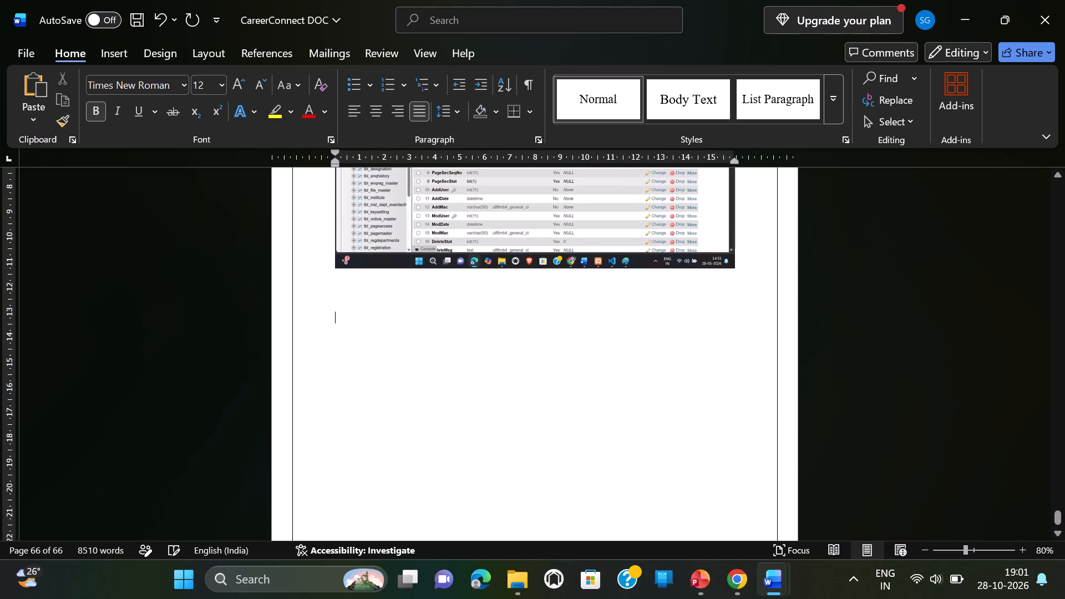
pyautogui.click(498, 248)
pyautogui.scroll(4, 480, 316)
pyautogui.press('BackSpace')
# Remove the blank line above the Database Screenshot heading at the start of its page, and save the document.
pyautogui.scroll(10, 484, 354)
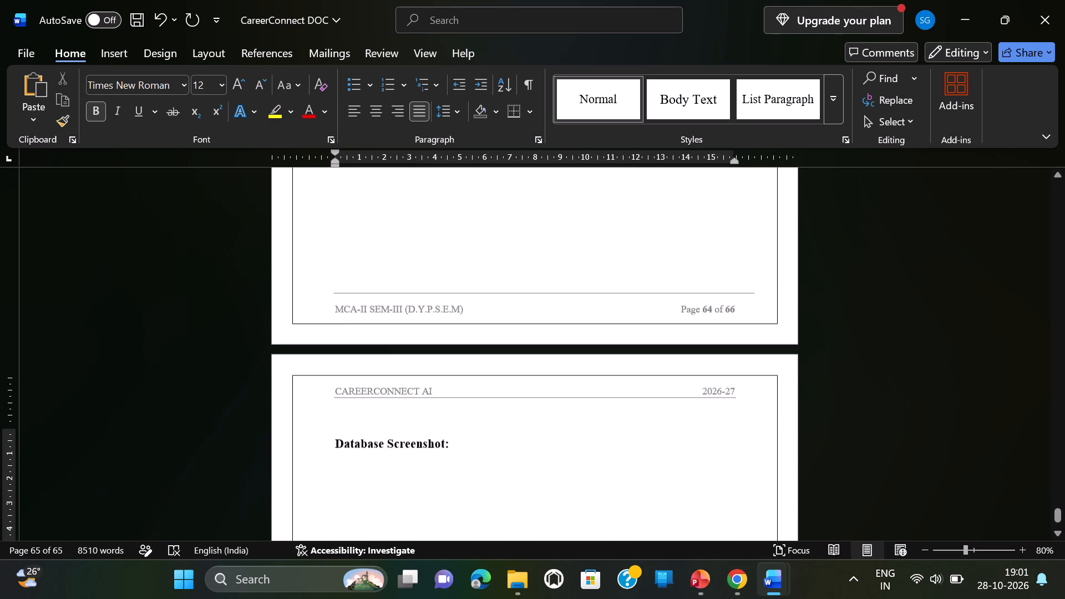
pyautogui.click(407, 425)
pyautogui.press('BackSpace')
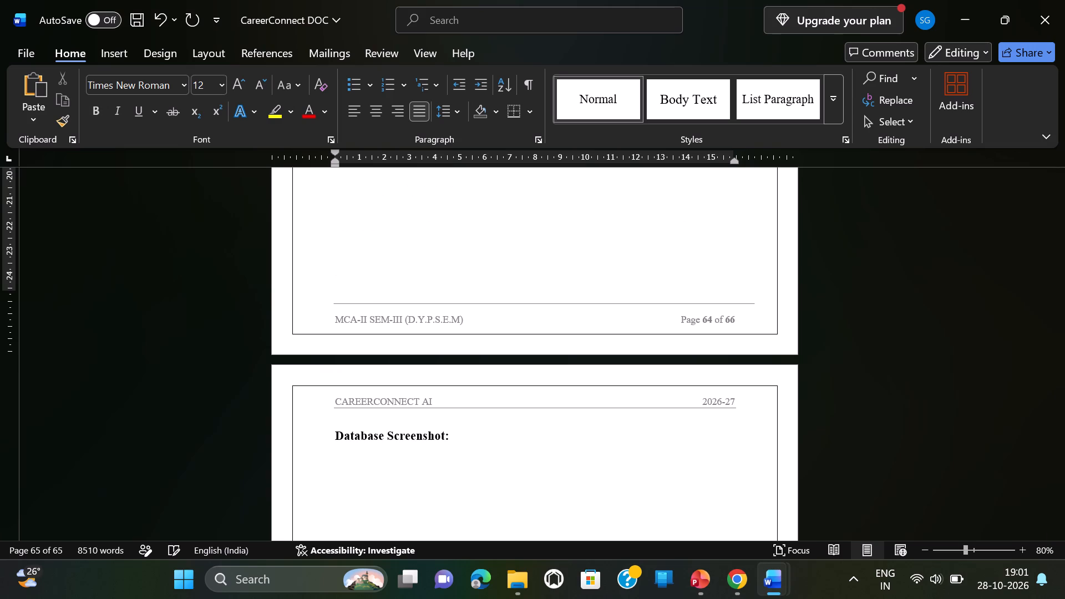
pyautogui.click(404, 418)
pyautogui.scroll(14, 454, 381)
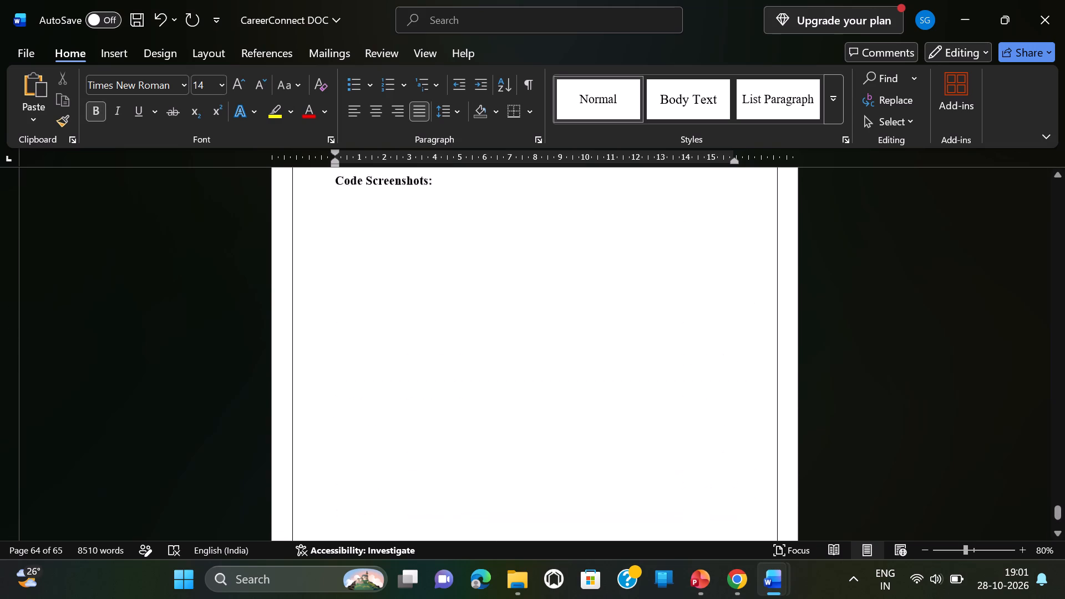
pyautogui.scroll(4, 454, 375)
pyautogui.scroll(-18, 463, 385)
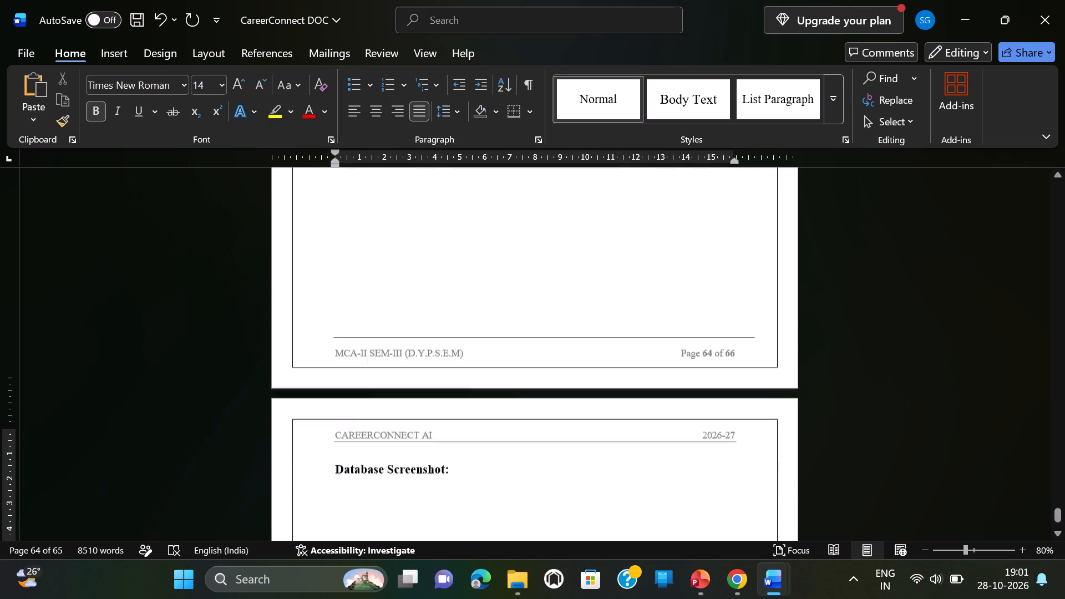
pyautogui.hotkey('ctrl', 's')
# Place the text cursor on the blank line directly below the Code Screenshots heading.
pyautogui.scroll(-20, 481, 357)
pyautogui.scroll(-1, 481, 357)
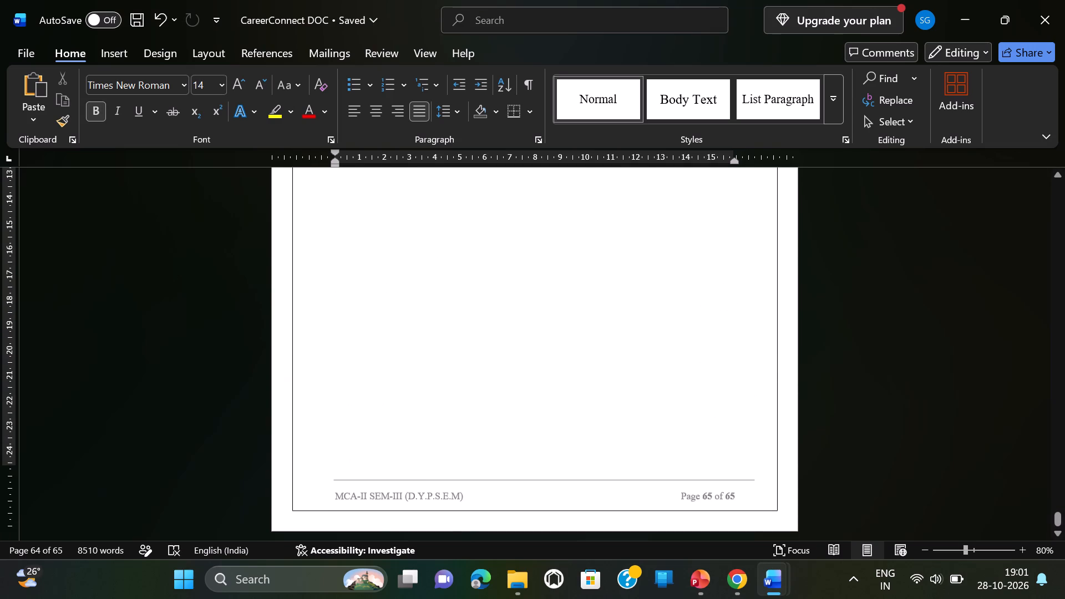
pyautogui.scroll(-8, 480, 357)
pyautogui.scroll(20, 480, 352)
pyautogui.scroll(9, 480, 352)
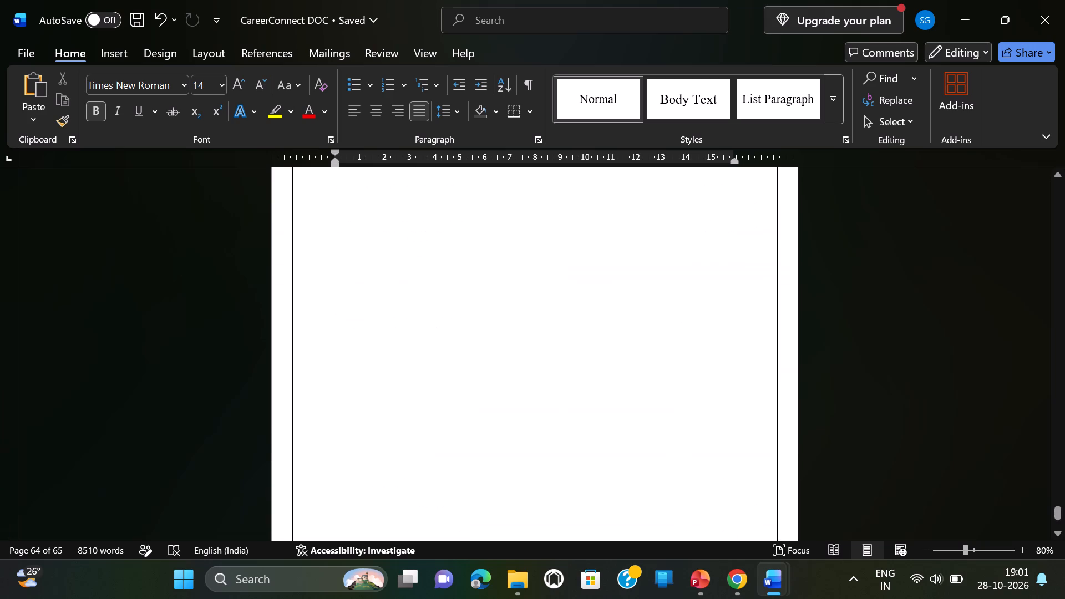
pyautogui.scroll(4, 479, 347)
pyautogui.scroll(2, 436, 325)
pyautogui.click(389, 379)
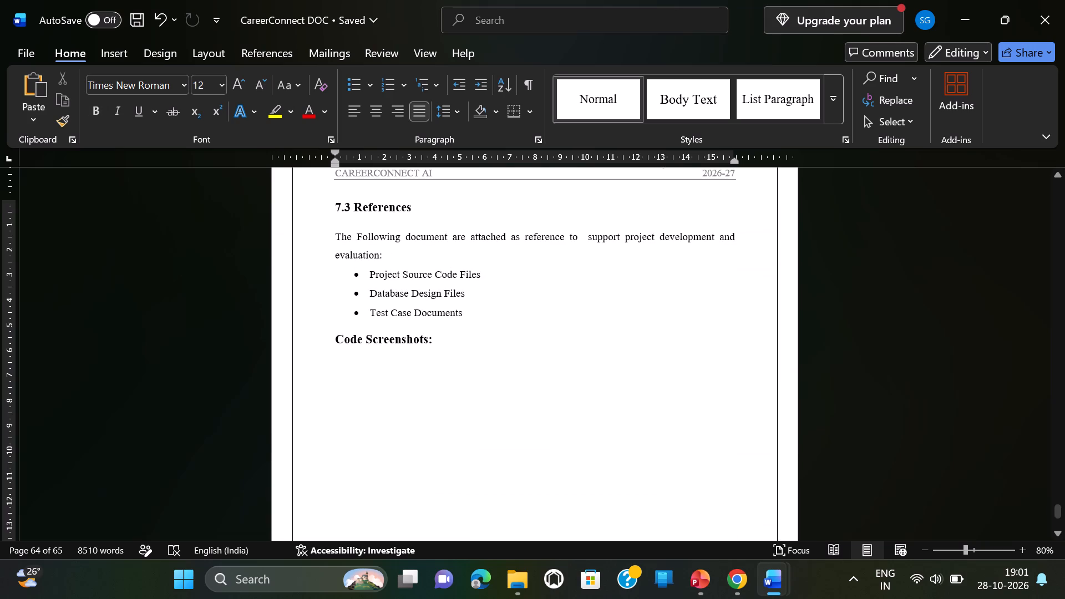
pyautogui.press('Up')
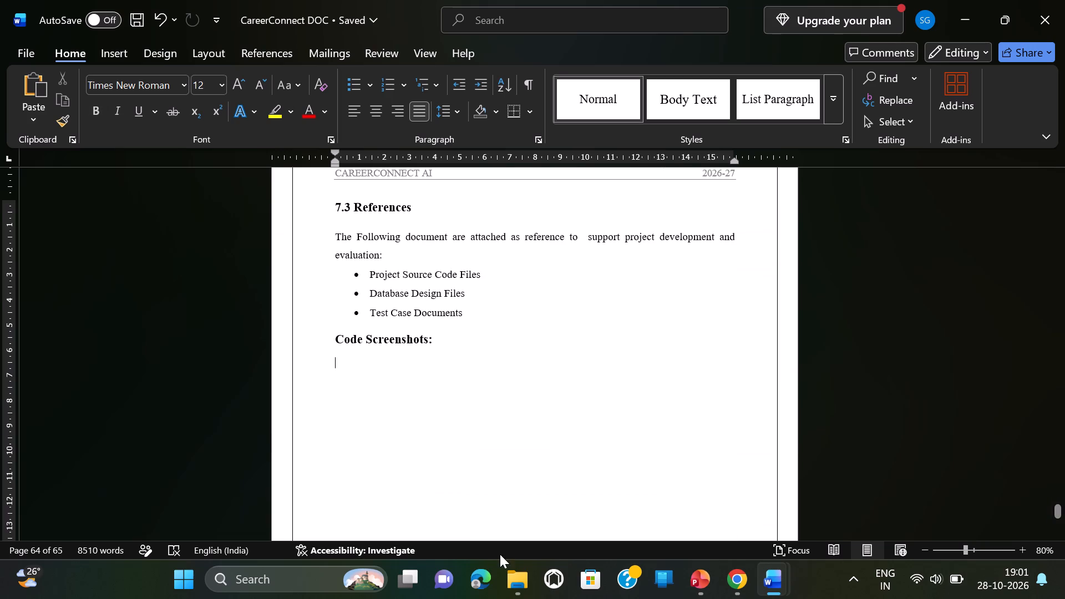
# Switch to File Explorer, go to C:\xampp\htdocs\AI\CareerConnectAI, and open that folder in the code editor with the command "code .".
pyautogui.click(515, 578)
pyautogui.click(105, 363)
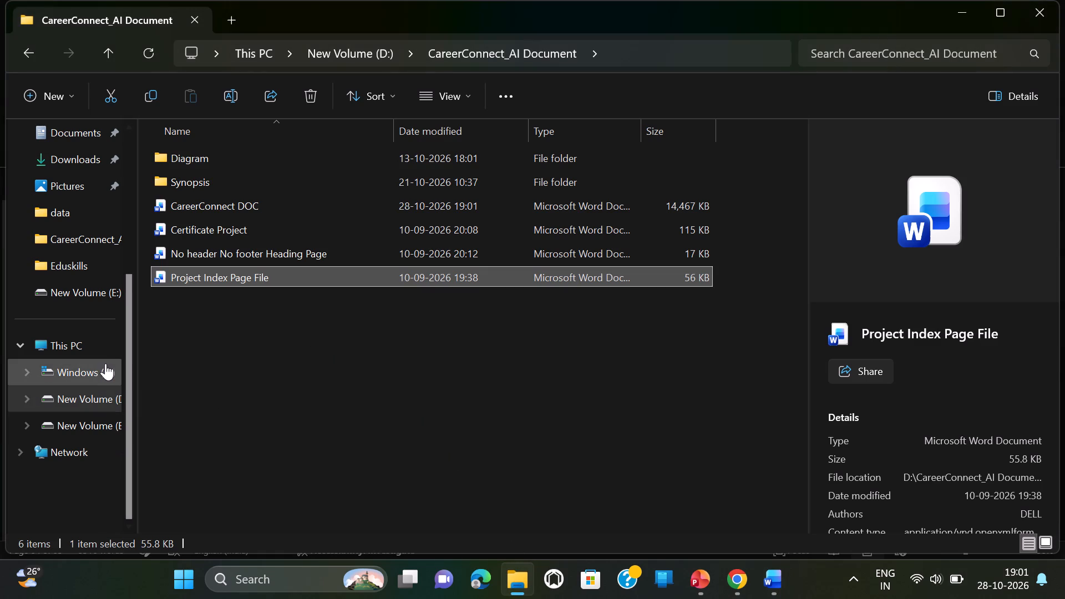
pyautogui.doubleClick(360, 312)
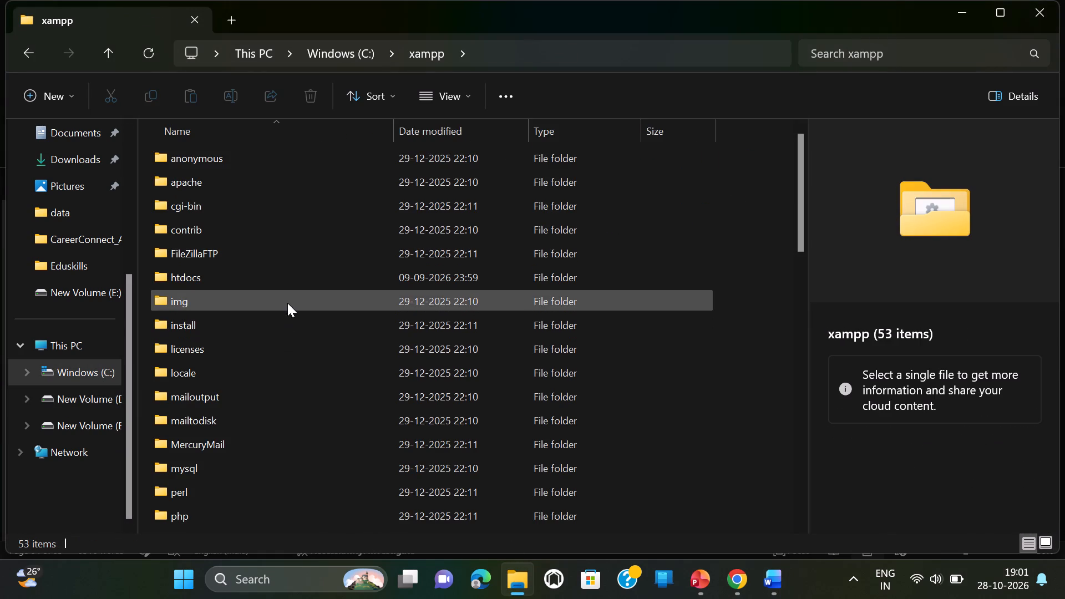
pyautogui.doubleClick(288, 270)
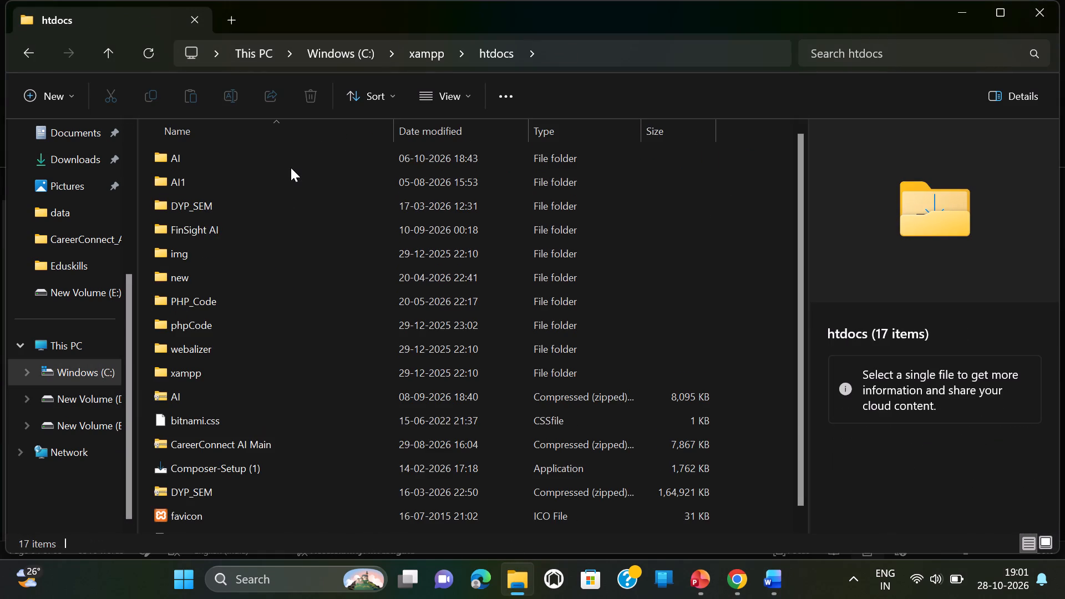
pyautogui.click(291, 167)
pyautogui.doubleClick(293, 160)
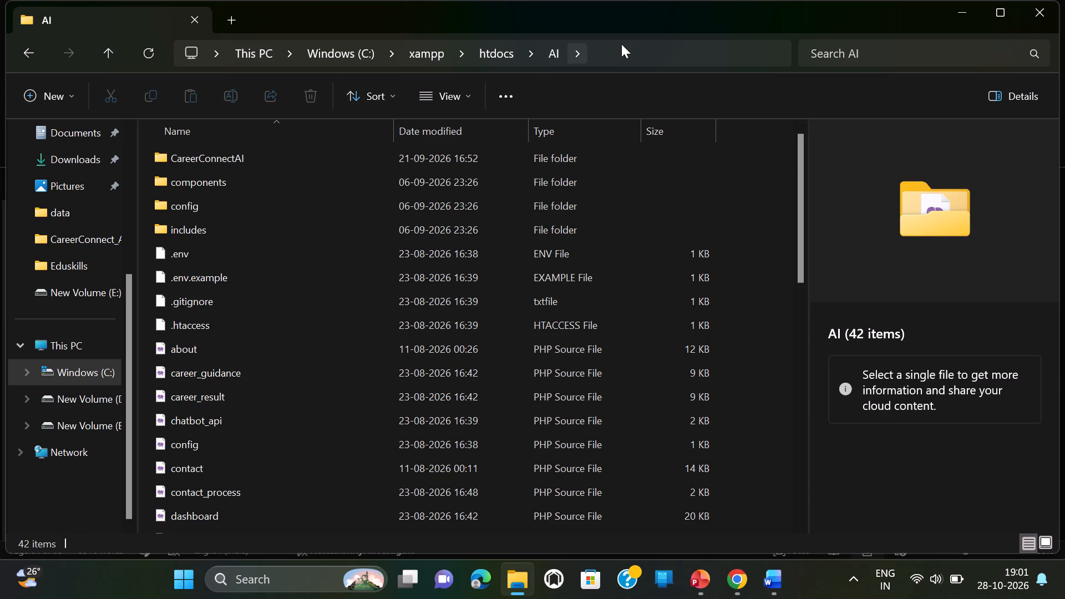
pyautogui.doubleClick(553, 161)
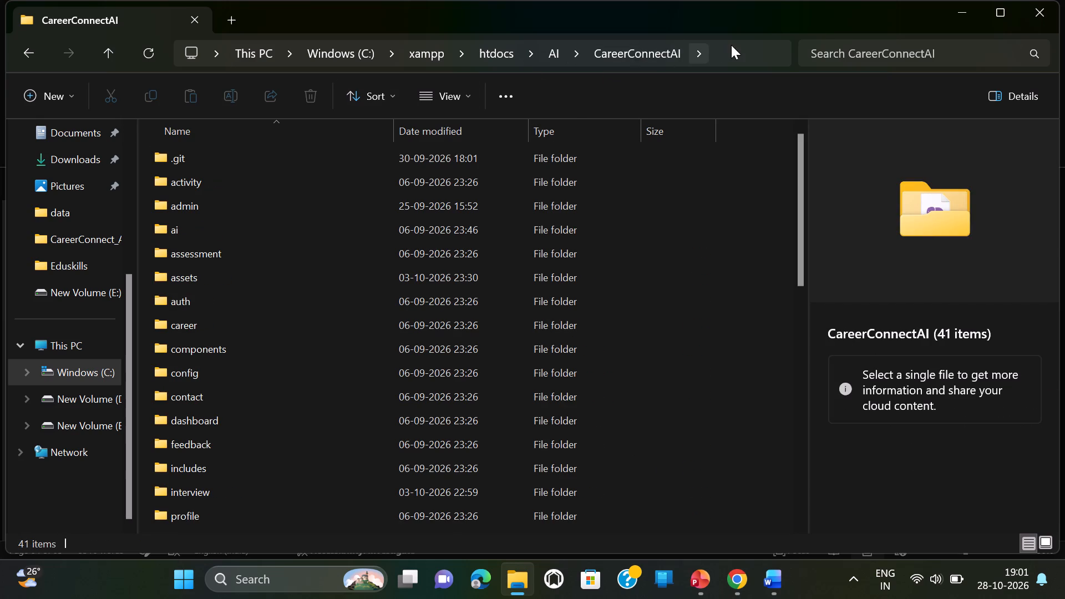
pyautogui.click(731, 45)
pyautogui.write('code .')
pyautogui.press('Return')
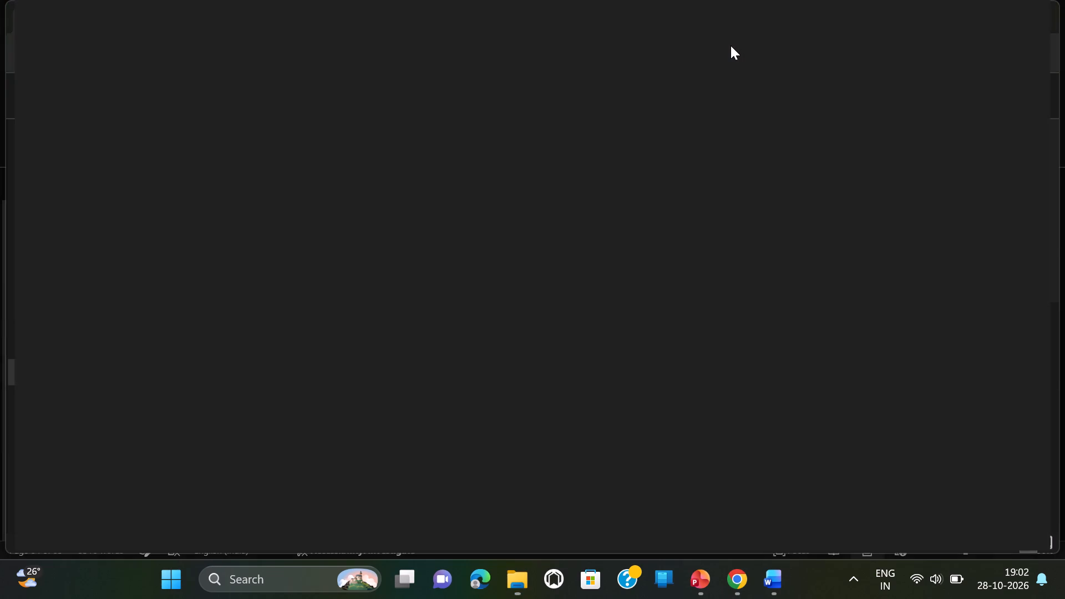
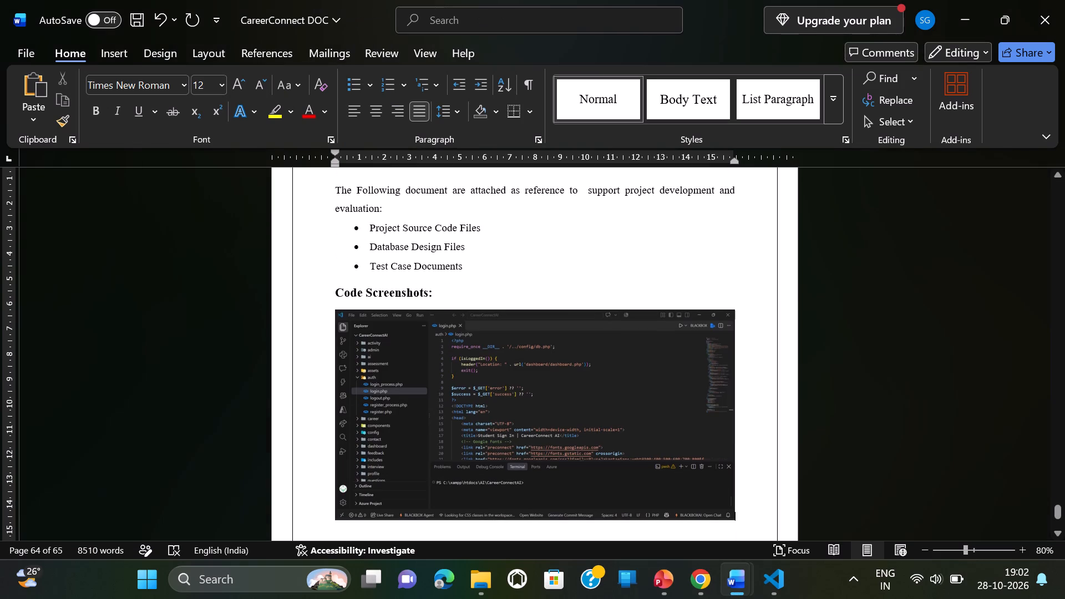
# Place the text cursor on the blank line directly below the login.php screenshot in the Code Screenshots section.
pyautogui.scroll(-13, 549, 378)
pyautogui.scroll(9, 564, 394)
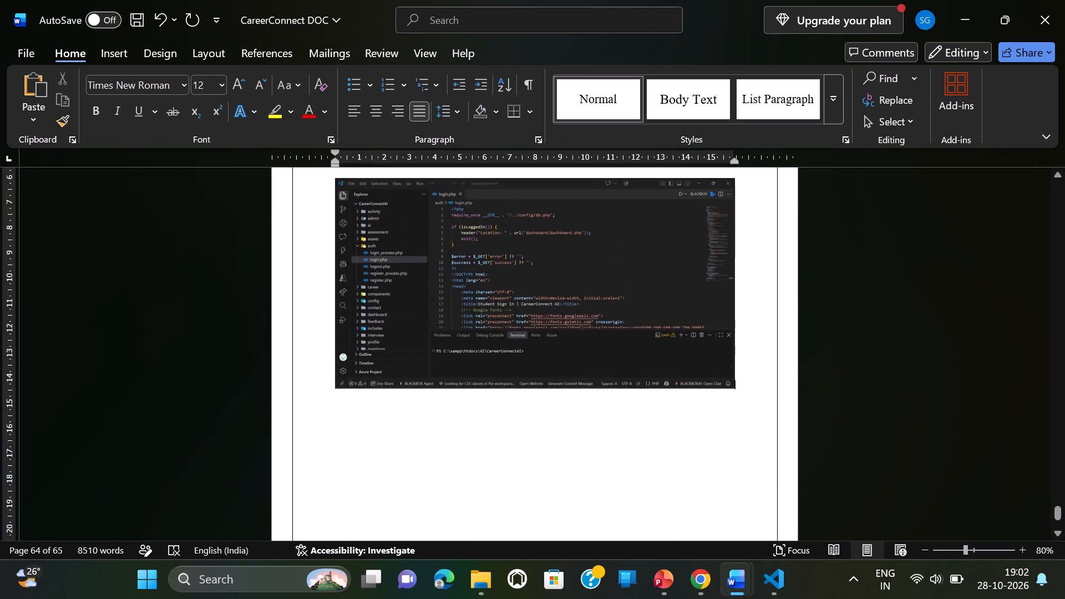
pyautogui.scroll(9, 564, 394)
pyautogui.click(435, 339)
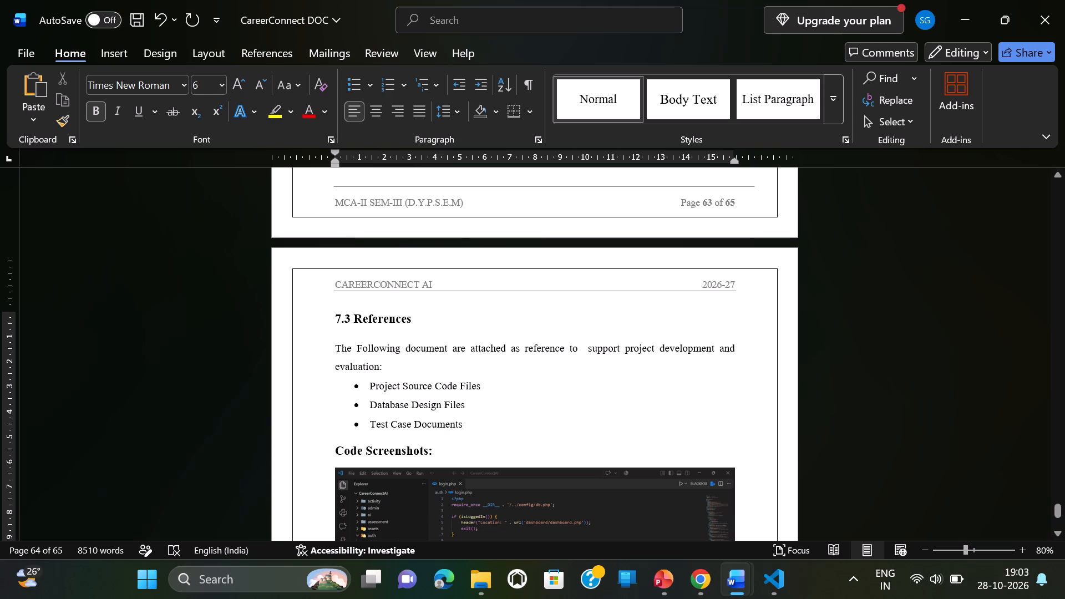
pyautogui.scroll(-9, 515, 413)
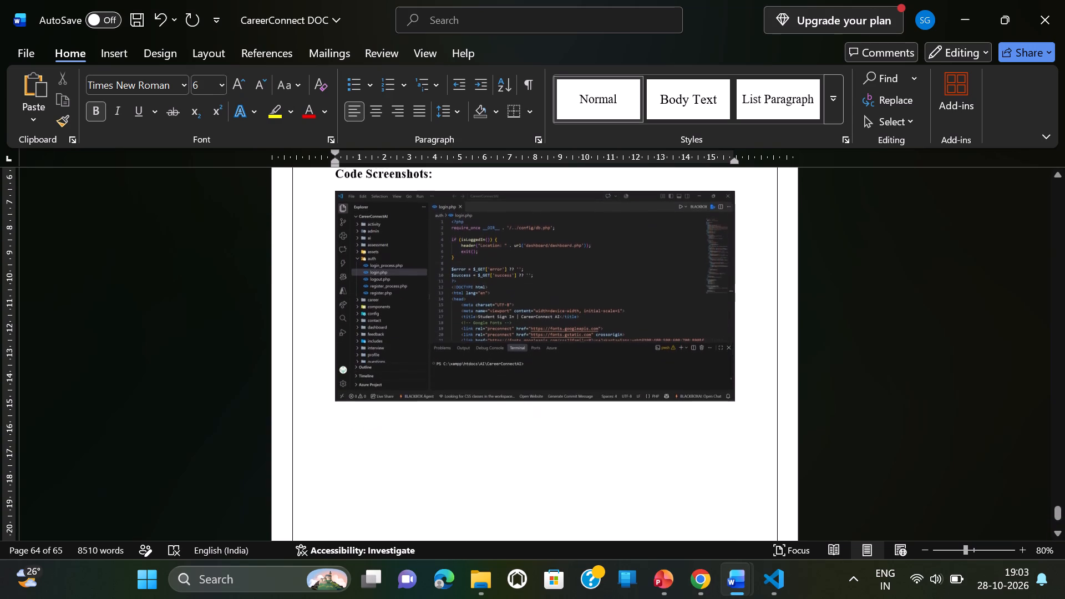
pyautogui.scroll(-4, 523, 417)
pyautogui.click(540, 371)
pyautogui.press('Up')
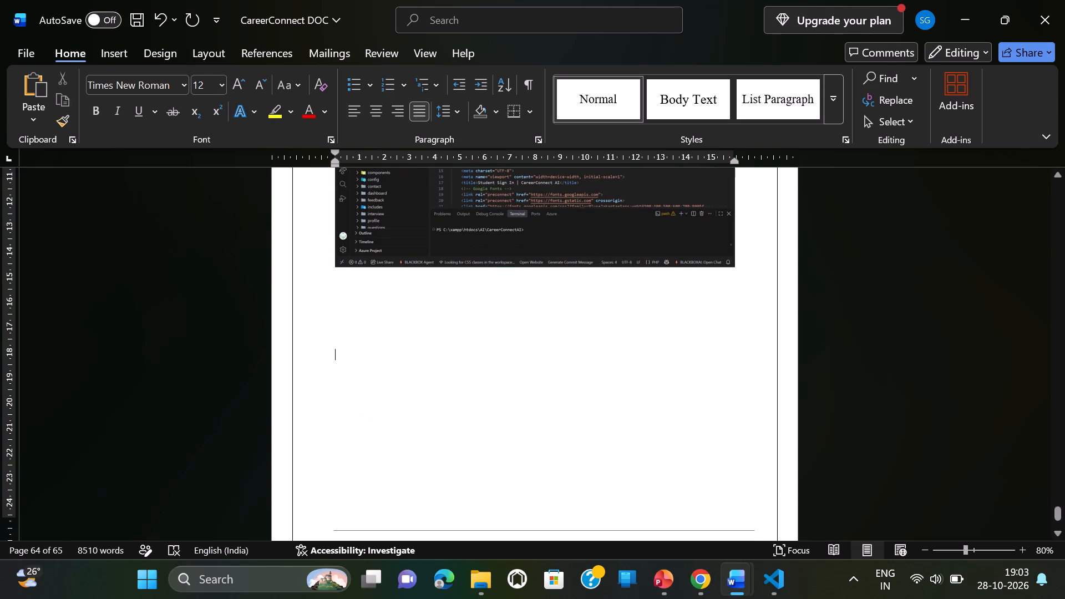
pyautogui.press('Up')
pyautogui.press('Up')
pyautogui.press('Up')
pyautogui.press('Up')
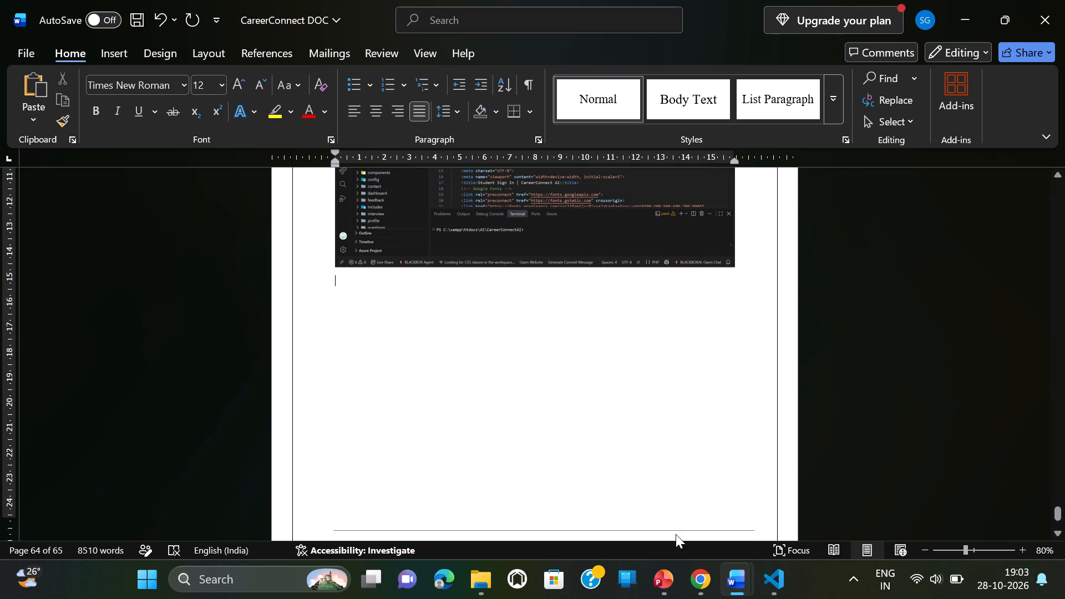
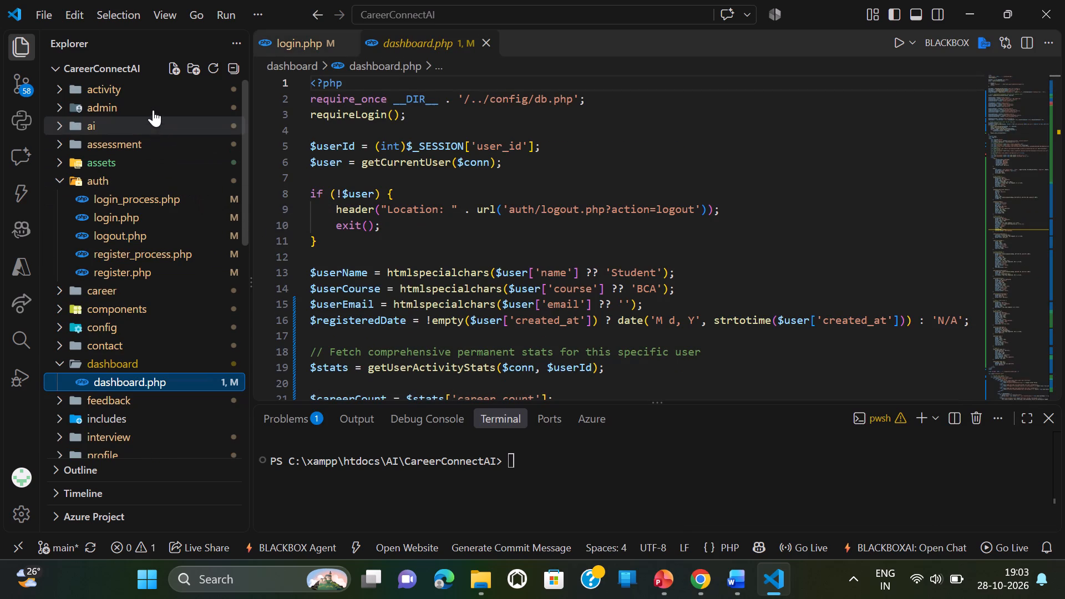
# Open index.php from the admin folder and capture a screenshot of the whole editor window, excluding the taskbar.
pyautogui.click(150, 100)
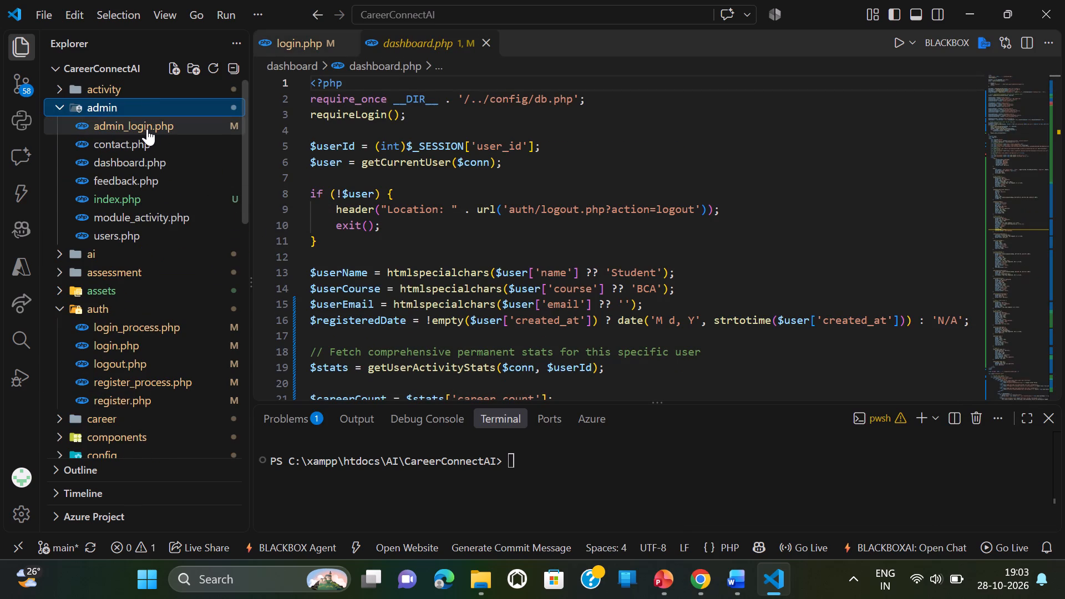
pyautogui.click(147, 129)
pyautogui.click(168, 197)
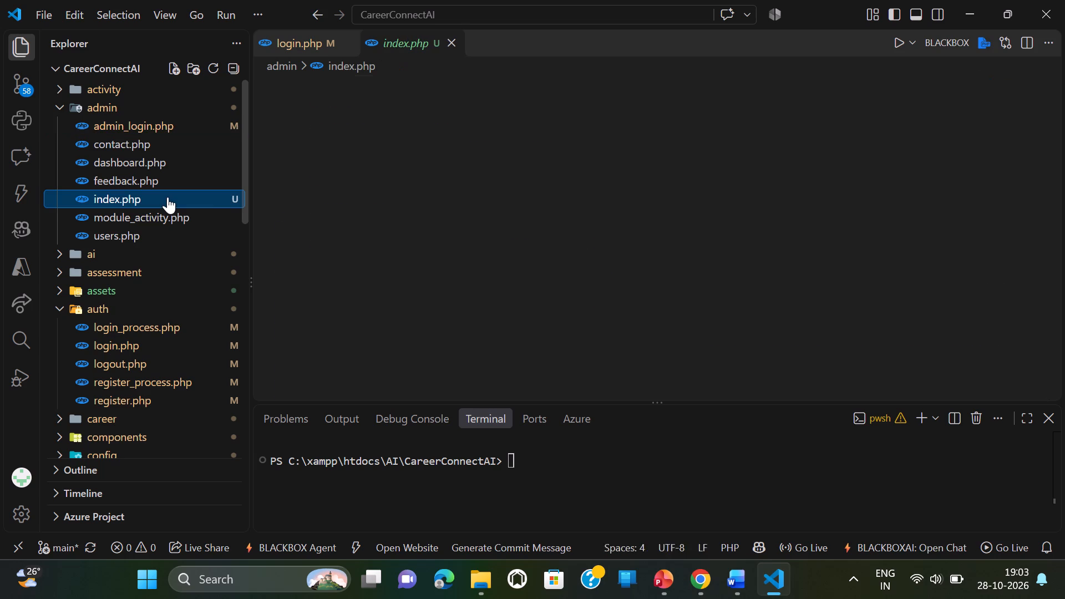
pyautogui.scroll(2, 606, 206)
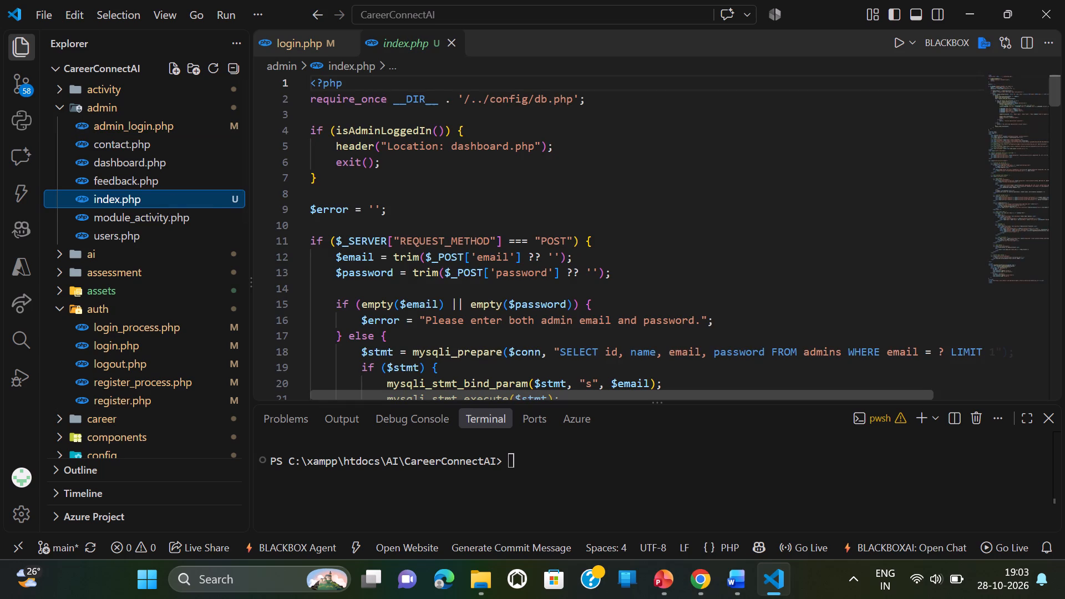
pyautogui.press('shift+super+s')
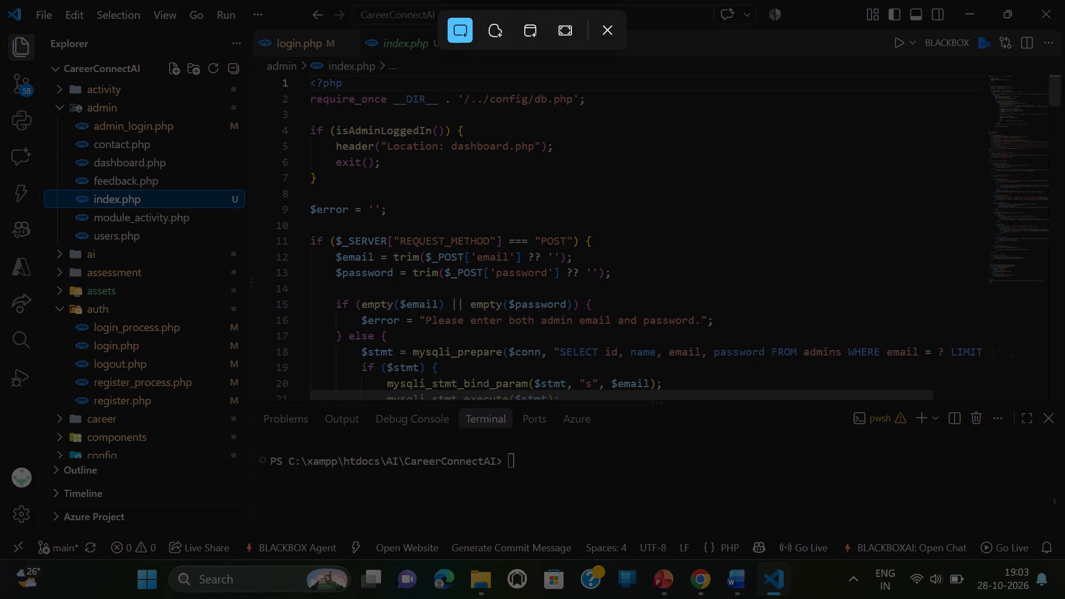
pyautogui.moveTo(0, 0); pyautogui.dragTo(1064, 554)
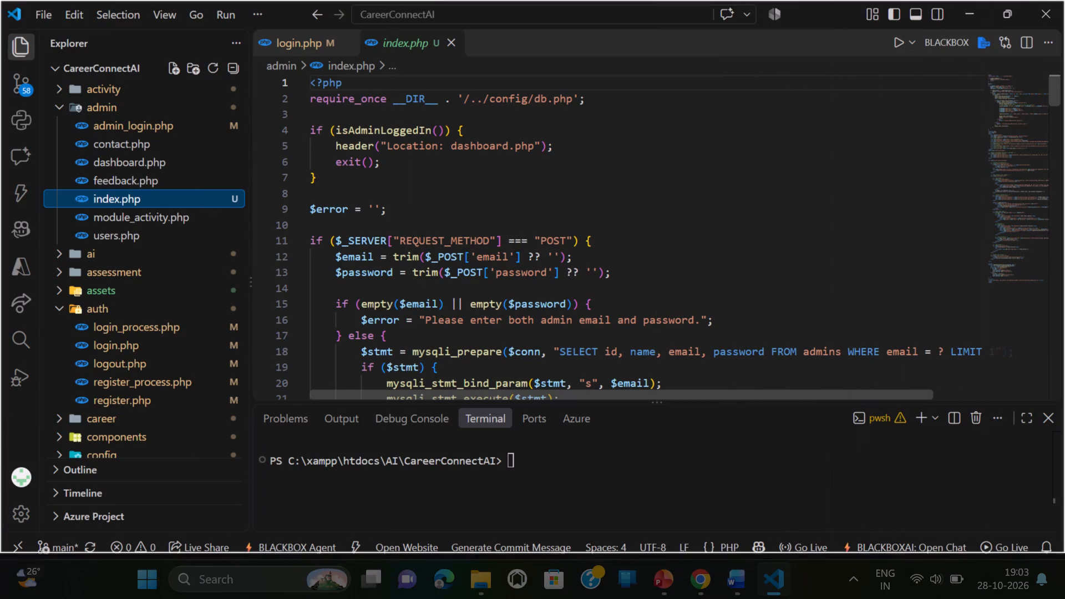
pyautogui.moveTo(1064, 554); pyautogui.dragTo(1064, 562)
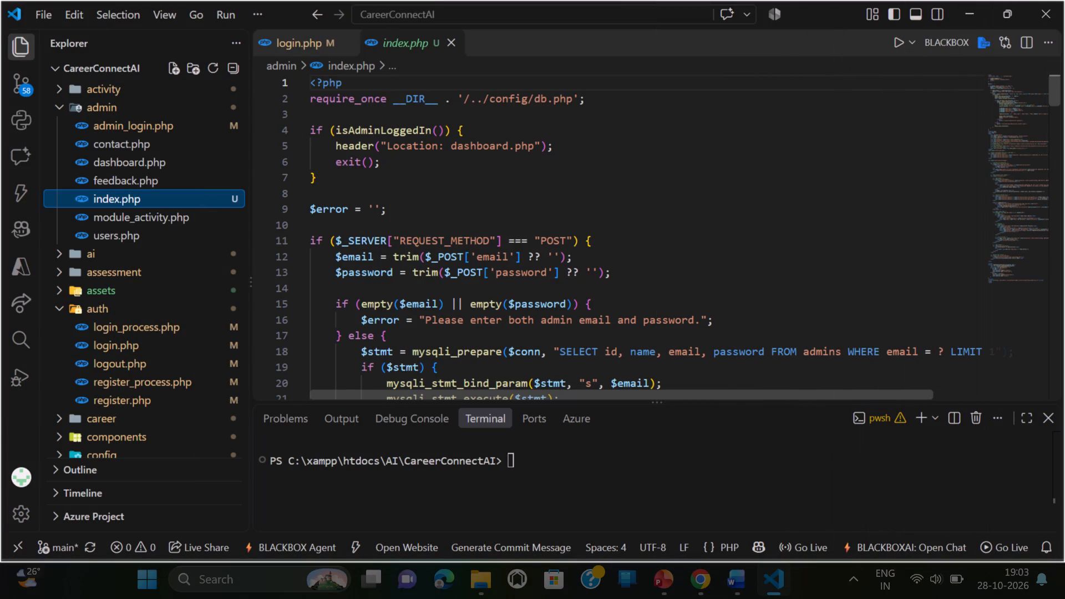
pyautogui.moveTo(1064, 562); pyautogui.dragTo(1064, 560)
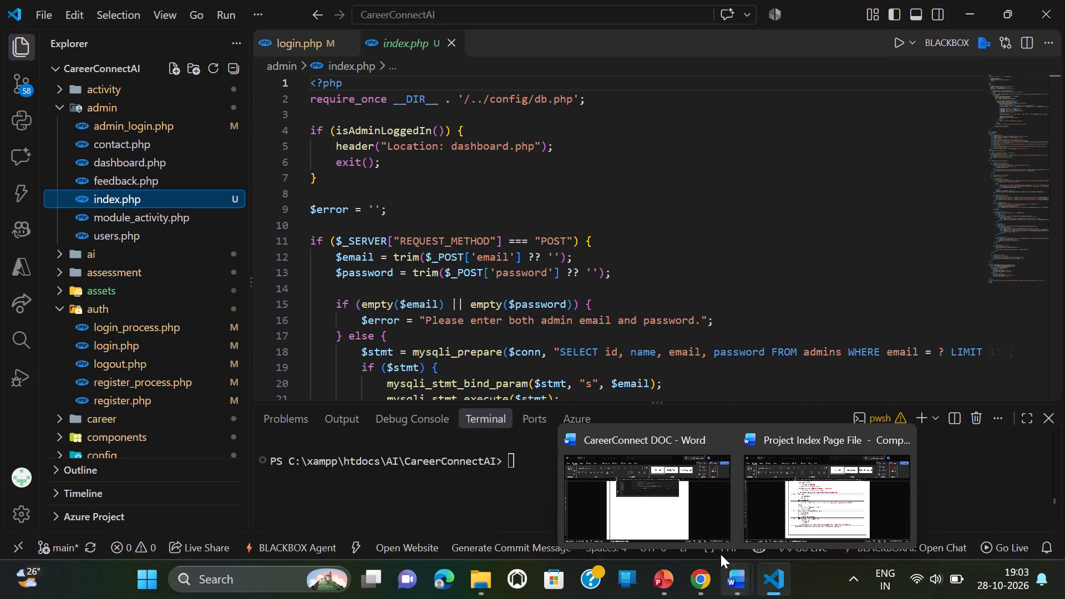
# Switch to the CareerConnect DOC document in Word and paste the index.php screenshot below the login.php one.
pyautogui.click(684, 512)
pyautogui.hotkey('ctrl', 'v')
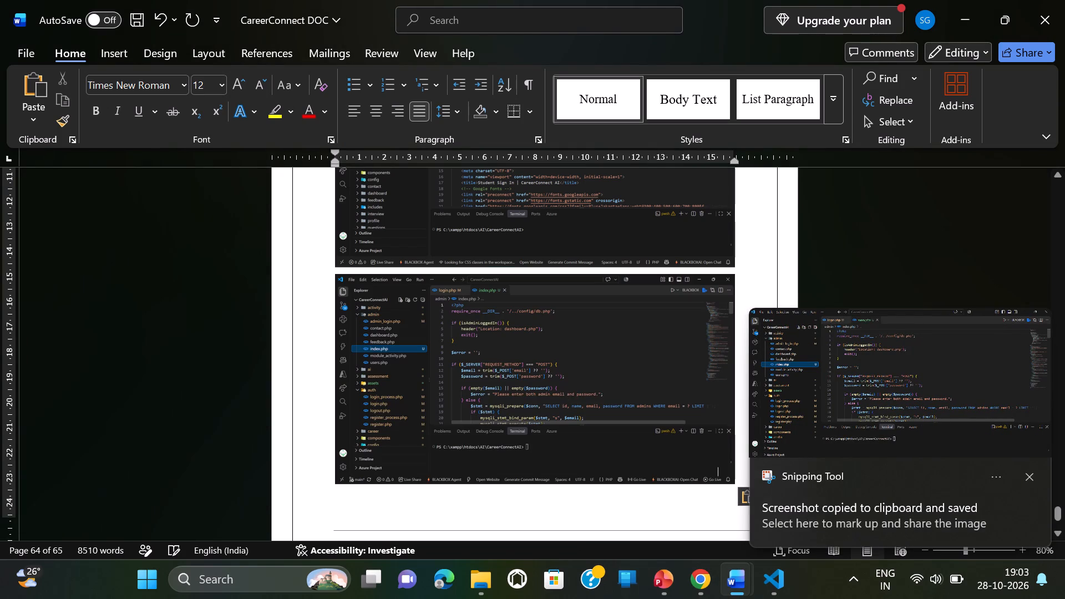
pyautogui.click(1036, 476)
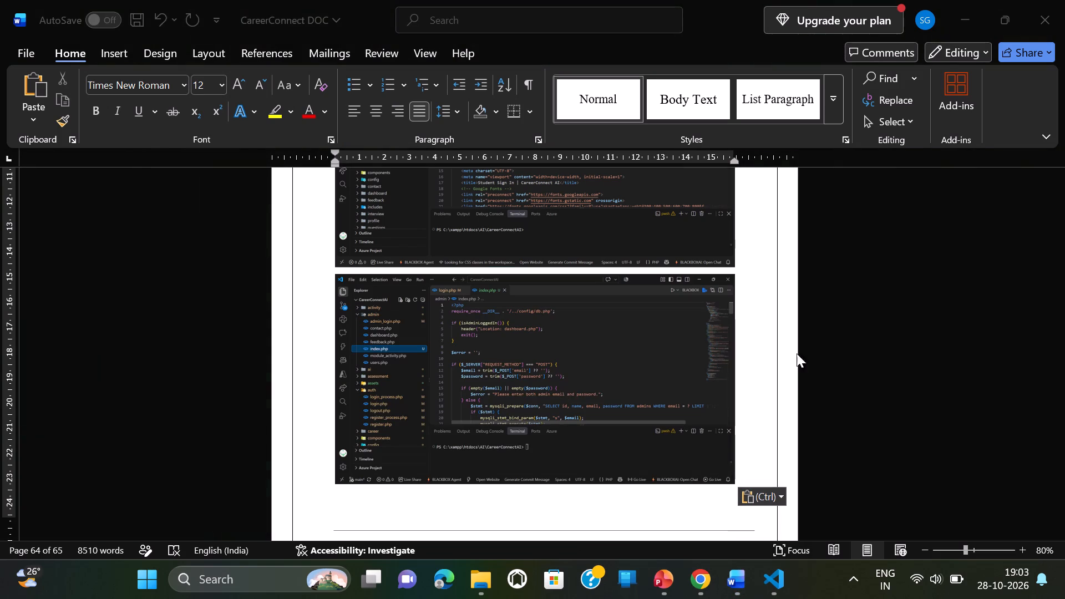
# Delete the blank lines above the "Database Screenshot:" heading so it starts at the top of its page.
pyautogui.scroll(12, 775, 353)
pyautogui.scroll(-20, 775, 353)
pyautogui.scroll(-3, 775, 353)
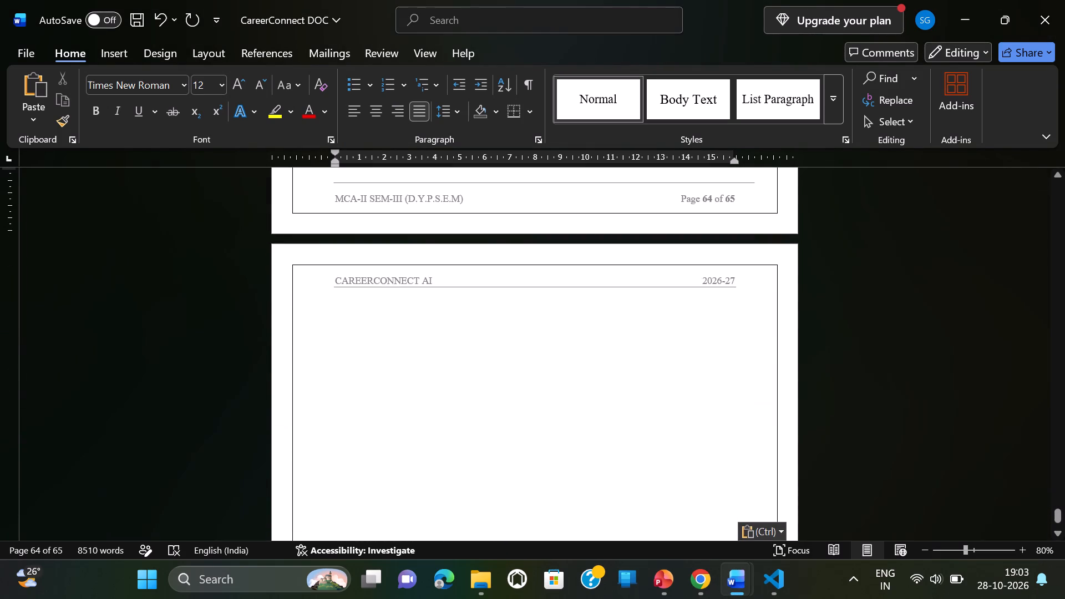
pyautogui.scroll(-13, 401, 311)
pyautogui.scroll(2, 420, 304)
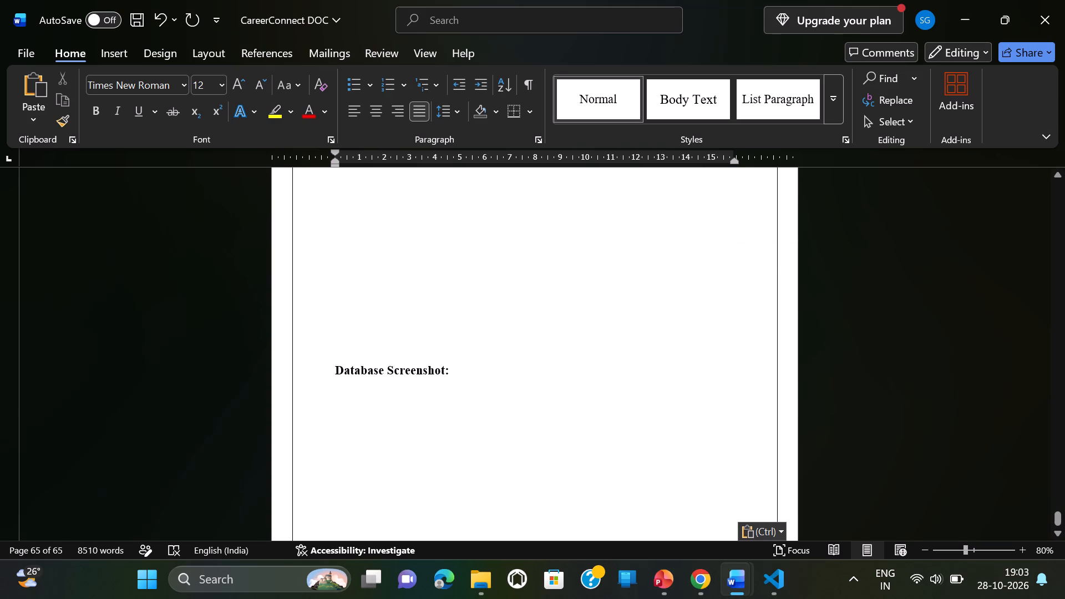
pyautogui.moveTo(408, 346); pyautogui.dragTo(425, 141)
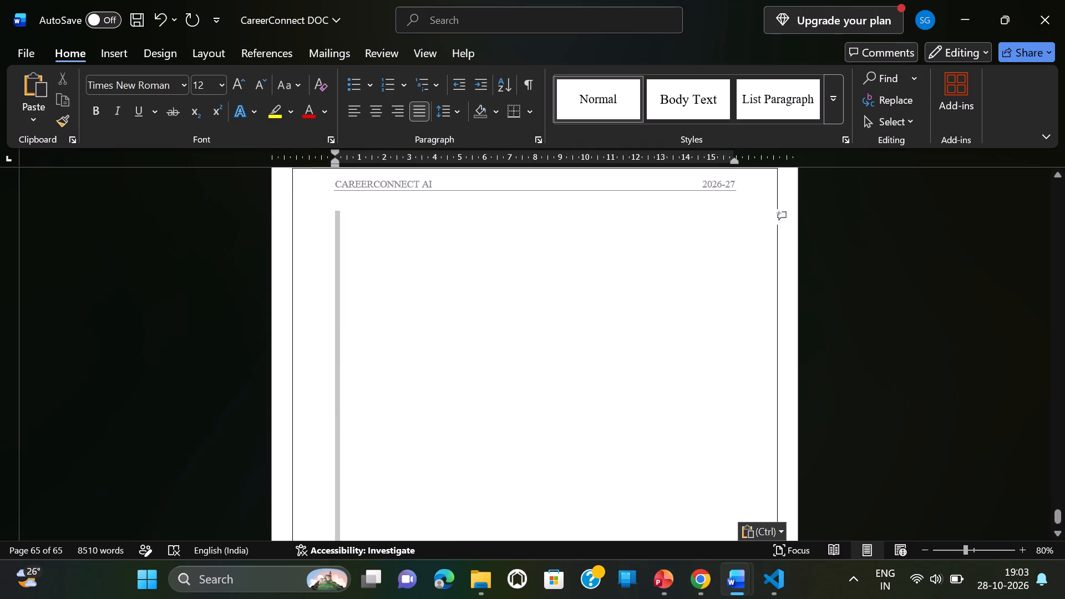
pyautogui.moveTo(425, 141); pyautogui.dragTo(346, 348)
pyautogui.scroll(3, 387, 357)
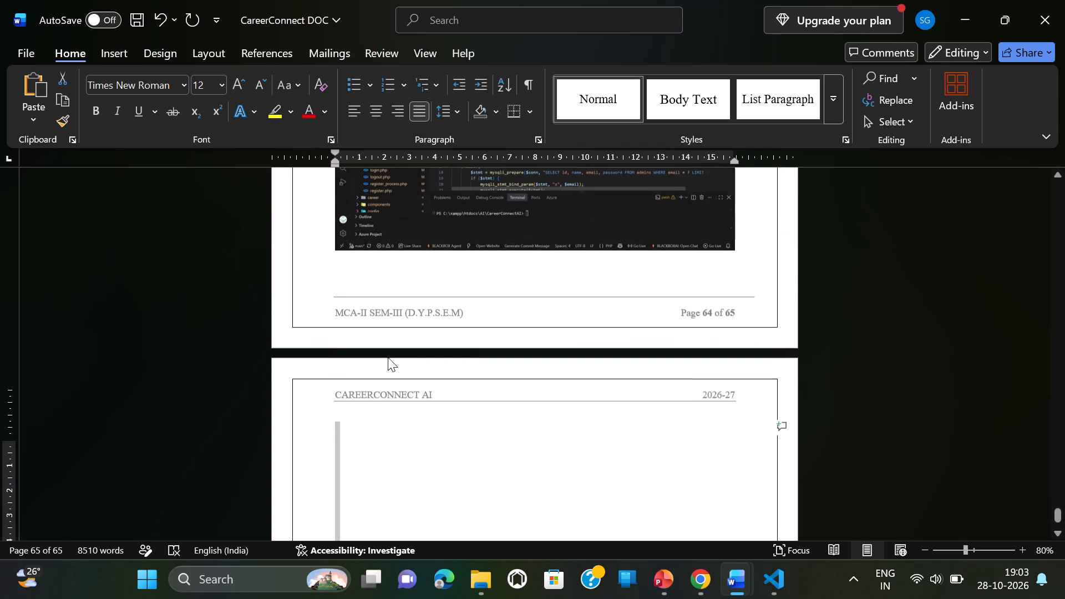
pyautogui.press('BackSpace')
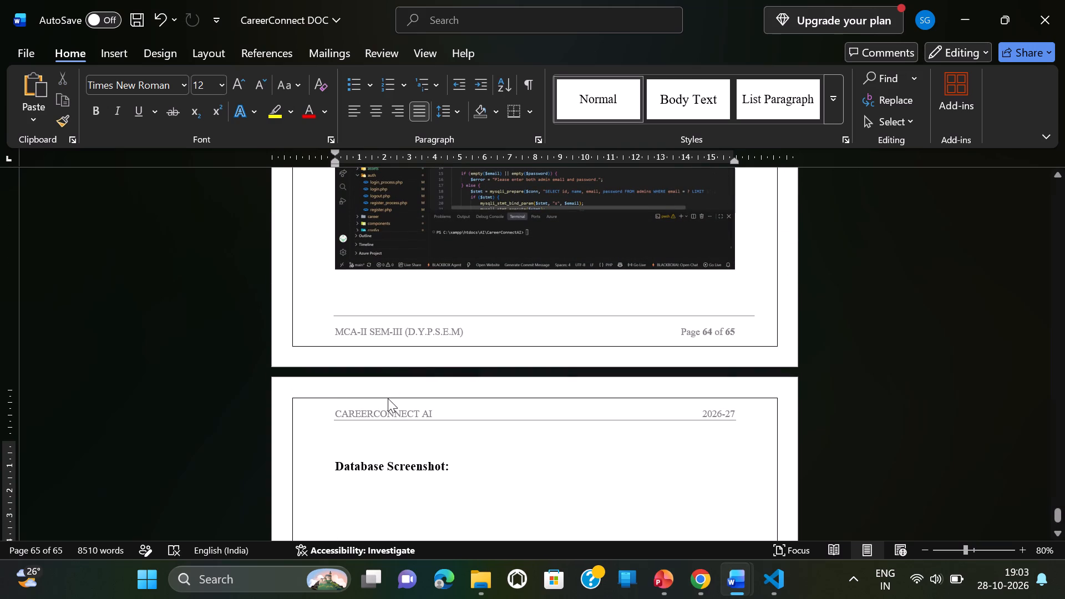
pyautogui.press('BackSpace')
# Add a new blank line directly below the "Database Screenshot:" heading.
pyautogui.press('Down')
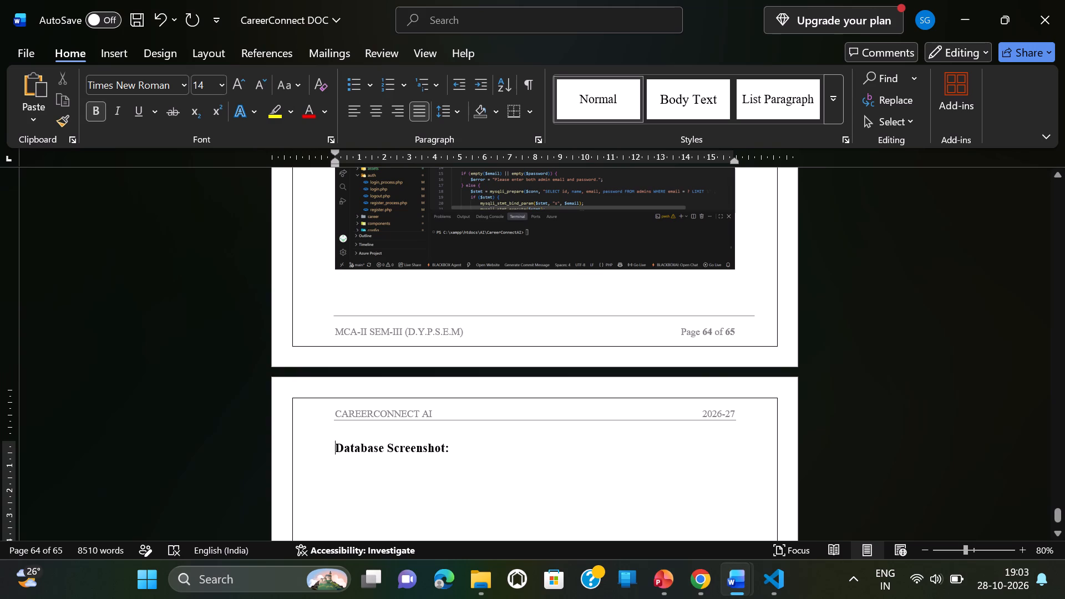
pyautogui.press('Up')
pyautogui.click(494, 458)
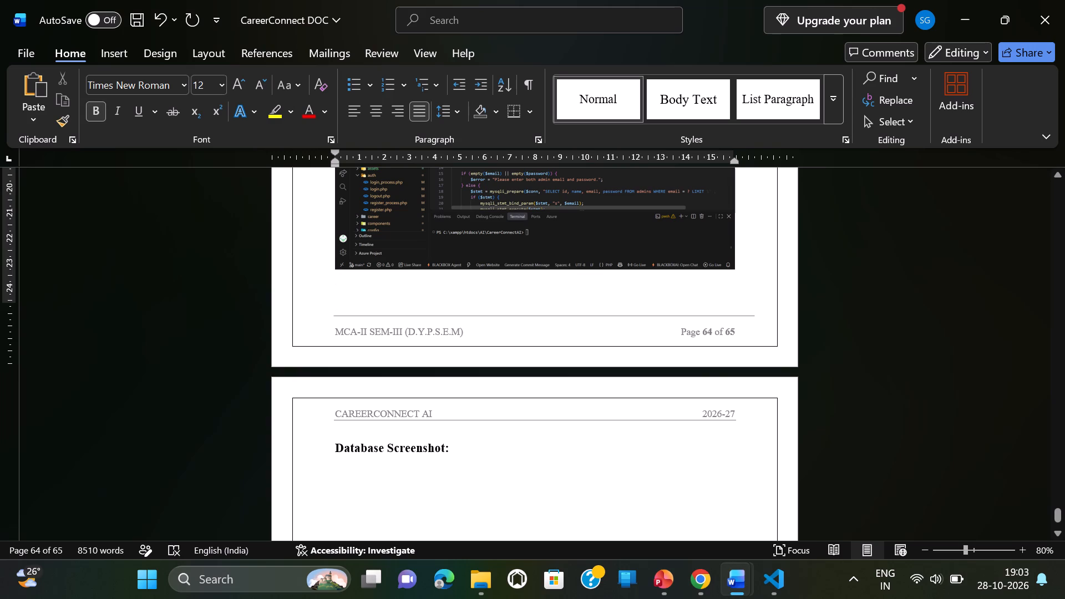
pyautogui.press('Return')
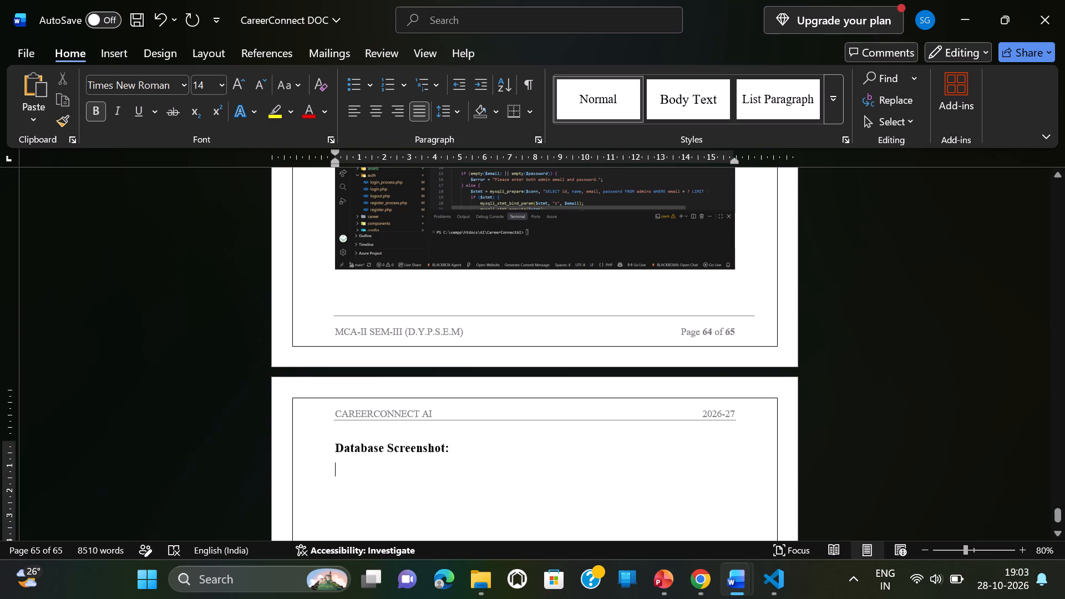
# Find and launch the XAMPP Control Panel from the Windows search.
pyautogui.click(248, 582)
pyautogui.write('xa')
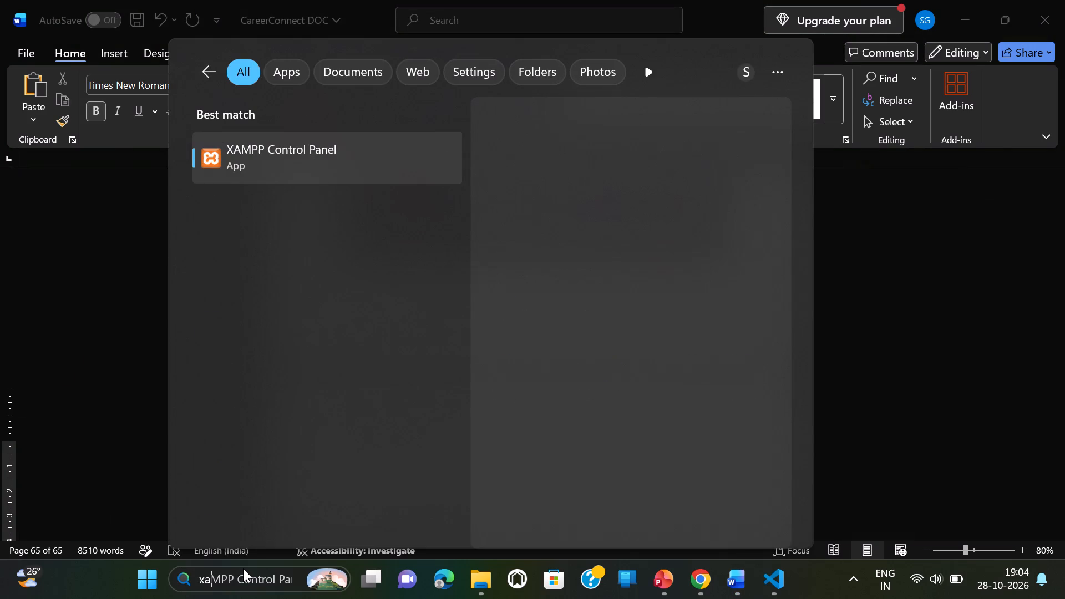
pyautogui.press('Return')
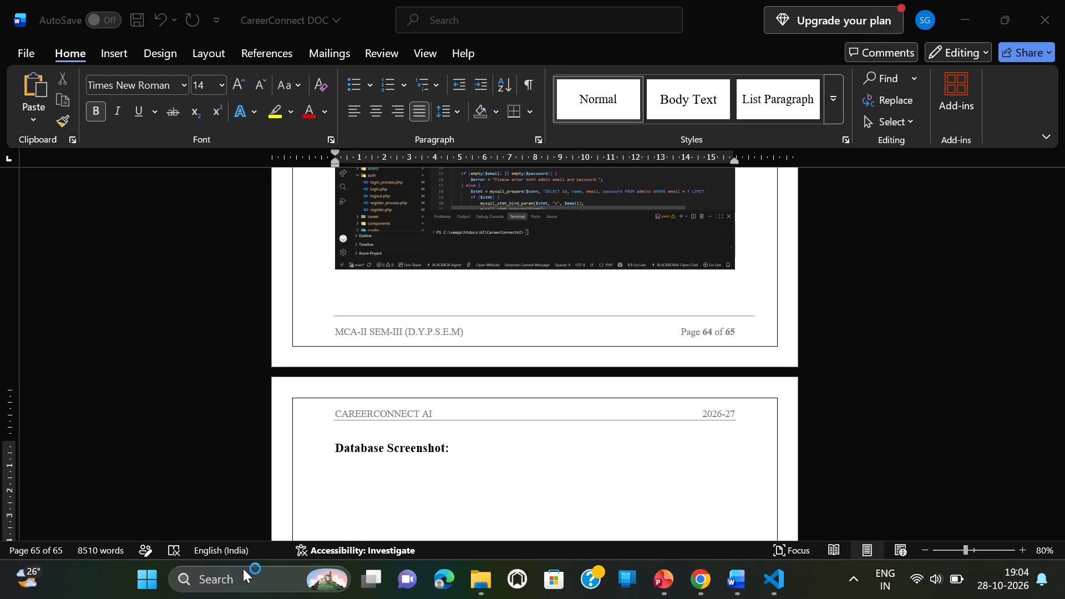
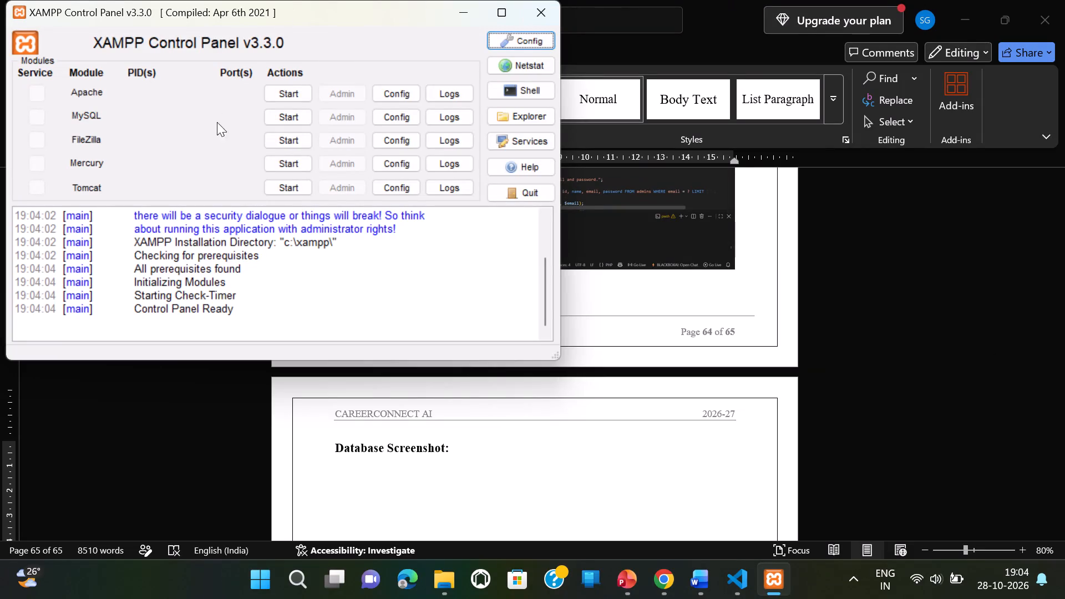
# Start the Apache and MySQL modules in XAMPP.
pyautogui.click(293, 98)
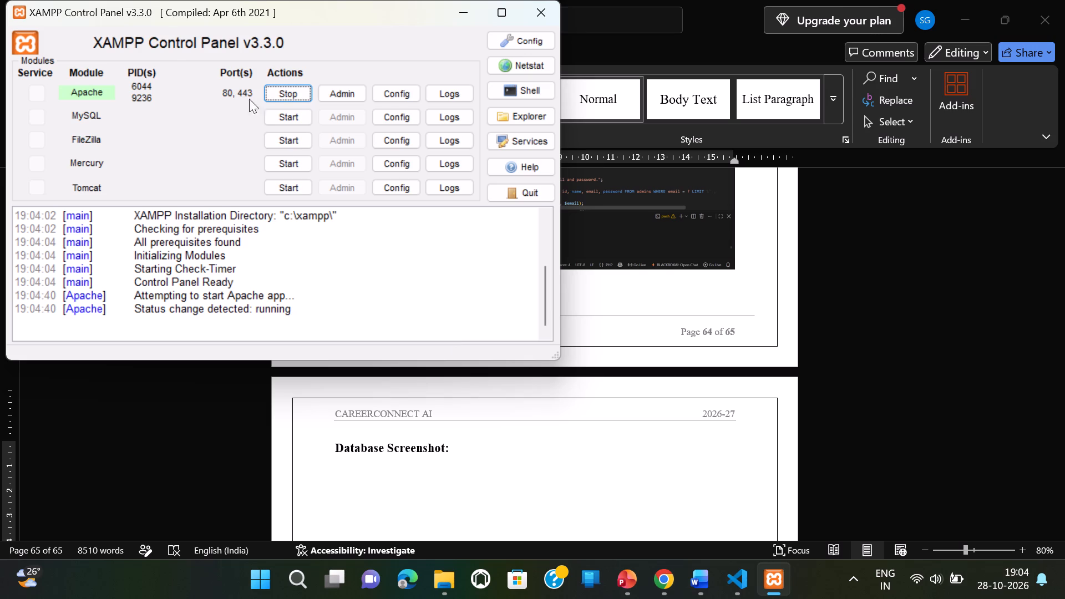
pyautogui.click(267, 120)
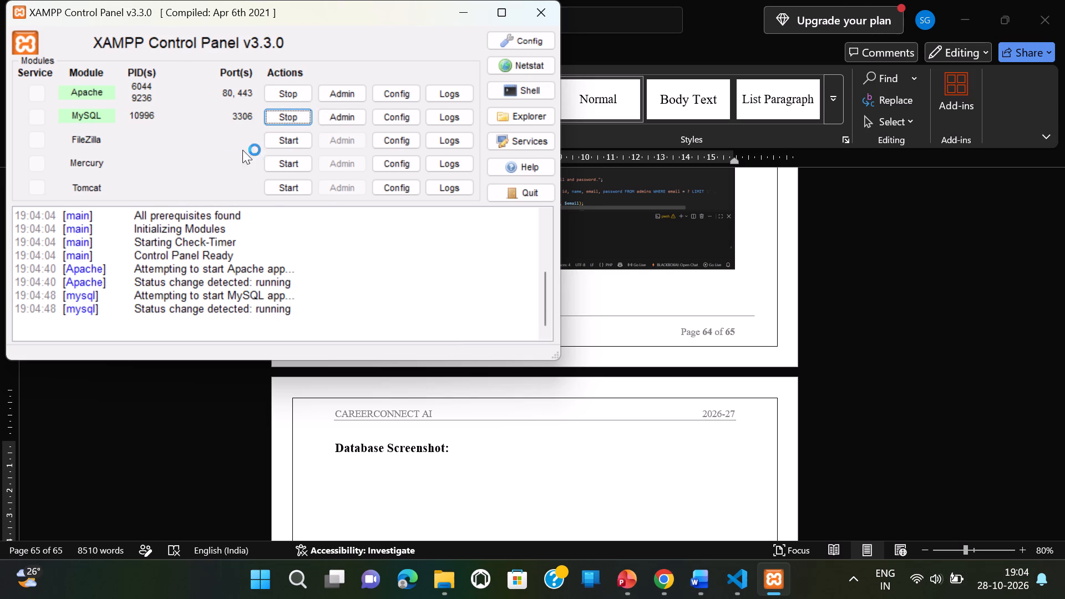
# Launch the MySQL admin page, phpMyAdmin, and open the table list of the careerconnect database.
pyautogui.click(333, 124)
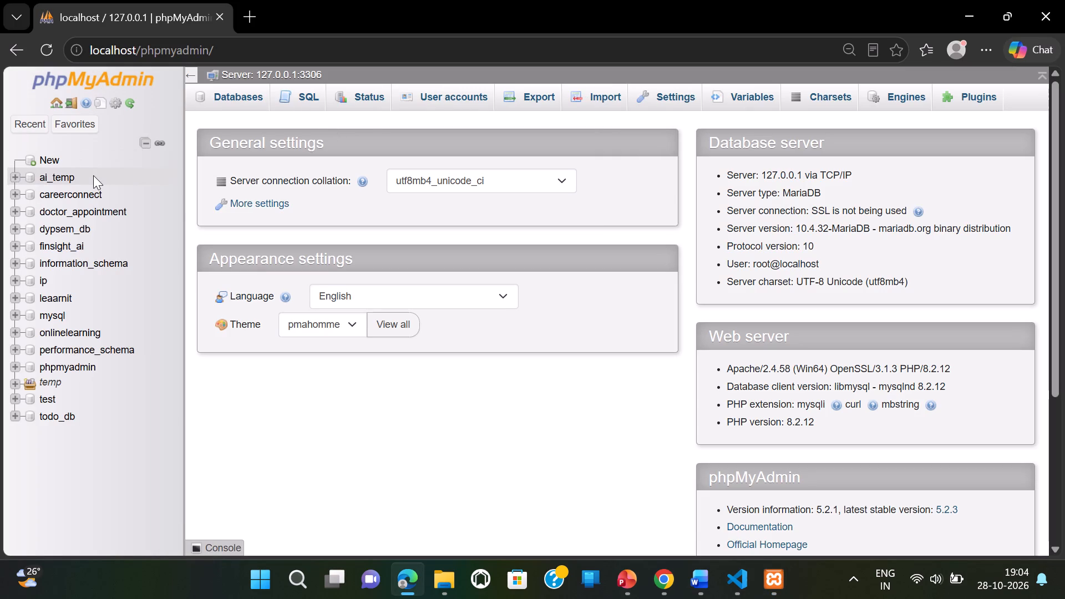
pyautogui.click(84, 194)
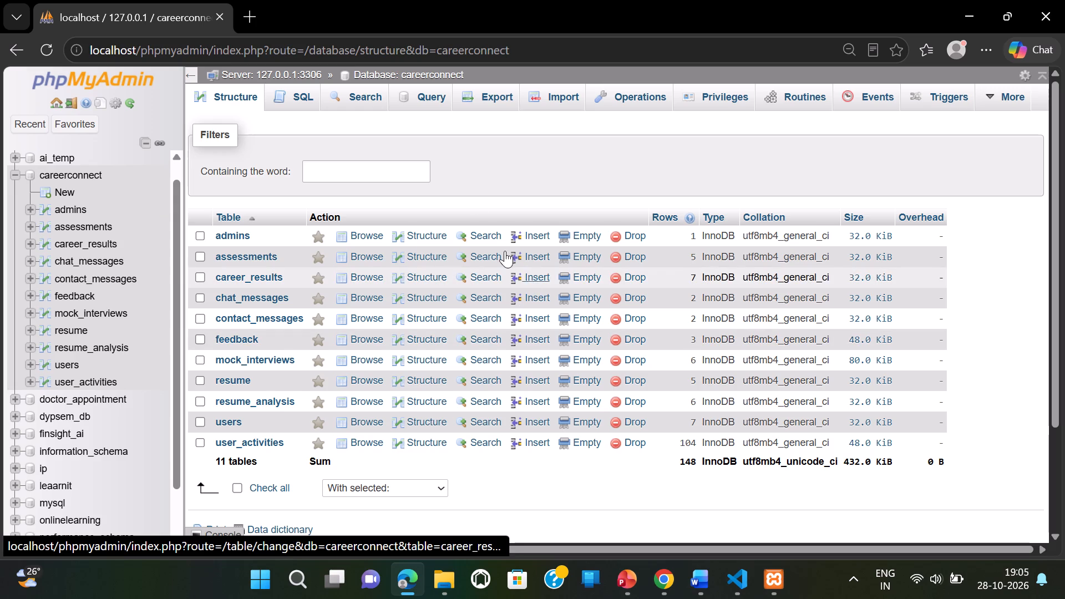
# Capture a screenshot of the whole browser window with the careerconnect table list, leaving out the taskbar.
pyautogui.scroll(-1, 470, 197)
pyautogui.scroll(1, 478, 201)
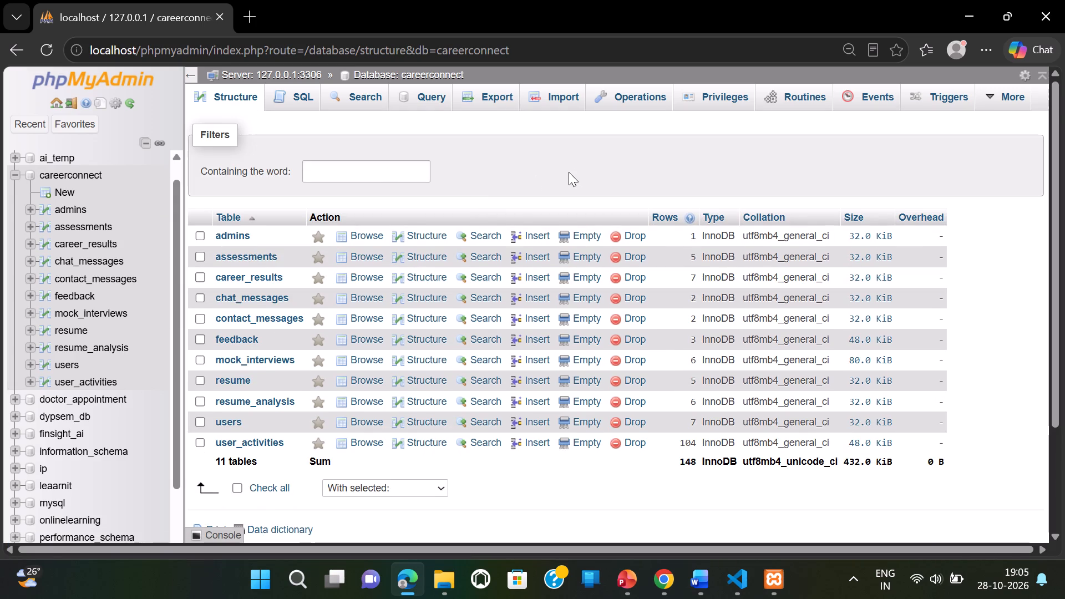
pyautogui.press('shift+super+s')
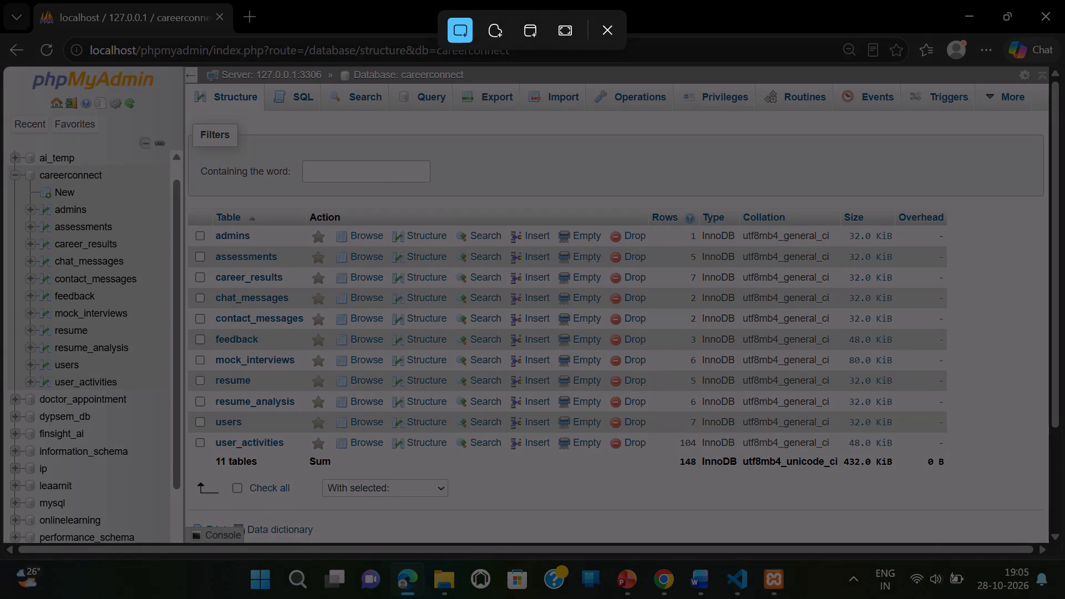
pyautogui.moveTo(0, 0); pyautogui.dragTo(1064, 554)
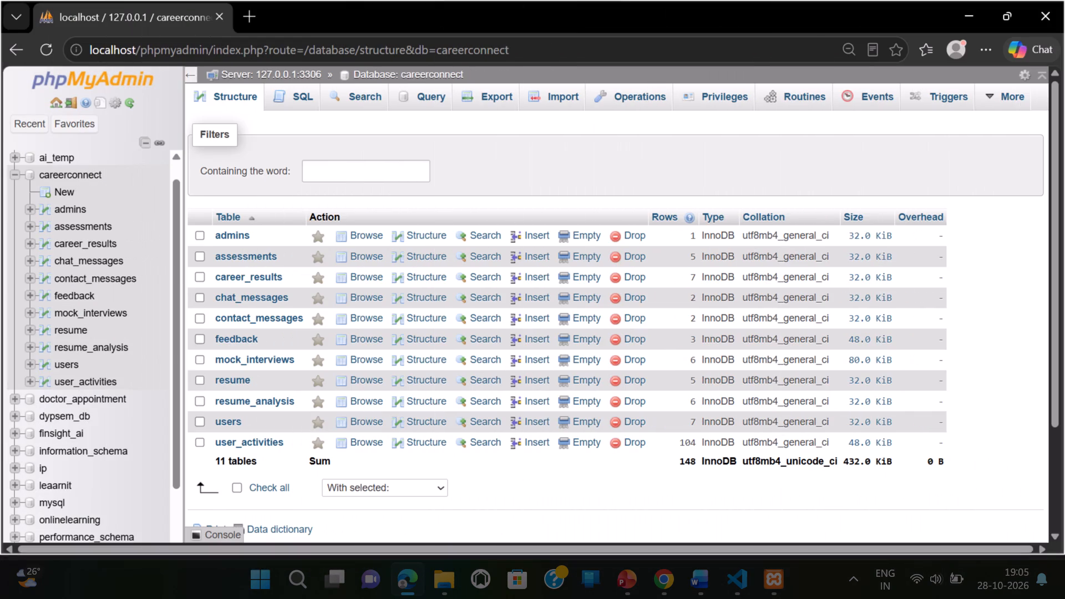
pyautogui.moveTo(1064, 554); pyautogui.dragTo(1064, 562)
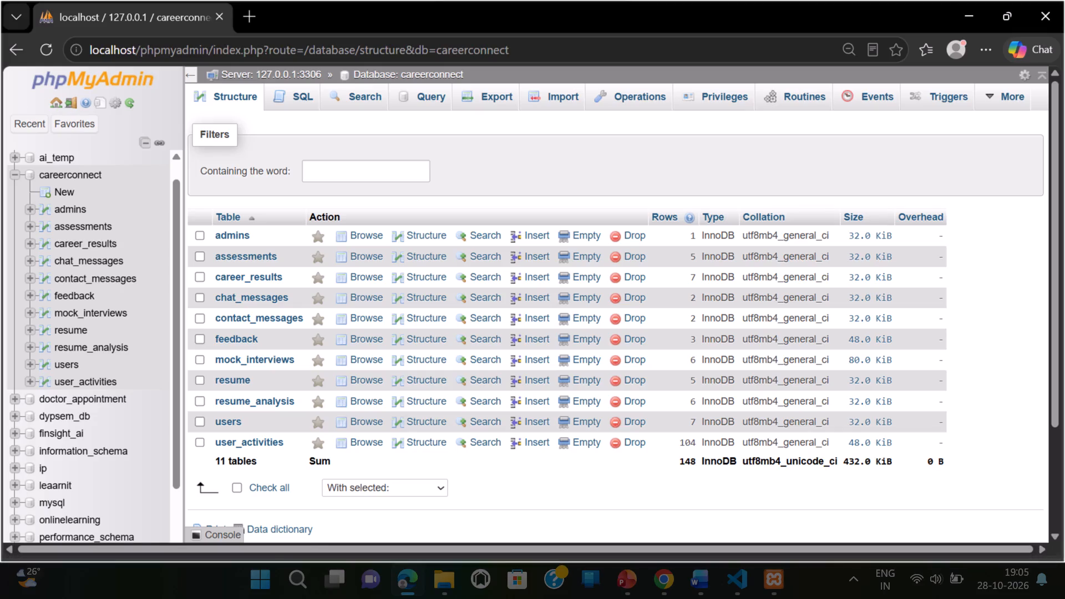
pyautogui.moveTo(1064, 562); pyautogui.dragTo(1064, 560)
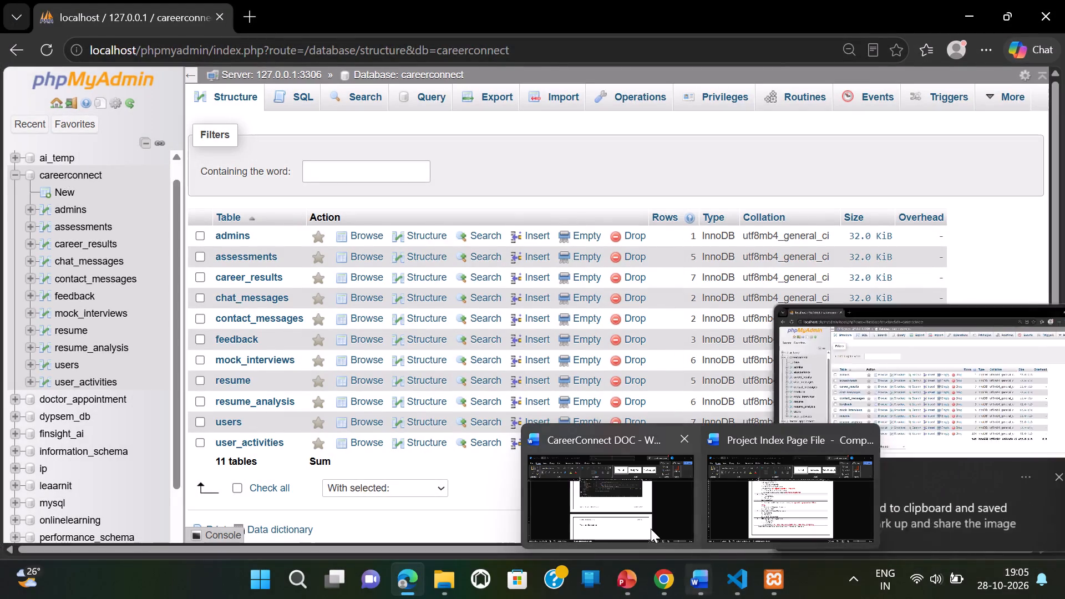
# Switch to the CareerConnect DOC document in Word and paste the table list screenshot below the "Database Screenshot:" heading.
pyautogui.click(634, 516)
pyautogui.scroll(-5, 398, 418)
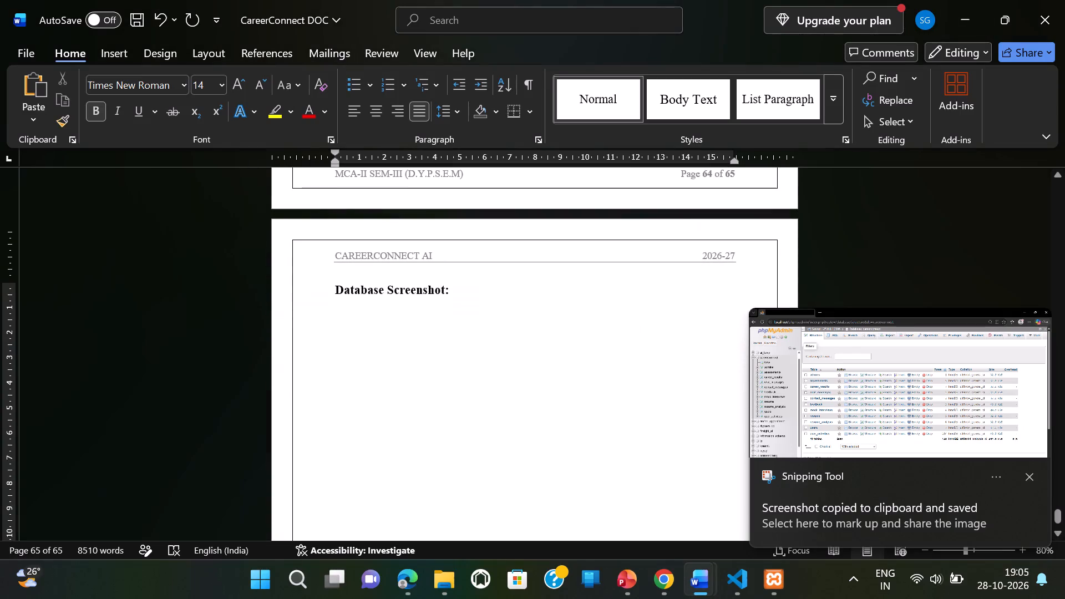
pyautogui.hotkey('ctrl', 'v')
# Paste the screenshot of the admins table structure below the careerconnect table list screenshot and save the document.
pyautogui.scroll(-8, 354, 315)
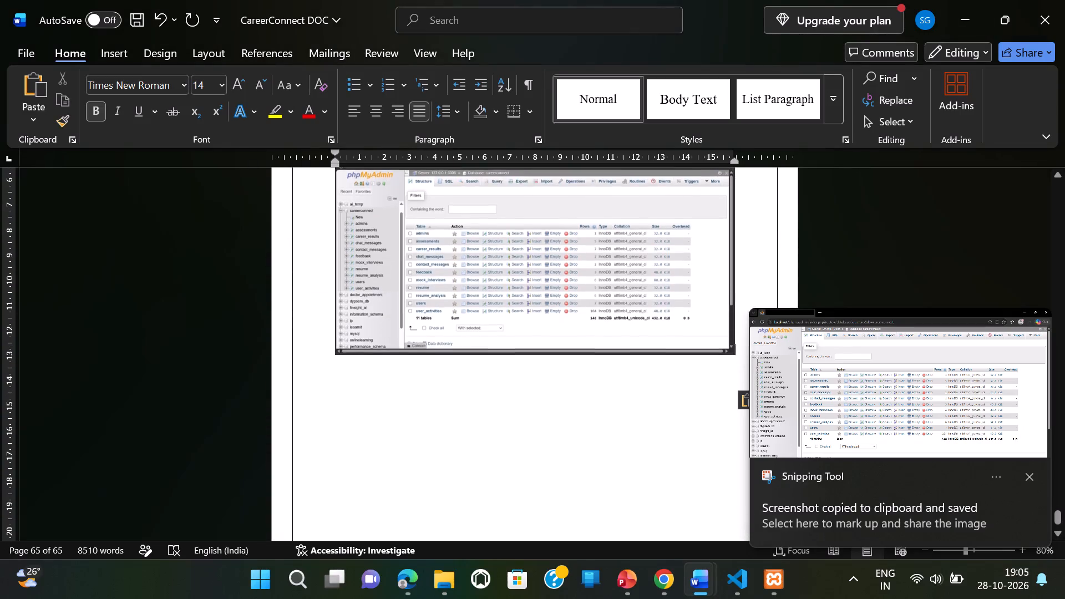
pyautogui.click(417, 324)
pyautogui.press('Up')
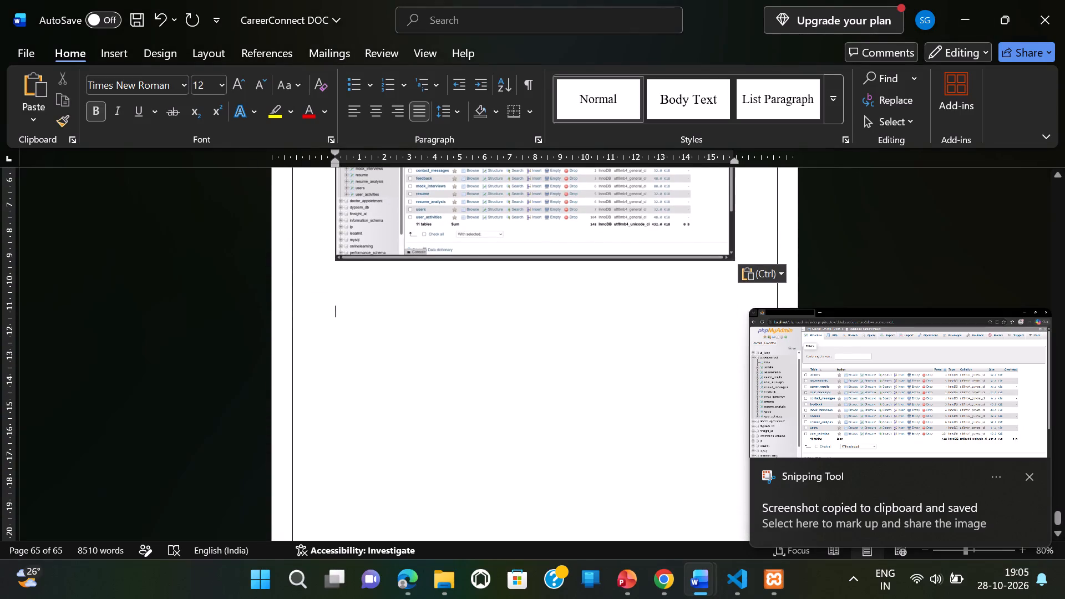
pyautogui.press('Up')
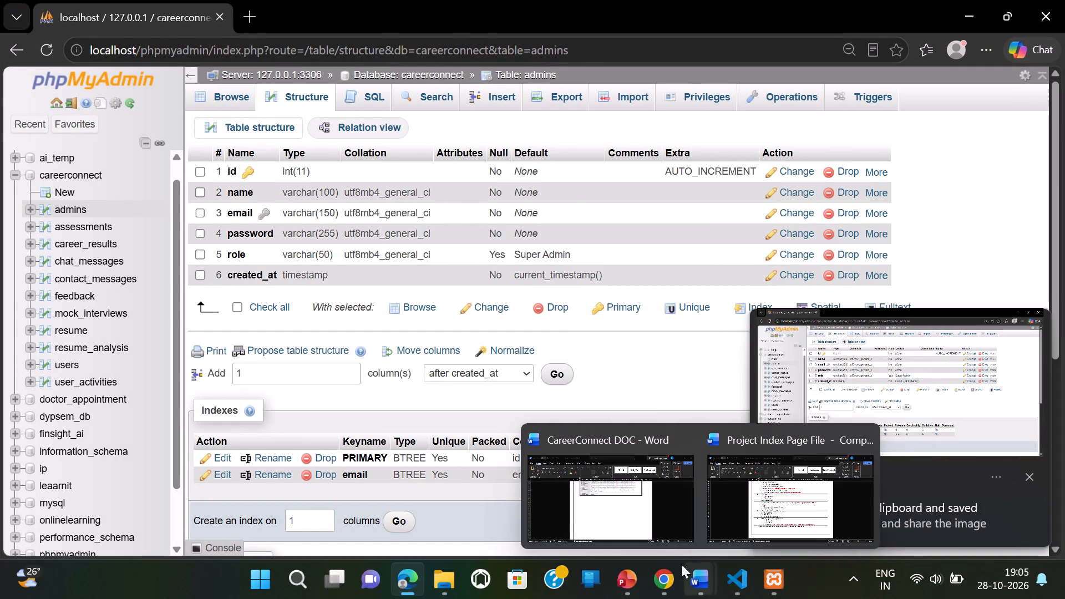
pyautogui.click(614, 518)
pyautogui.hotkey('ctrl', 'v')
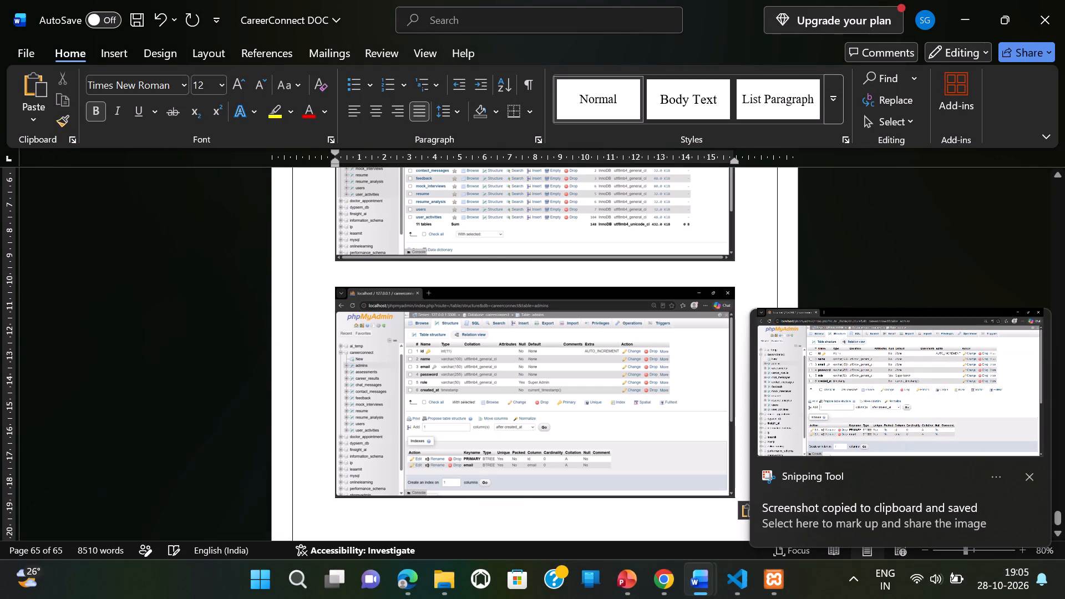
pyautogui.scroll(-4, 712, 270)
pyautogui.hotkey('ctrl', 's')
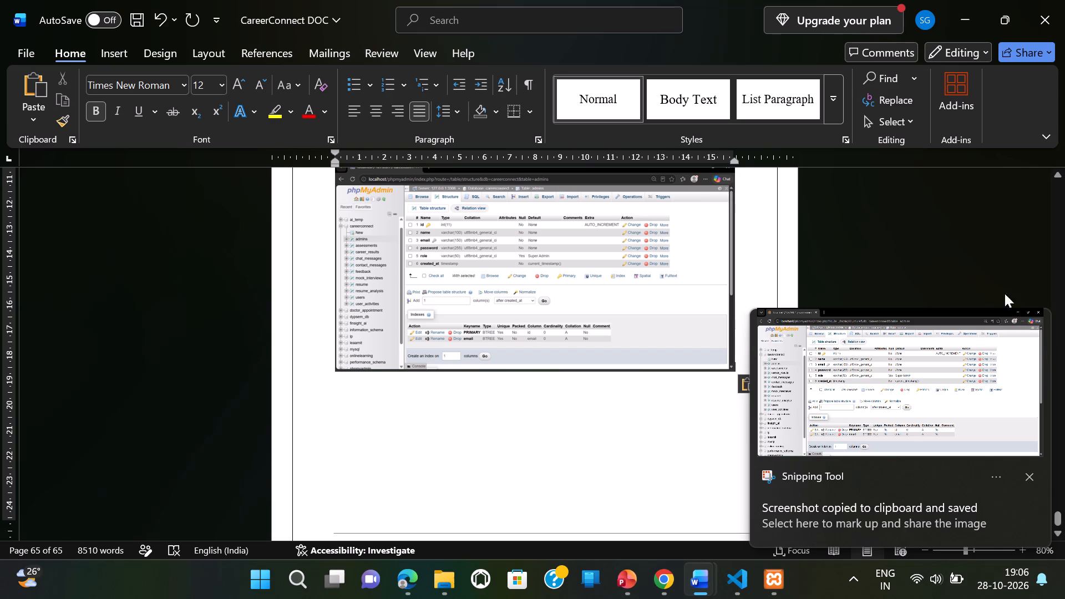
pyautogui.click(1032, 477)
# Check the layout of the two database screenshots on the "Database Screenshot:" page.
pyautogui.scroll(4, 969, 369)
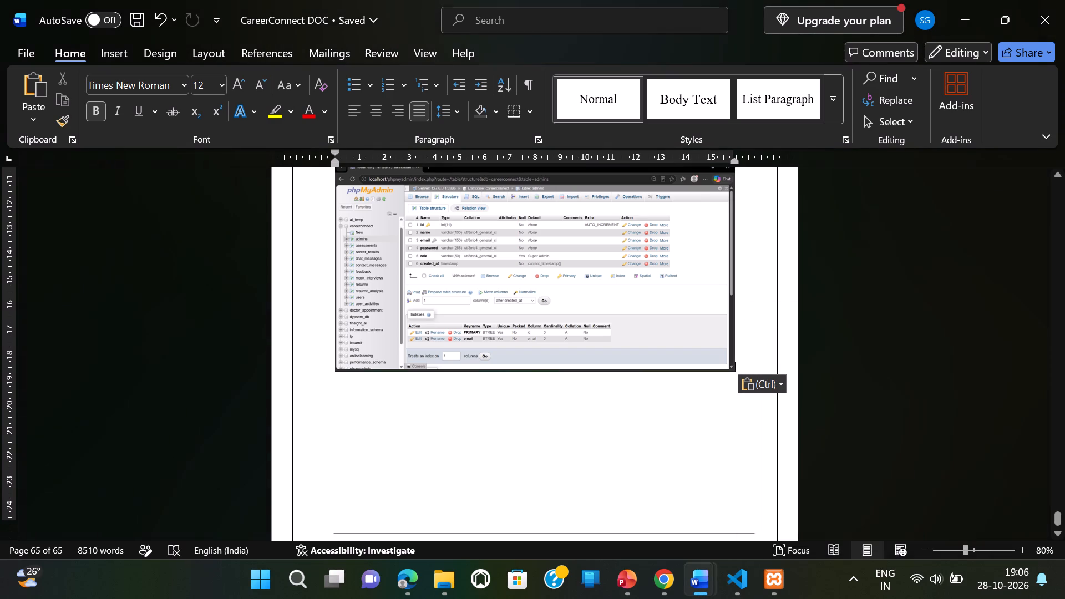
pyautogui.scroll(3, 826, 255)
pyautogui.scroll(2, 871, 271)
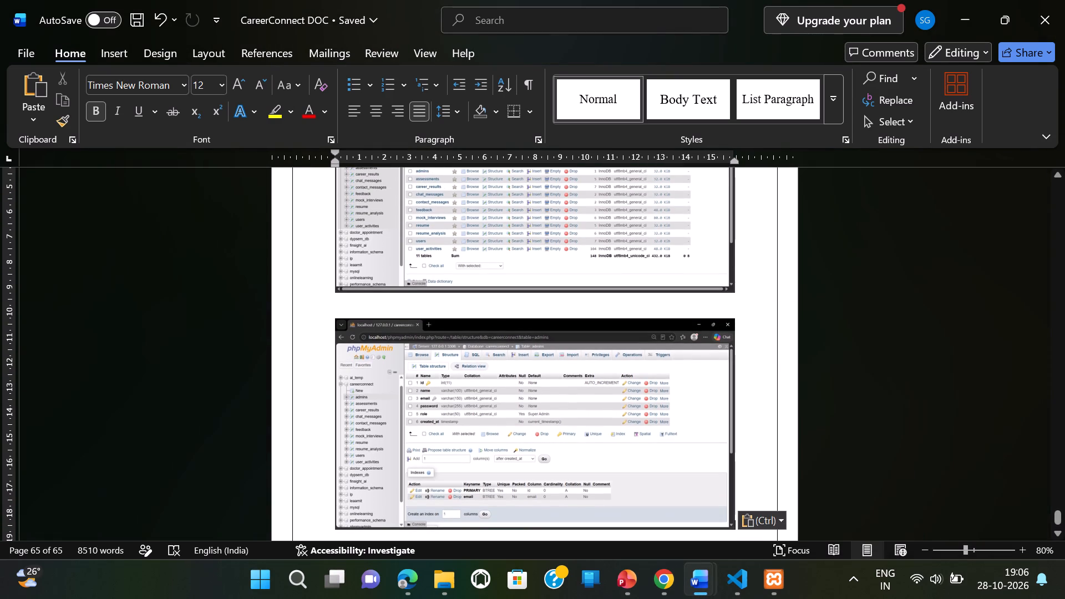
pyautogui.scroll(1, 873, 286)
pyautogui.scroll(3, 916, 323)
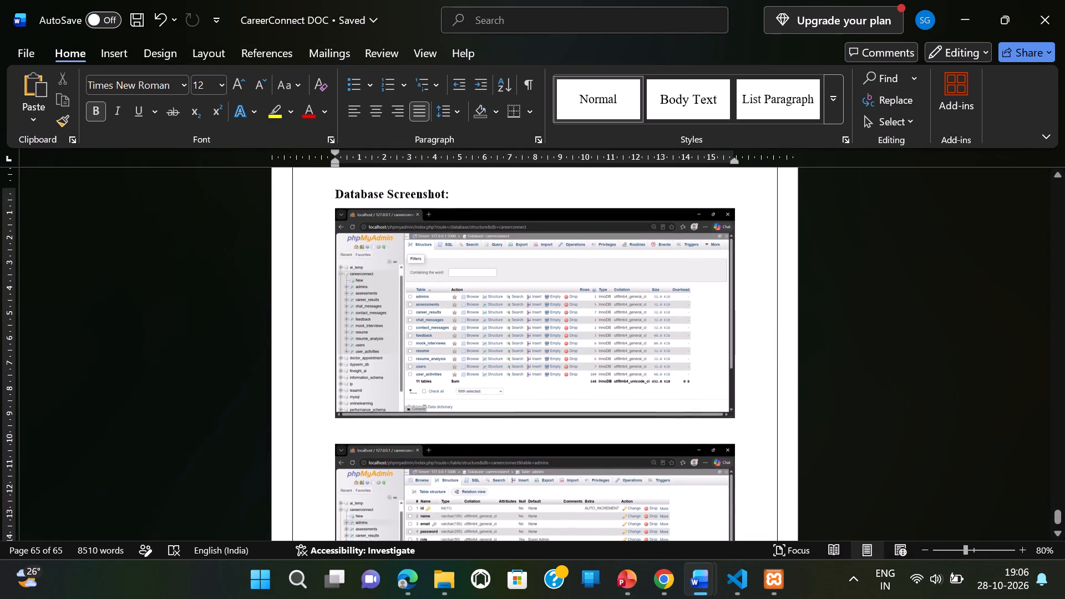
pyautogui.scroll(2, 916, 323)
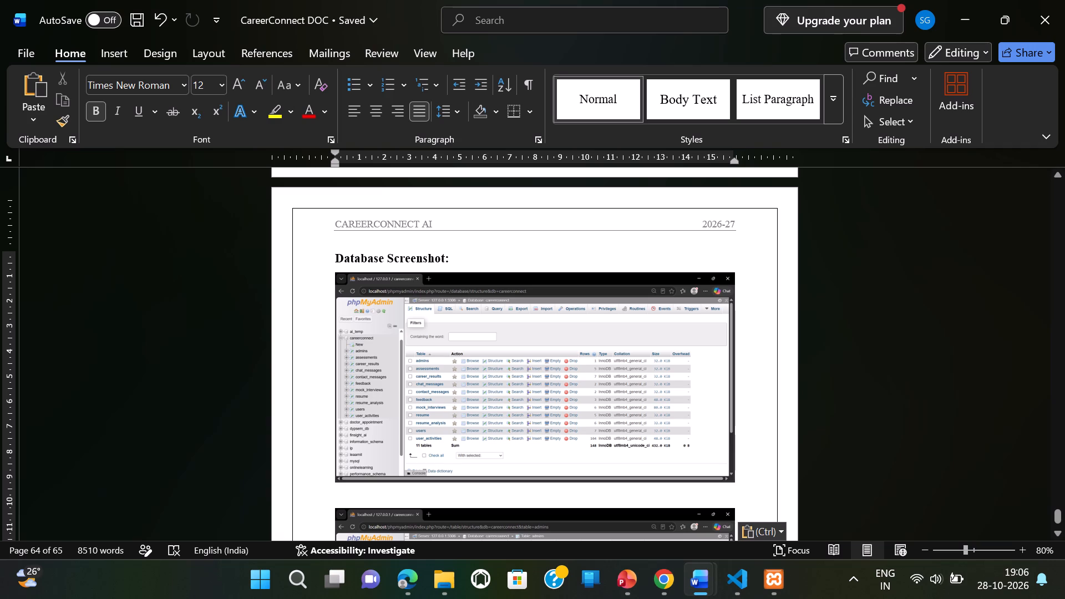
pyautogui.scroll(-4, 916, 323)
pyautogui.scroll(4, 880, 343)
pyautogui.scroll(-4, 880, 343)
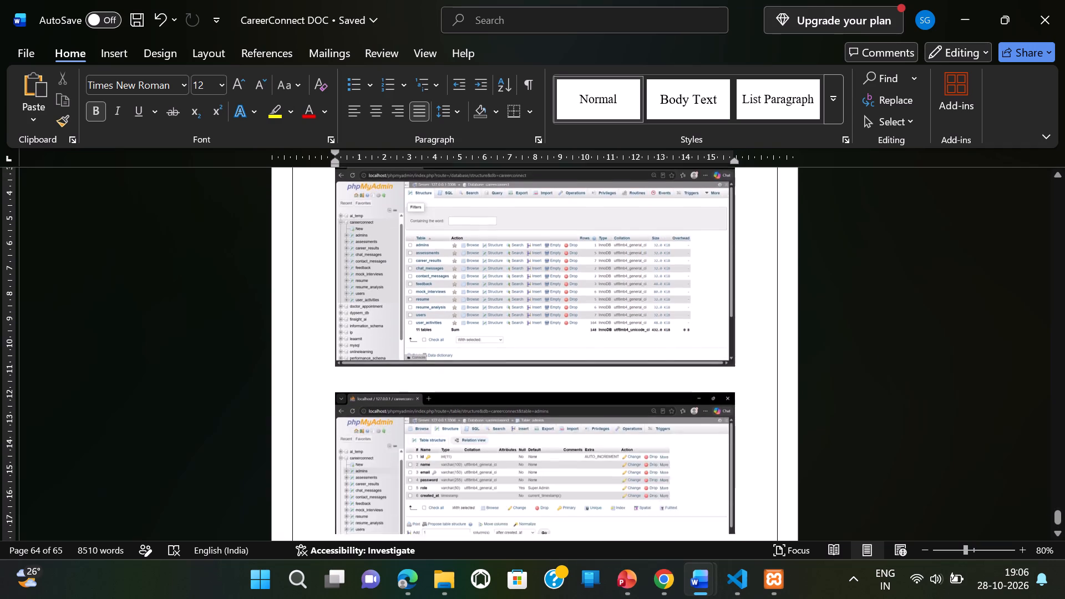
pyautogui.scroll(-11, 880, 343)
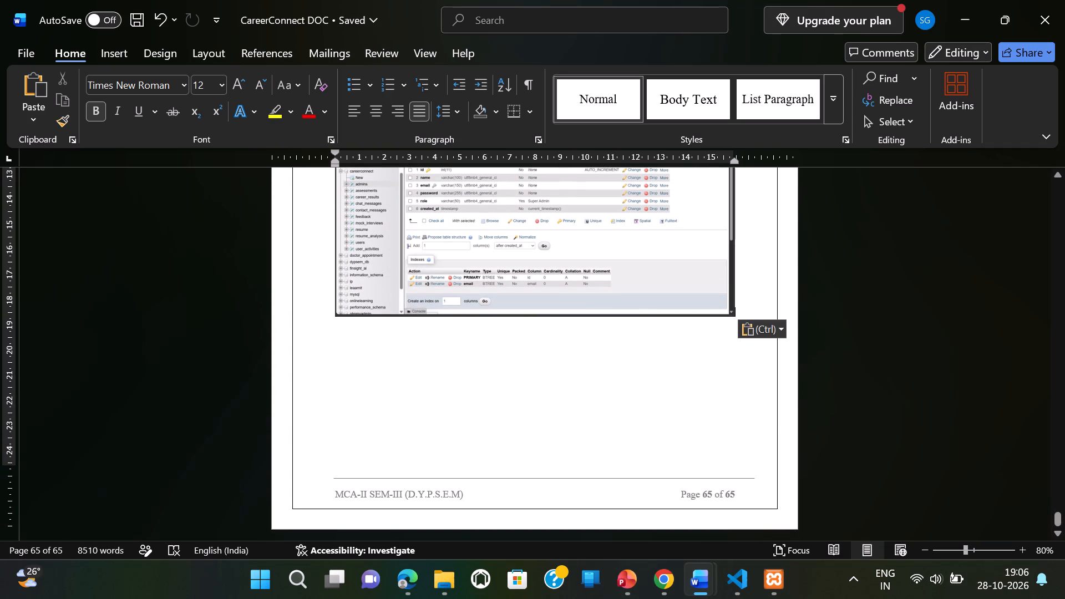
pyautogui.hotkey('ctrl', 's')
pyautogui.scroll(6, 900, 344)
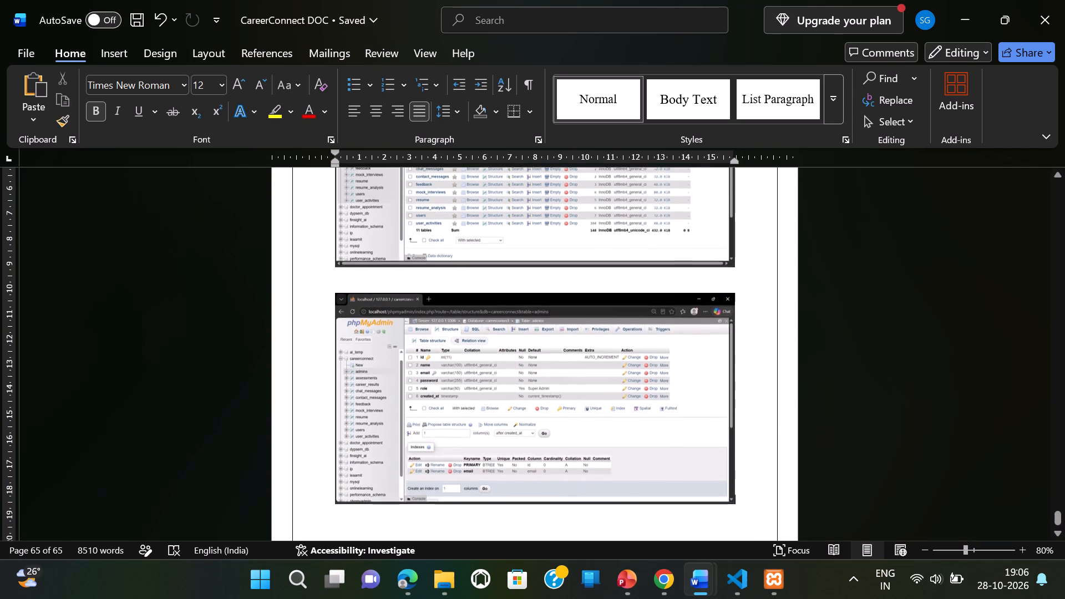
pyautogui.scroll(6, 900, 344)
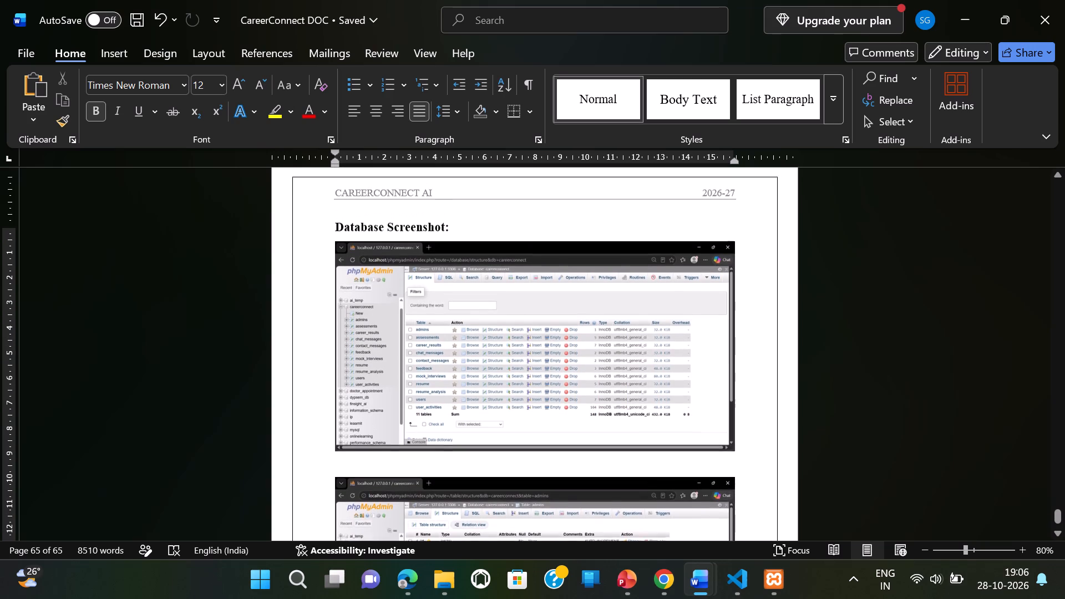
# Insert a blank line between the "Database Screenshot:" heading and the first database screenshot, and save the document.
pyautogui.scroll(3, 900, 344)
pyautogui.scroll(-1, 900, 344)
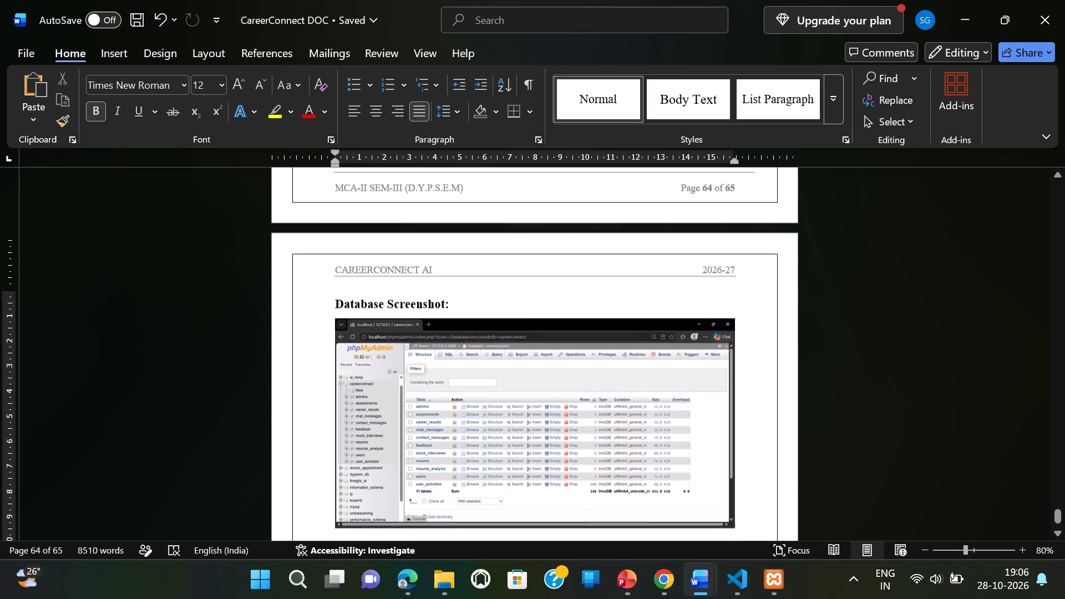
pyautogui.click(430, 288)
pyautogui.click(400, 281)
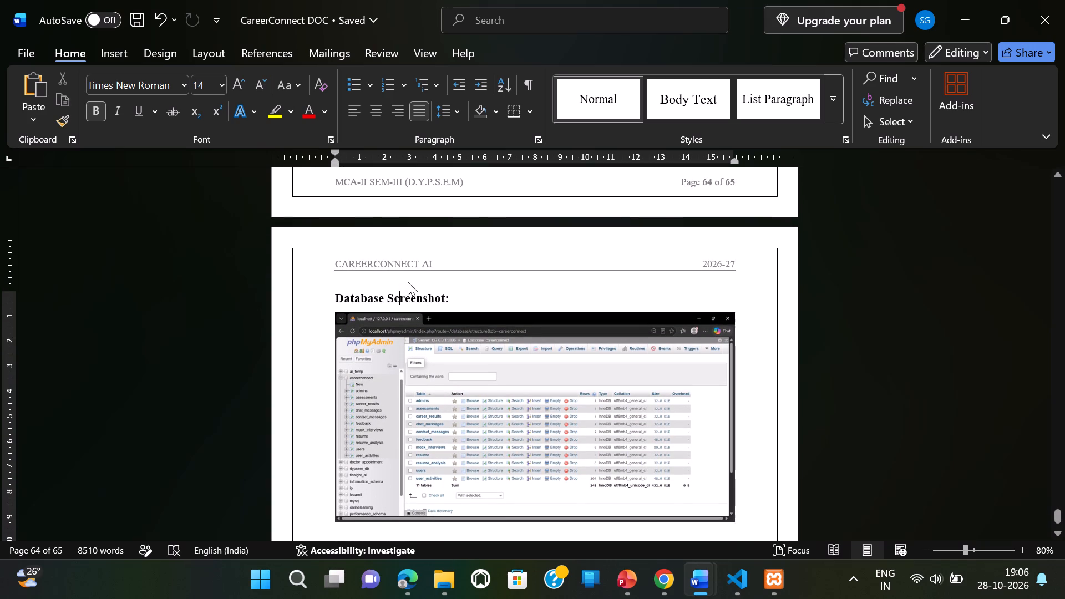
pyautogui.click(504, 292)
pyautogui.press('Return')
pyautogui.scroll(-3, 508, 296)
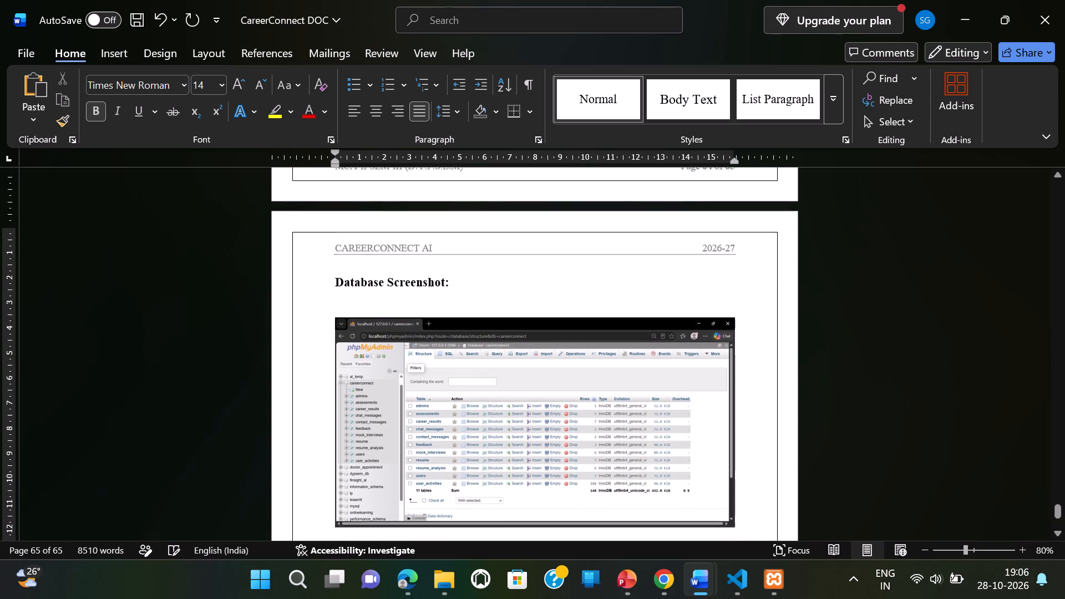
pyautogui.scroll(-4, 666, 377)
pyautogui.hotkey('ctrl', 's')
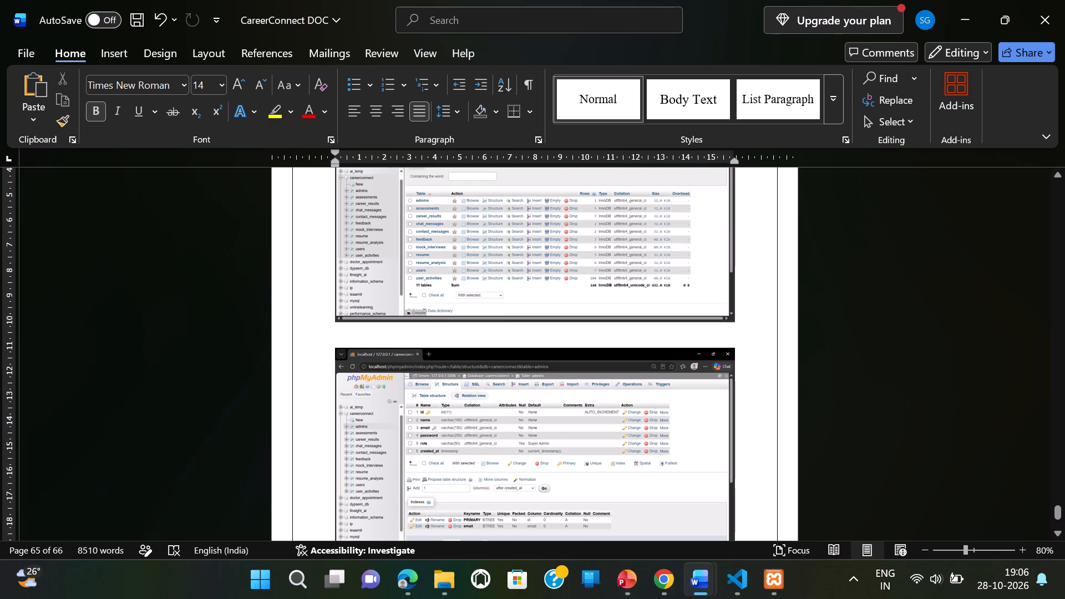
pyautogui.hotkey('ctrl', 's')
# Review section 7.3 from its References list and code screenshots through to the database screenshots.
pyautogui.scroll(13, 885, 369)
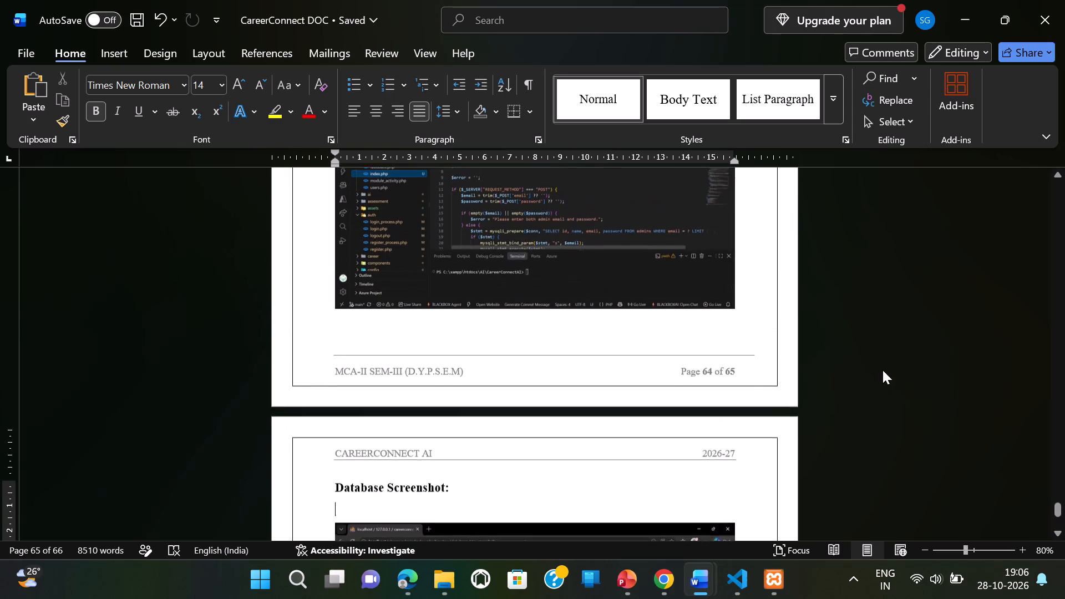
pyautogui.scroll(14, 883, 370)
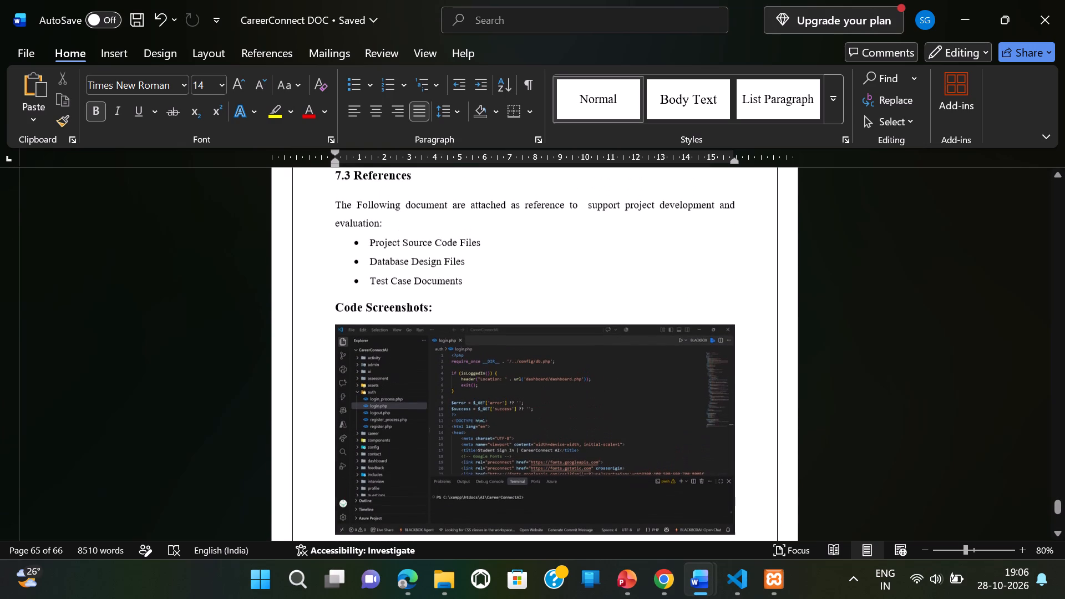
pyautogui.scroll(-3, 721, 384)
pyautogui.scroll(-13, 637, 362)
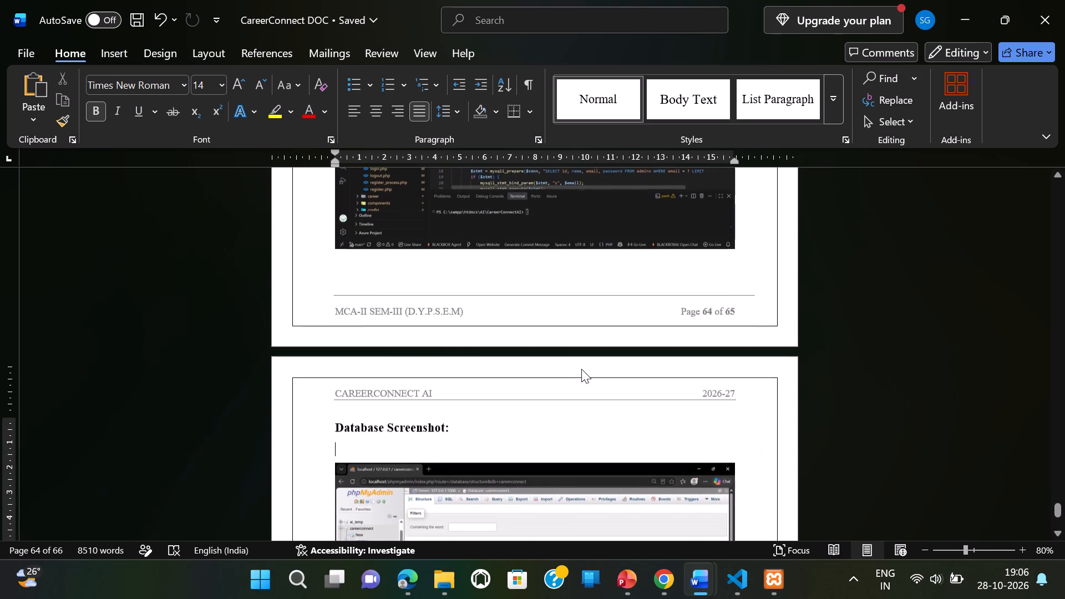
pyautogui.scroll(-16, 582, 366)
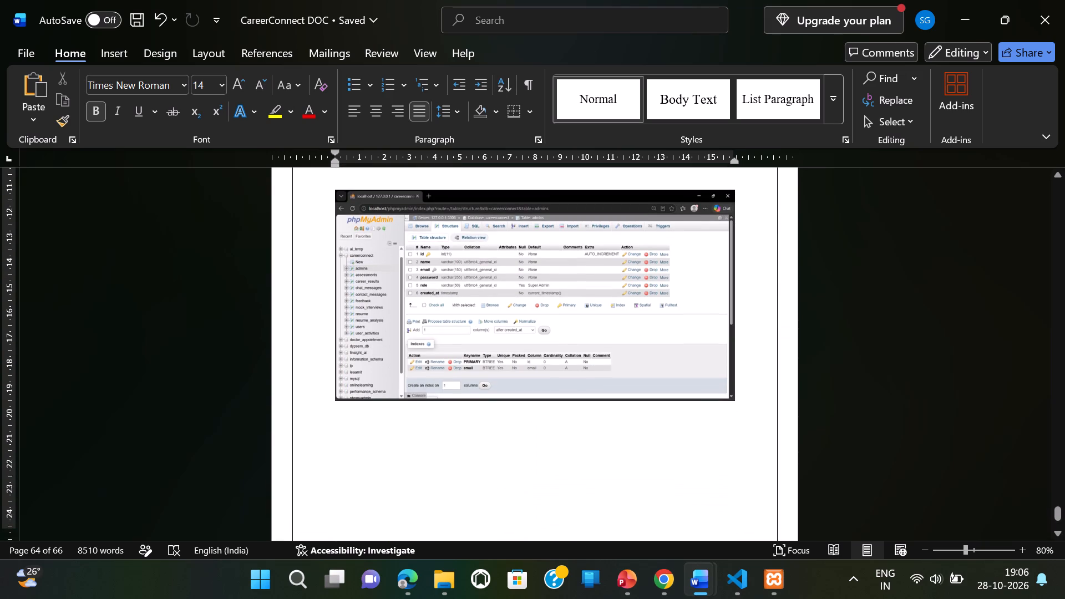
# Remove the empty page after the database screenshots at the end of the document and save it.
pyautogui.scroll(-3, 529, 459)
pyautogui.scroll(10, 534, 450)
pyautogui.scroll(-13, 537, 454)
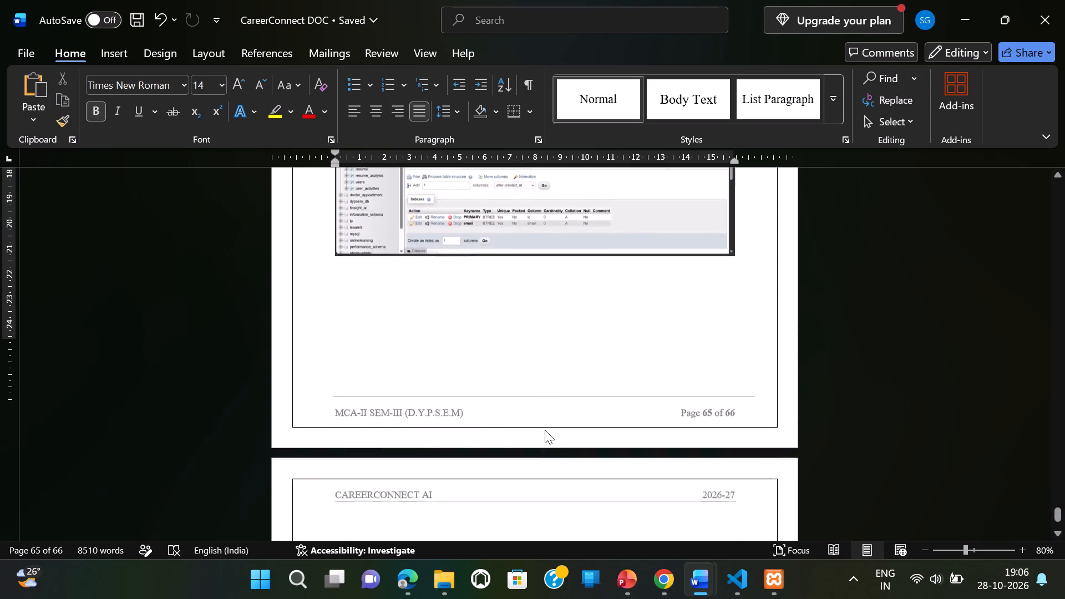
pyautogui.click(488, 480)
pyautogui.press('BackSpace')
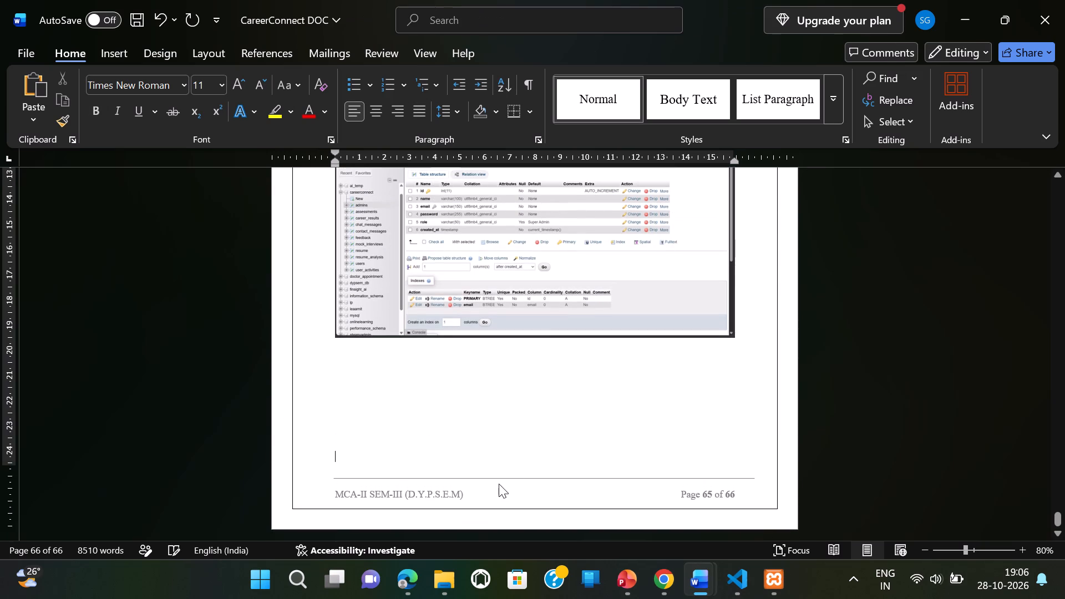
pyautogui.scroll(4, 550, 454)
pyautogui.hotkey('ctrl', 's')
# Look back from the database screenshots through the test cases and Feedback Page to the 6.3 Mock Interview section.
pyautogui.scroll(4, 550, 454)
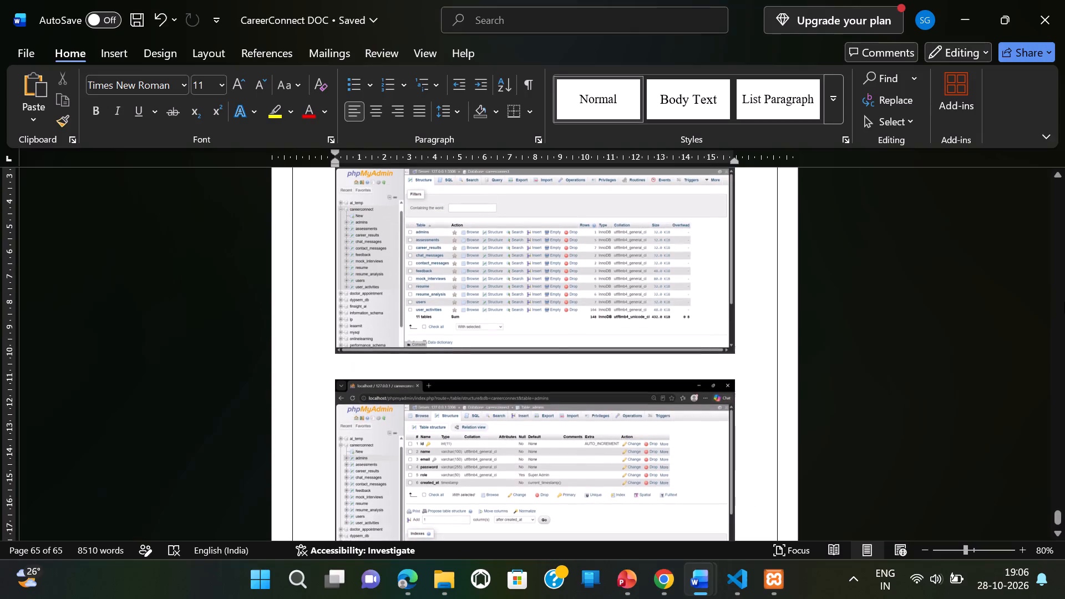
pyautogui.moveTo(1057, 517); pyautogui.dragTo(1064, 437)
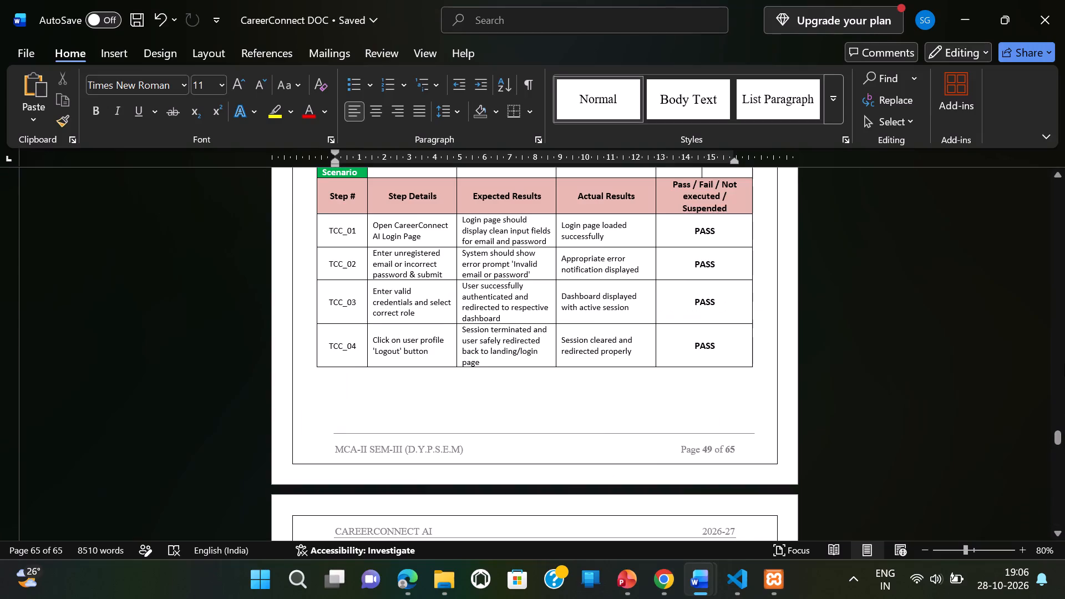
pyautogui.tripleClick(1064, 350)
pyautogui.tripleClick(1064, 349)
pyautogui.tripleClick(1064, 349)
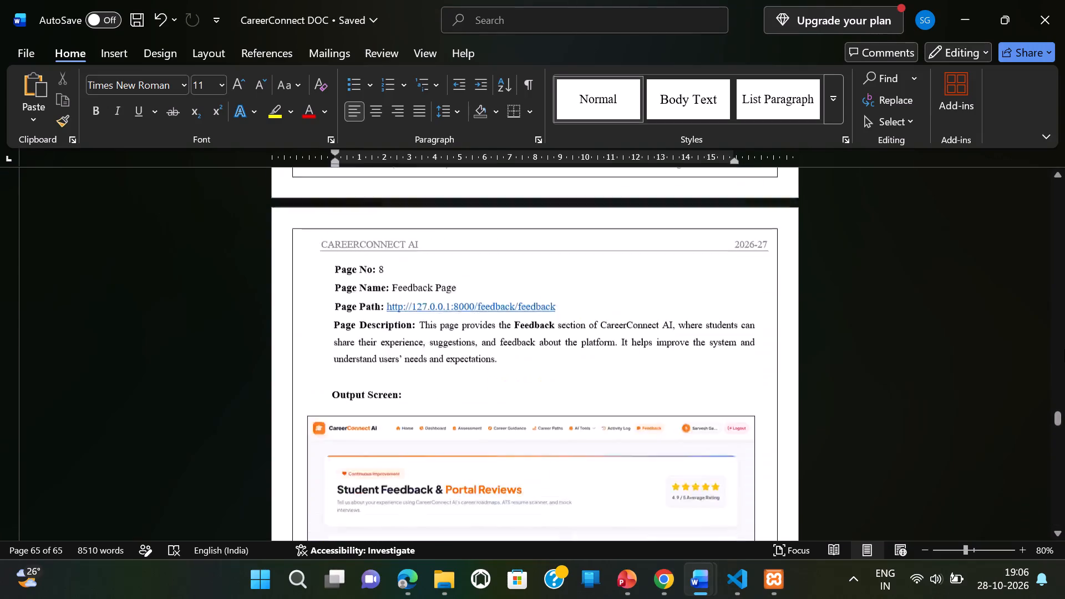
pyautogui.tripleClick(1064, 349)
pyautogui.click(1064, 349)
pyautogui.scroll(-6, 638, 365)
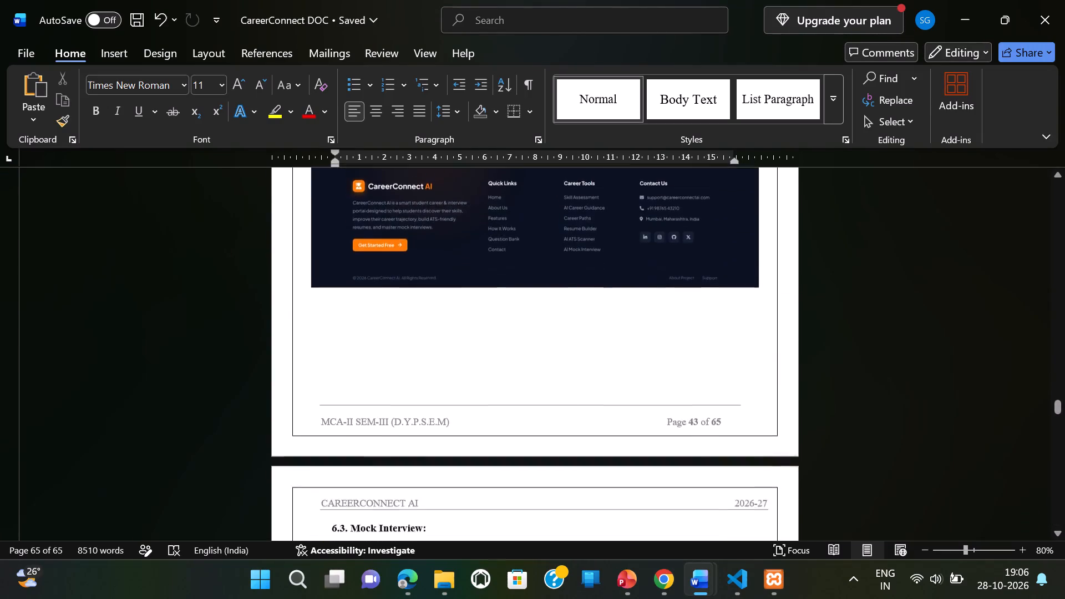
pyautogui.scroll(-12, 562, 386)
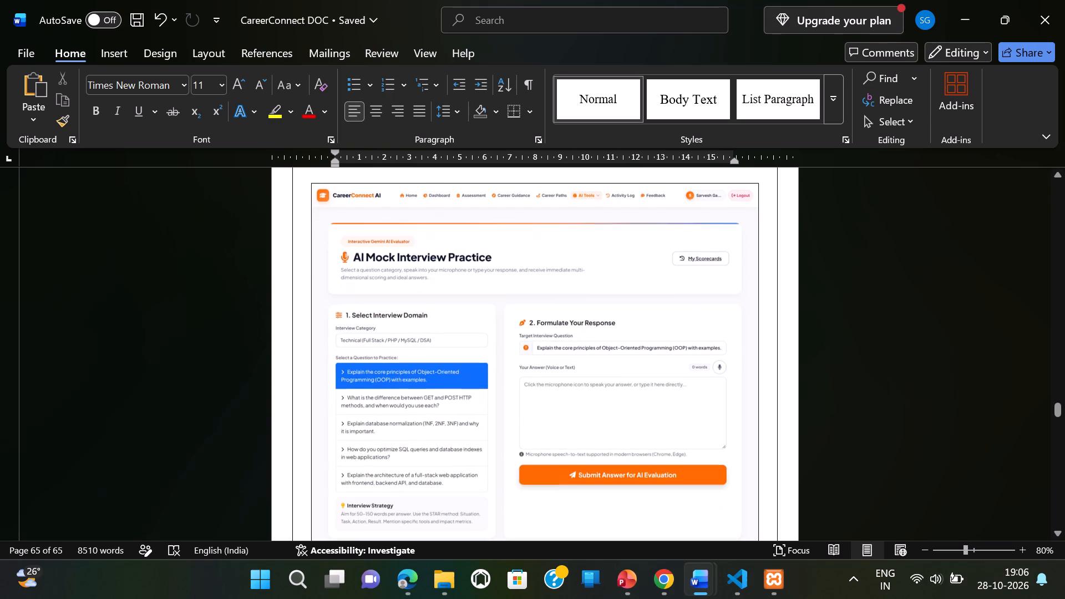
# Examine the 6.3 Mock Interview output screenshot and the page break before the Activity Log Page entry.
pyautogui.scroll(2, 566, 359)
pyautogui.scroll(-3, 566, 359)
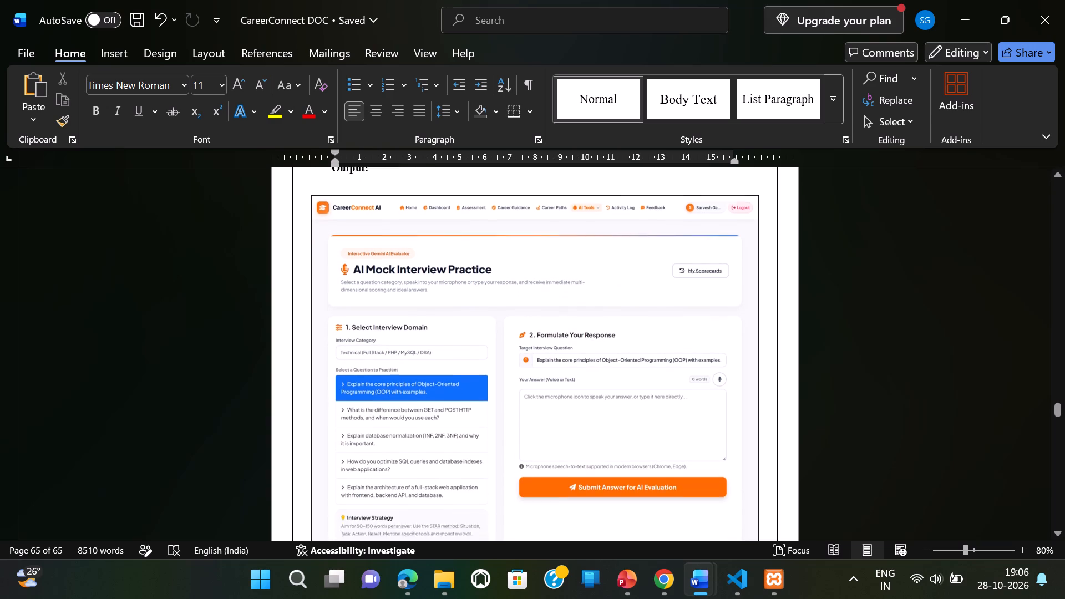
pyautogui.scroll(-15, 568, 348)
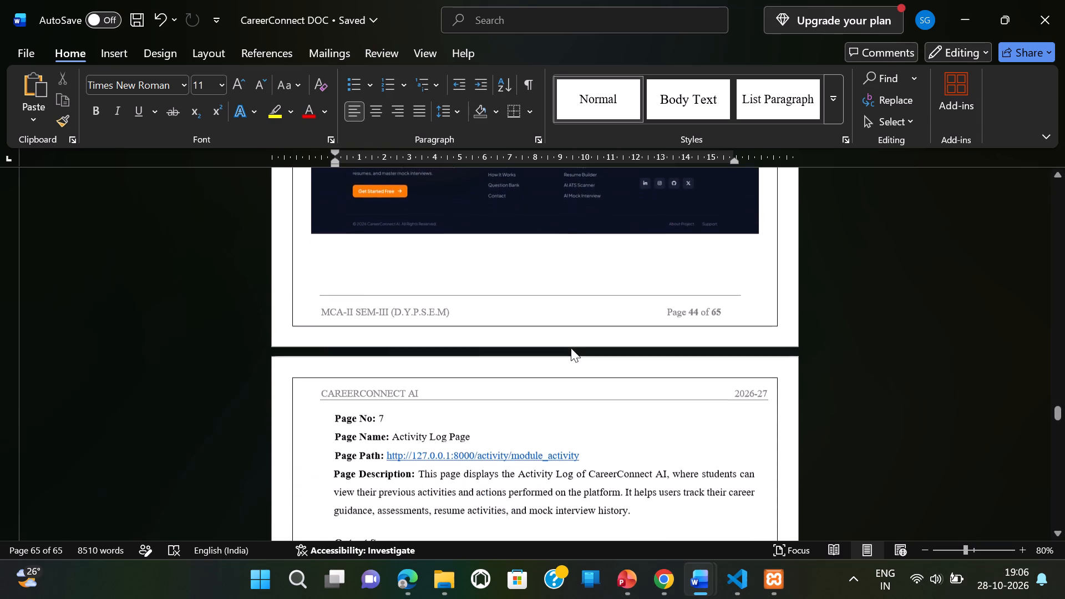
pyautogui.scroll(10, 571, 348)
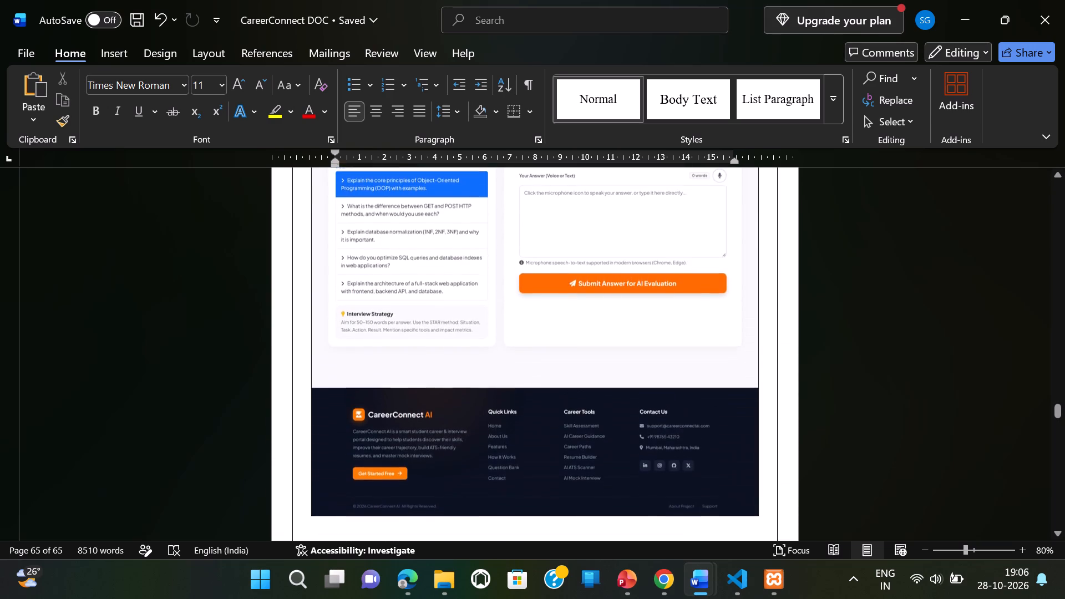
pyautogui.scroll(5, 571, 348)
pyautogui.scroll(-2, 571, 348)
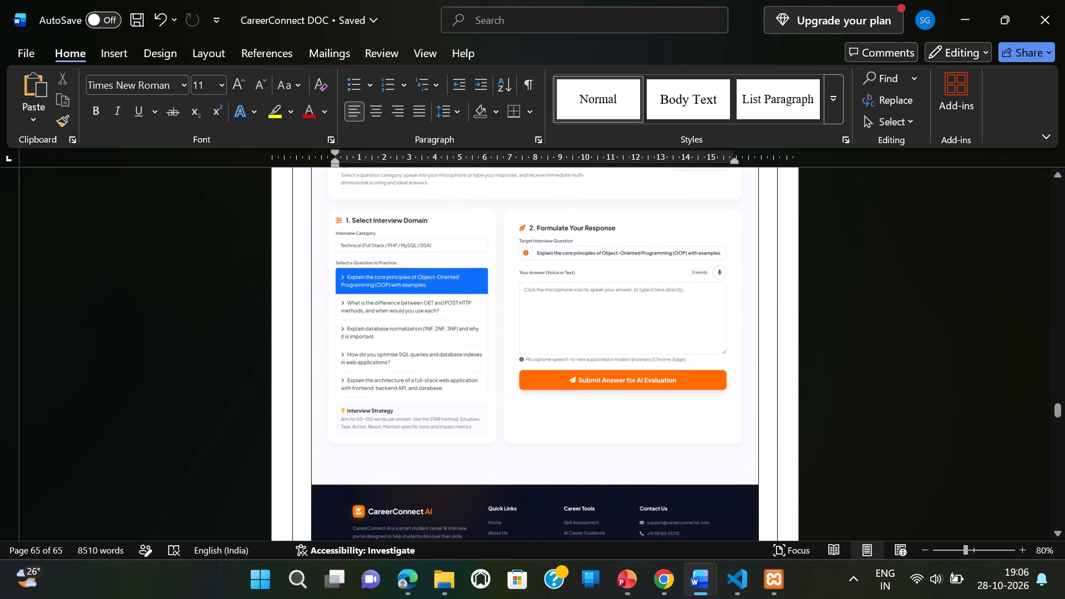
pyautogui.scroll(5, 572, 347)
pyautogui.scroll(-1, 572, 347)
pyautogui.scroll(2, 572, 347)
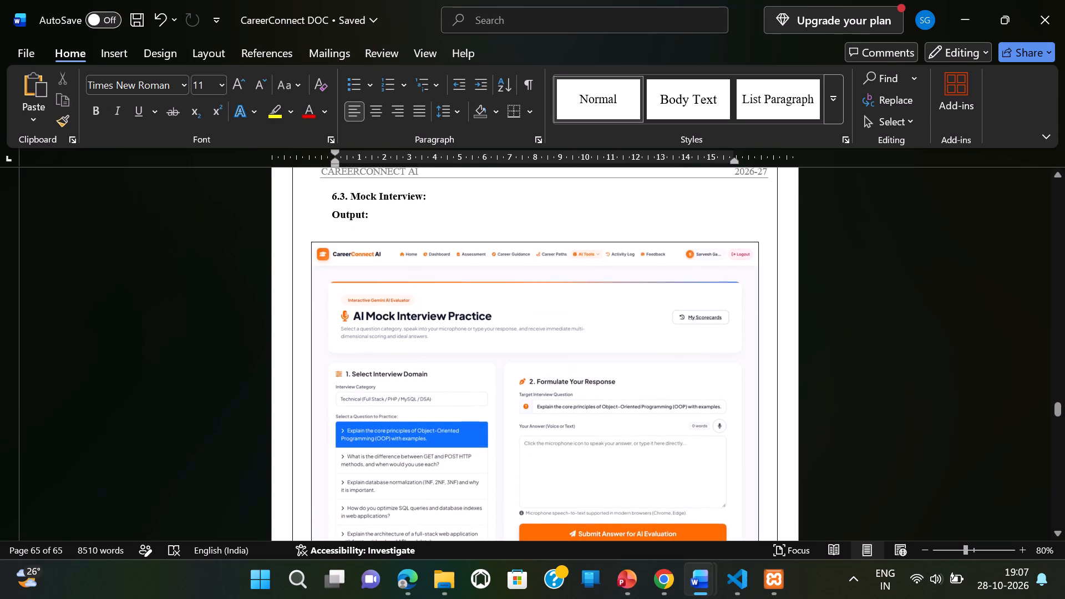
# Switch to Visual Studio Code and start the project's local PHP server in the terminal with php -S localhost:8000.
pyautogui.click(752, 571)
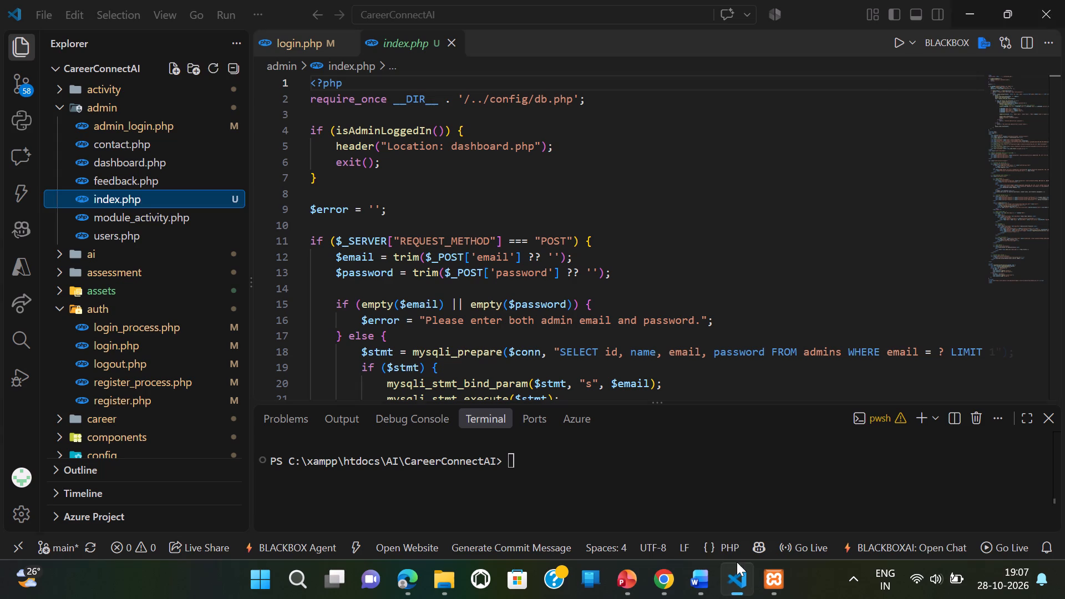
pyautogui.click(625, 462)
pyautogui.press('Up')
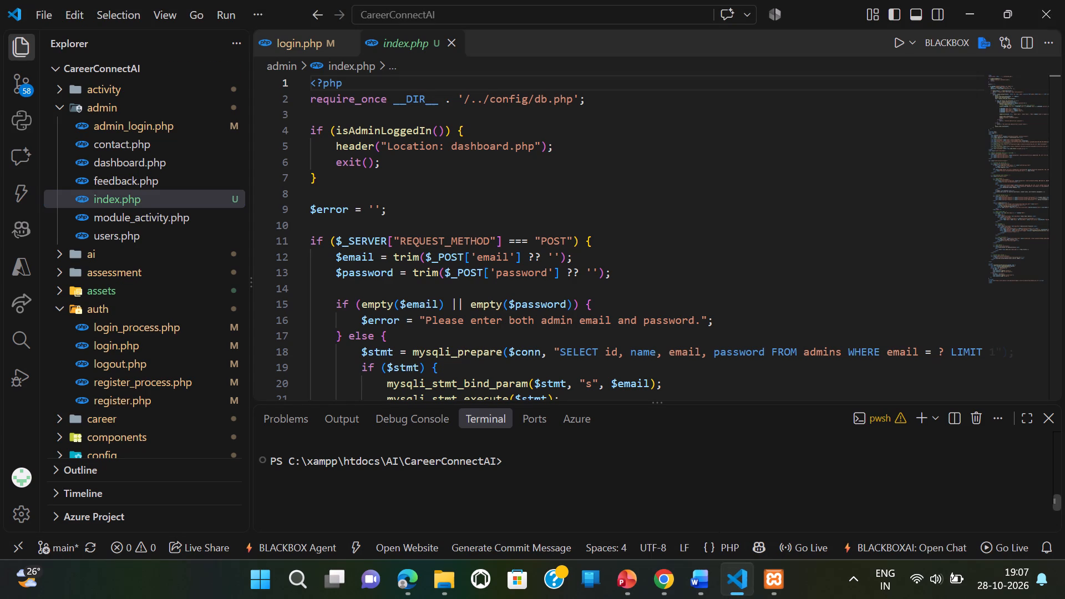
pyautogui.press('Up')
pyautogui.press('Up')
pyautogui.press('Up')
pyautogui.press('Up')
pyautogui.press('Up')
pyautogui.press('Up')
pyautogui.press('Up')
pyautogui.press('Up')
pyautogui.press('Up')
pyautogui.press('Up')
pyautogui.press('Up')
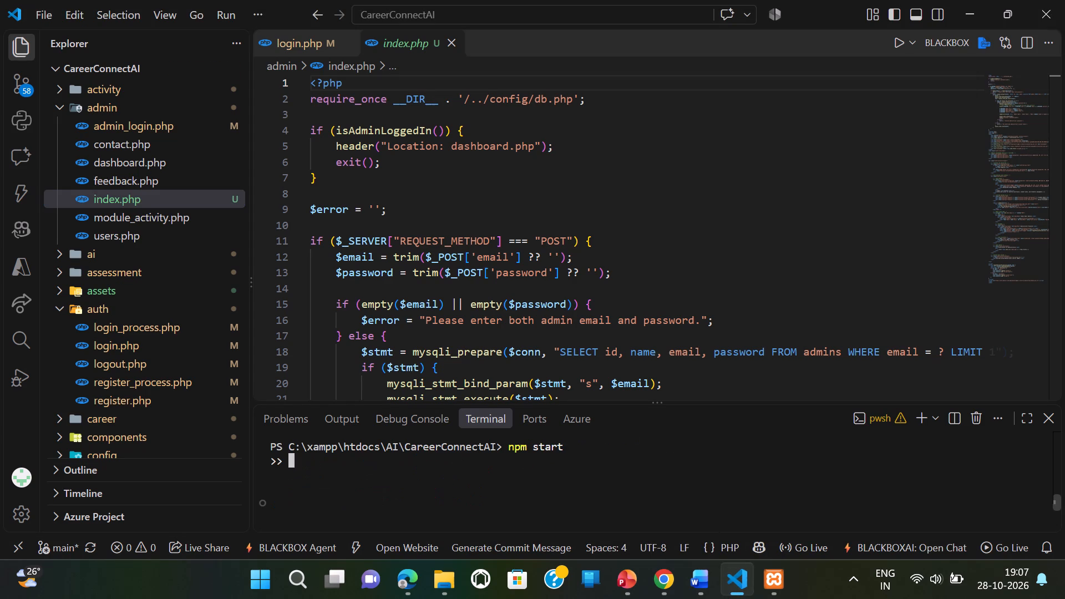
pyautogui.press('Down')
pyautogui.press('Return')
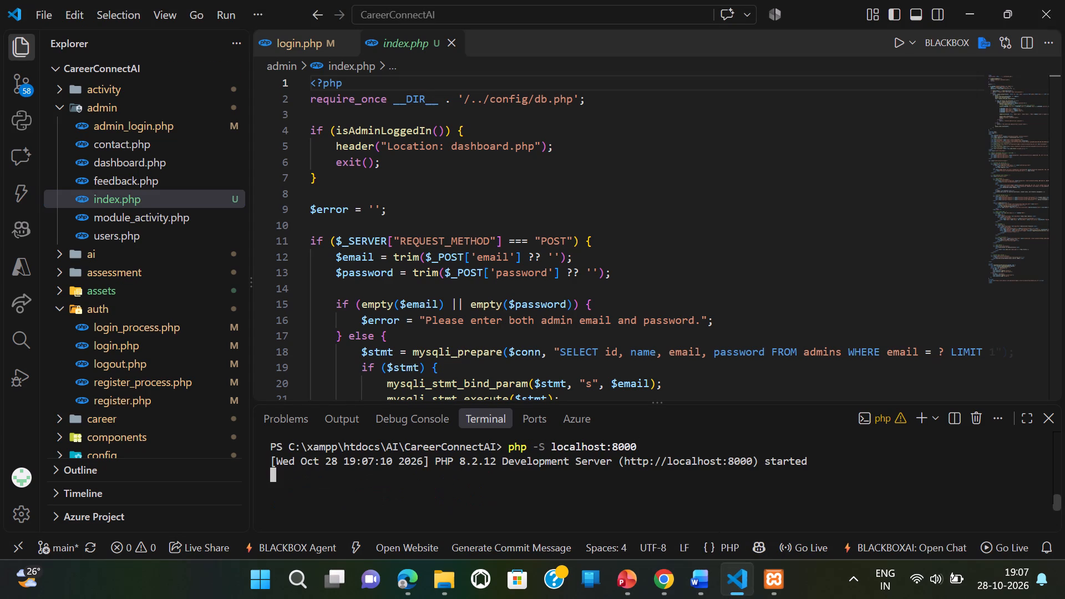
pyautogui.keyDown('ctrl'); pyautogui.click(710, 463); pyautogui.keyUp('ctrl')
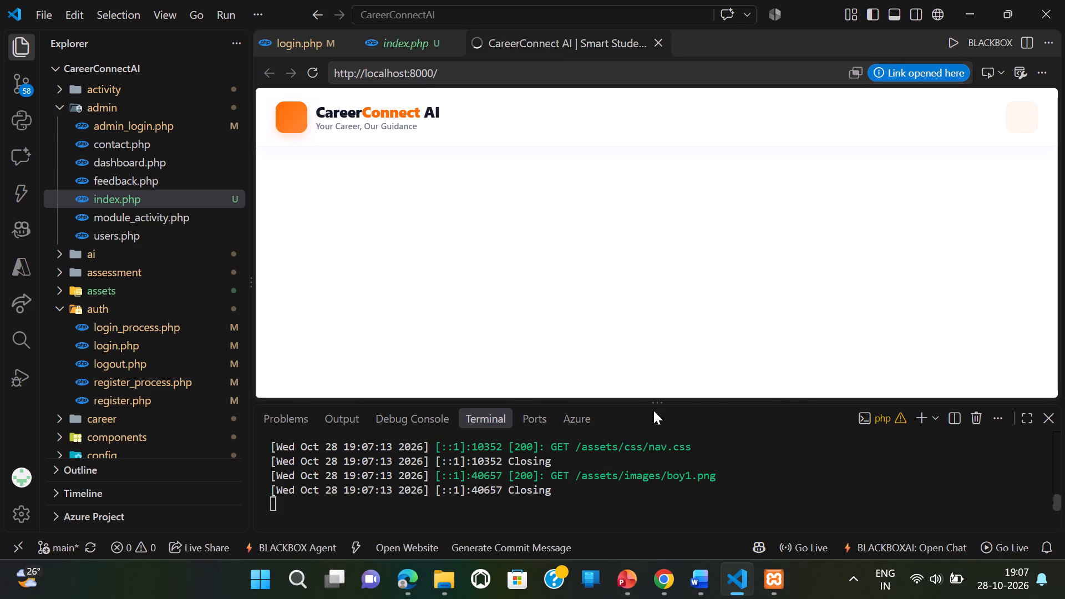
pyautogui.click(528, 70)
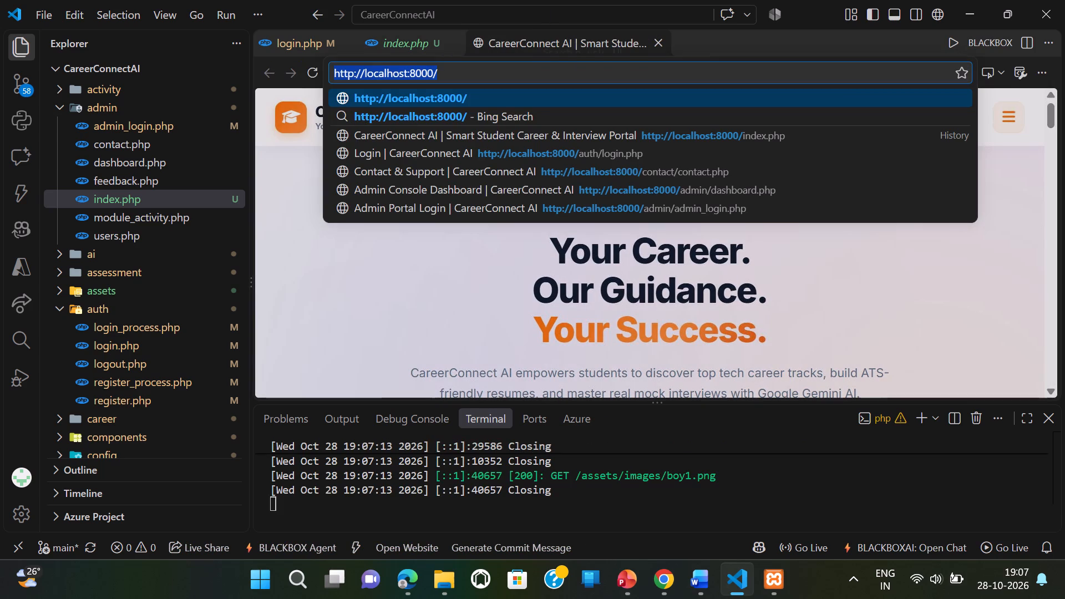
pyautogui.hotkey('ctrl', 'c')
pyautogui.click(391, 586)
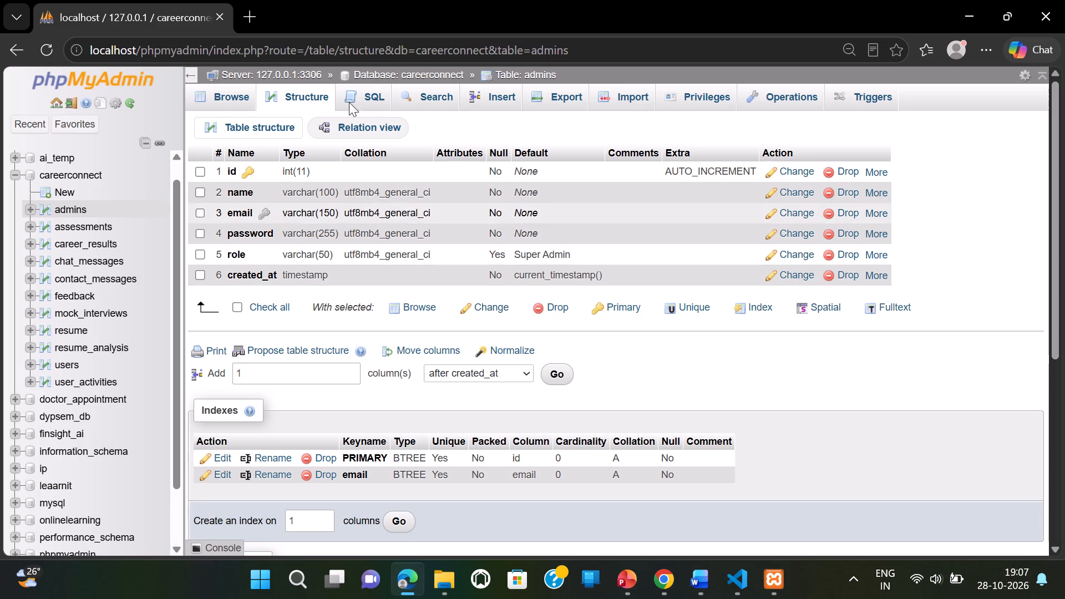
pyautogui.click(250, 7)
pyautogui.click(293, 56)
pyautogui.hotkey('ctrl', 'v')
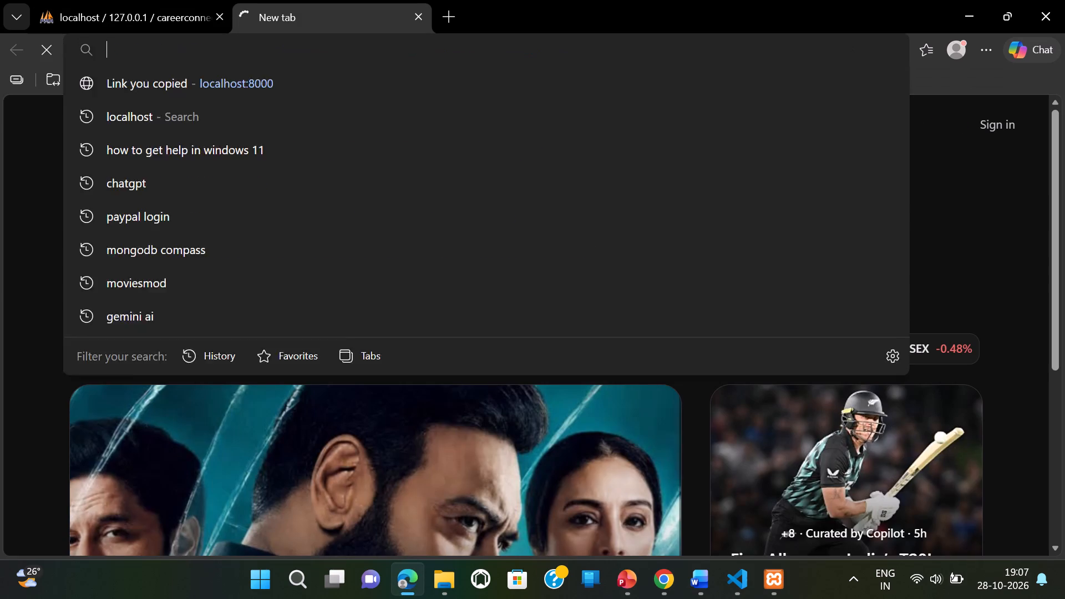
pyautogui.press('Return')
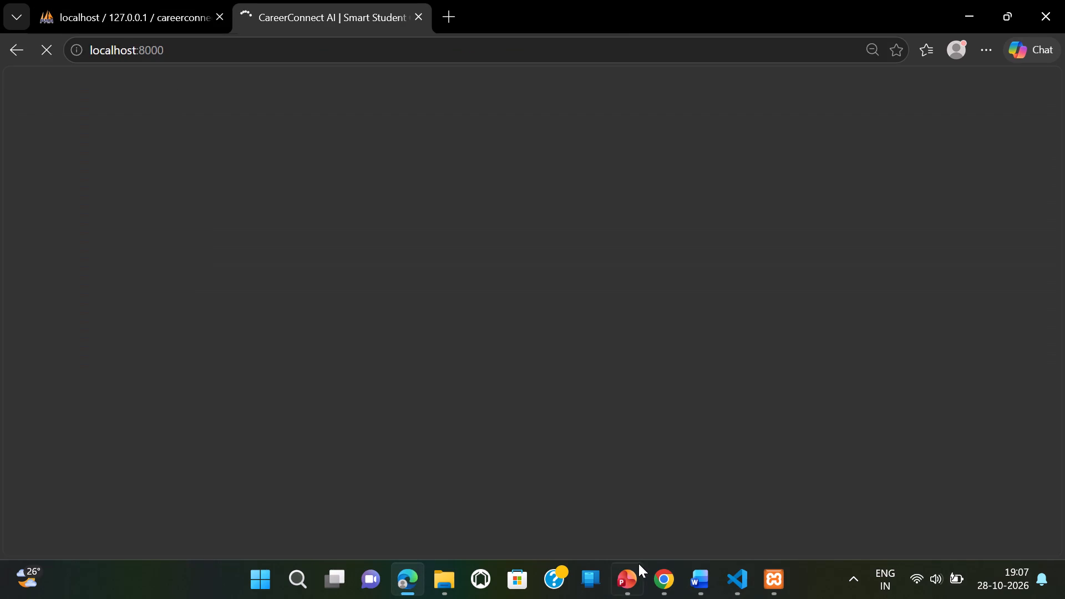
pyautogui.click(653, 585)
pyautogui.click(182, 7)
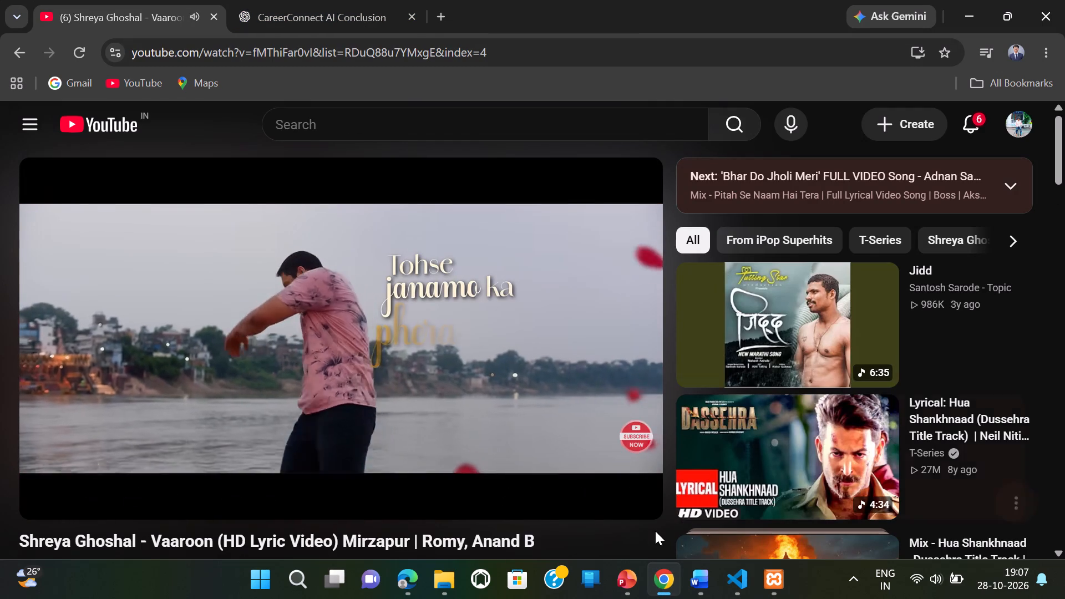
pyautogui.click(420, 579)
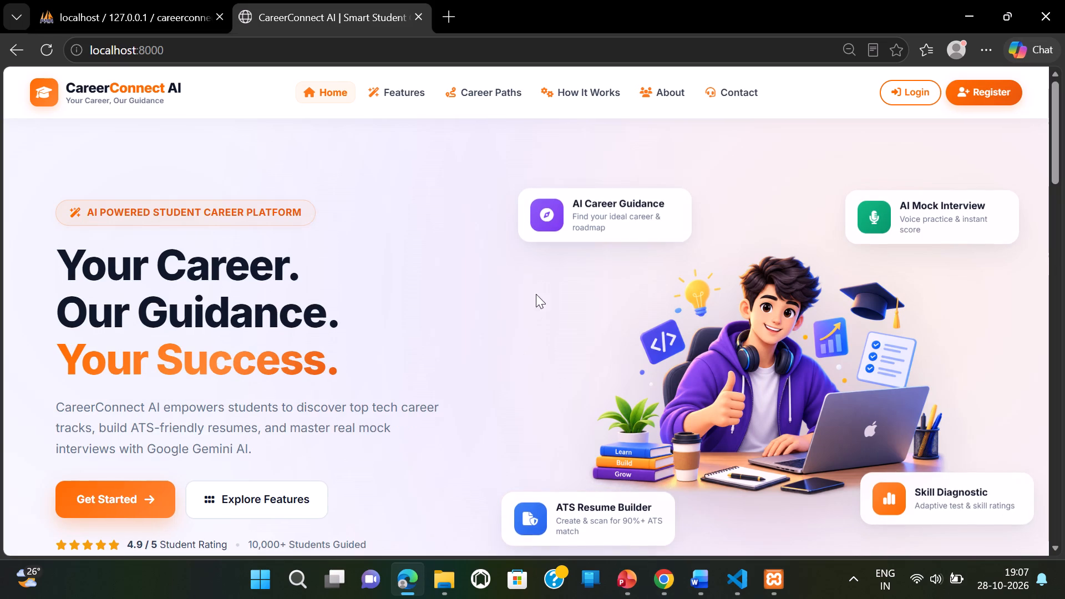